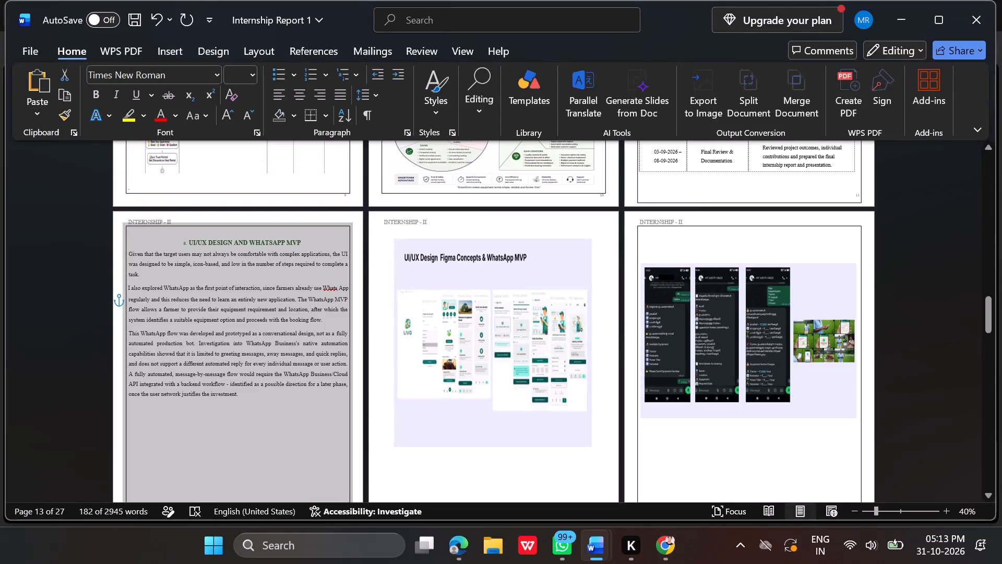
Review the whole internship report, from the front pages to the references, checking the layout of the UI/UX design pages.
click(691, 451)
scroll(691, 451, down, 7)
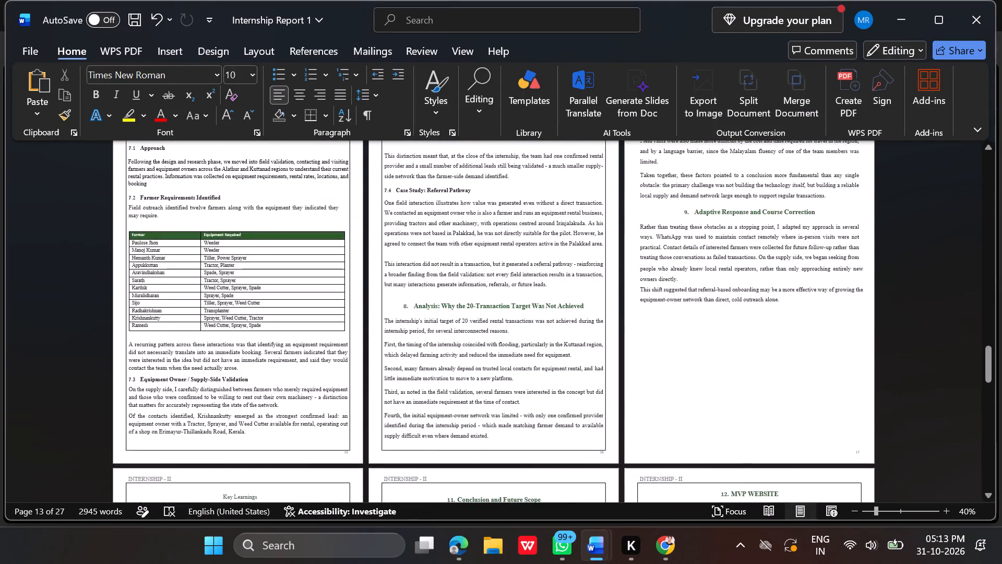
scroll(691, 451, down, 5)
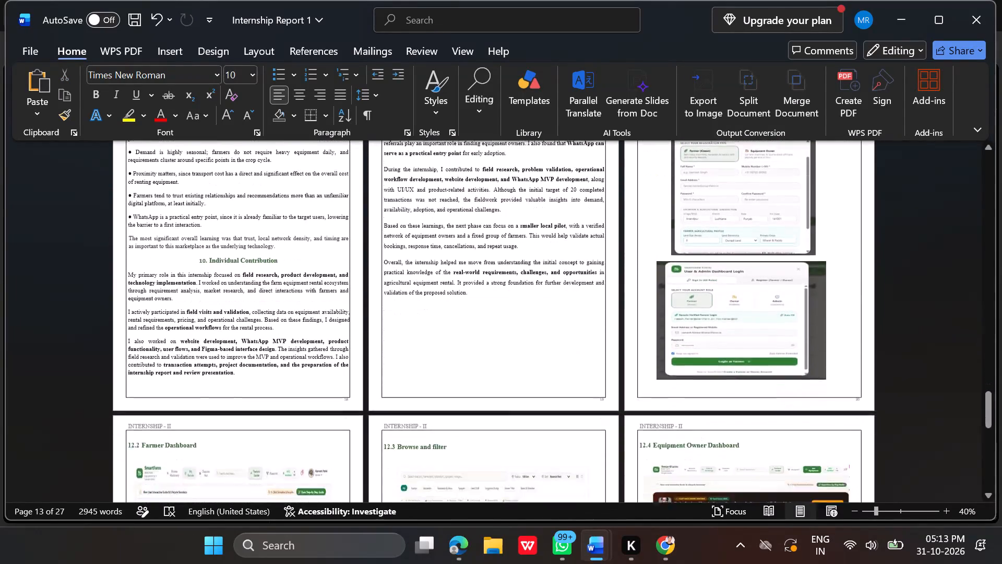
scroll(695, 439, down, 6)
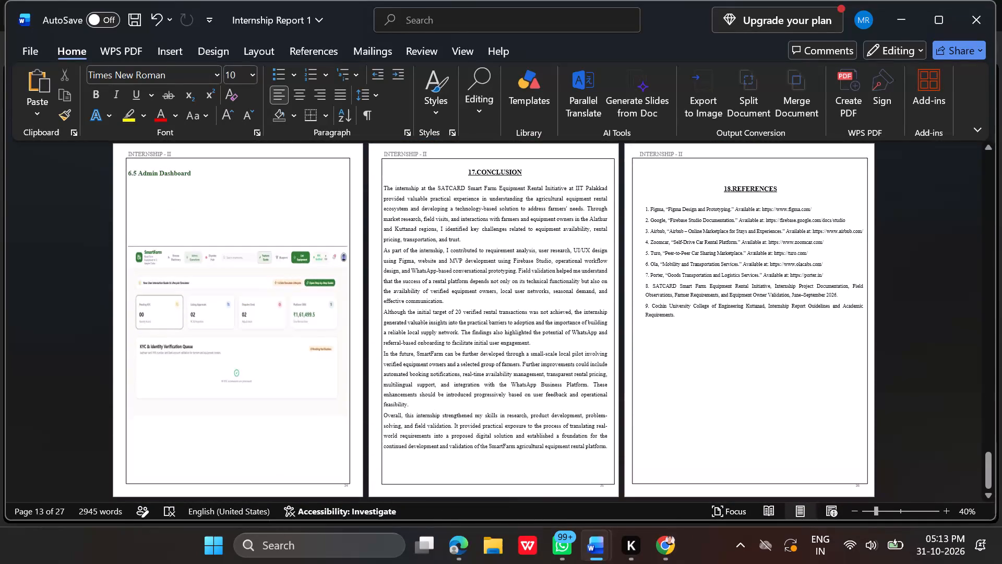
scroll(695, 439, down, 2)
scroll(695, 439, up, 7)
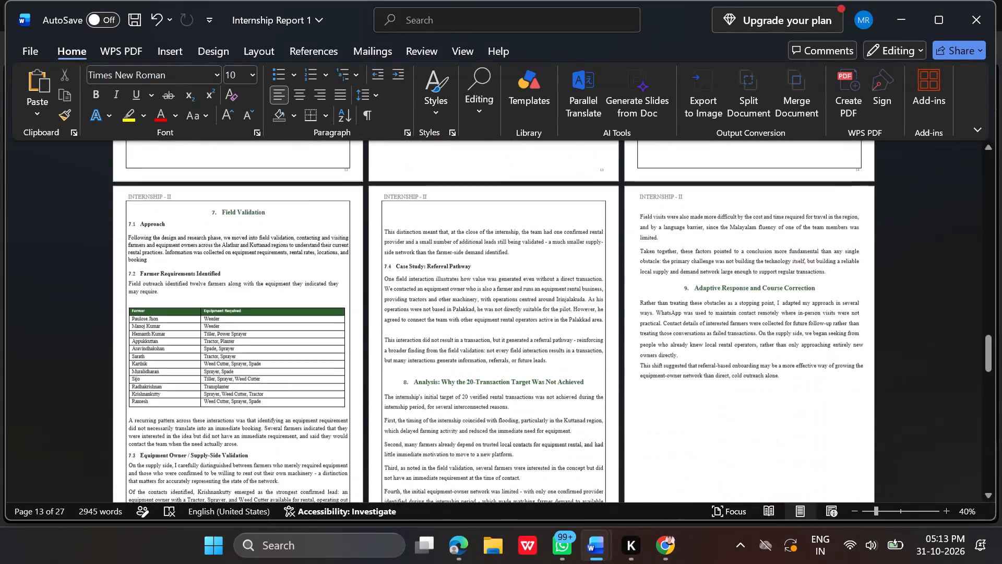
scroll(695, 439, up, 1)
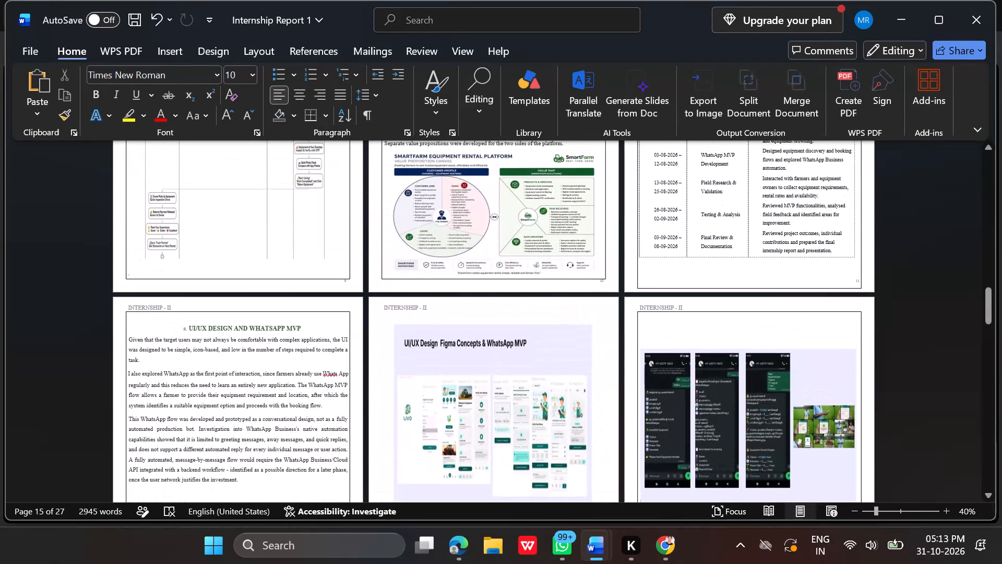
scroll(695, 439, up, 4)
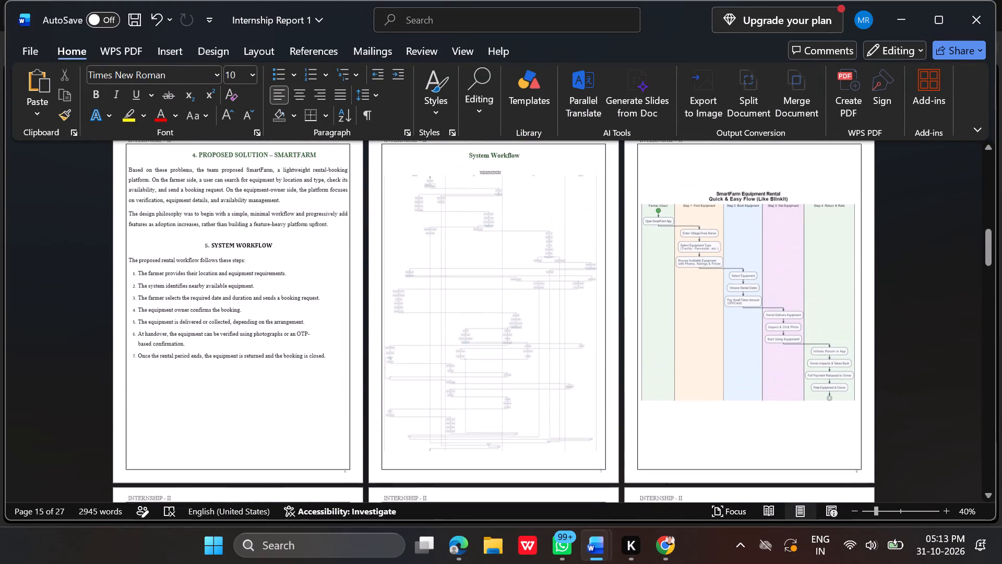
scroll(695, 439, up, 3)
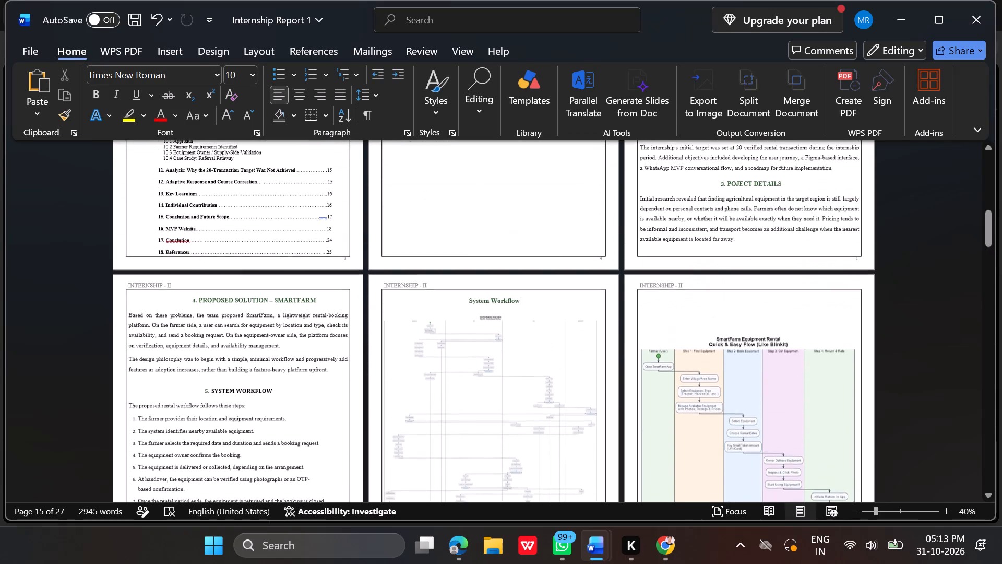
scroll(695, 439, up, 3)
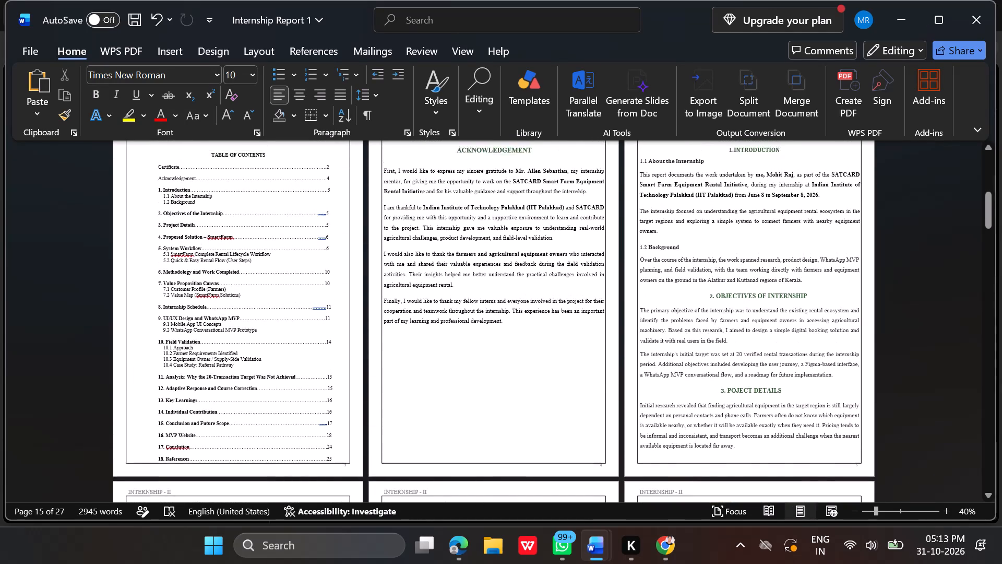
scroll(695, 439, up, 3)
scroll(695, 439, down, 5)
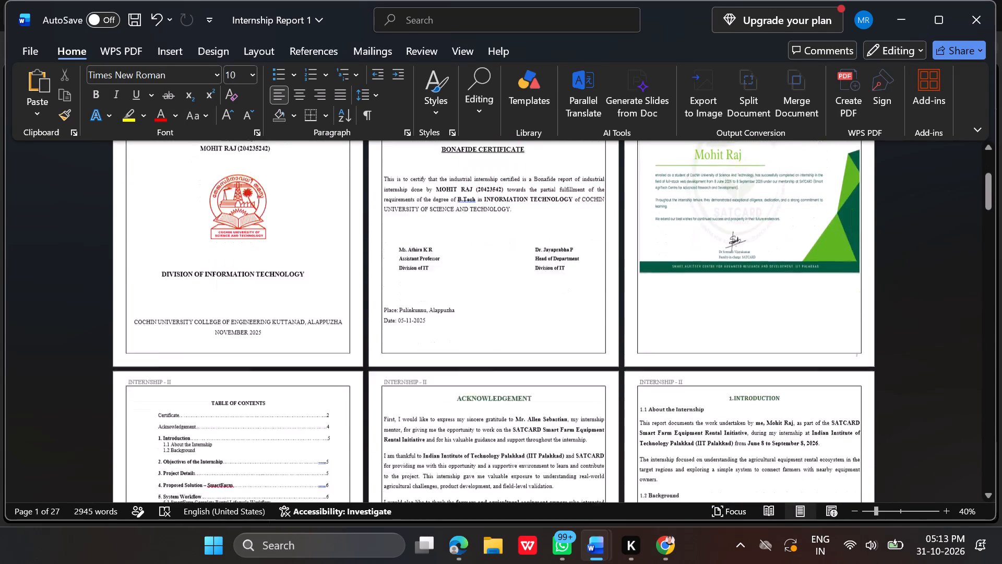
scroll(695, 439, down, 7)
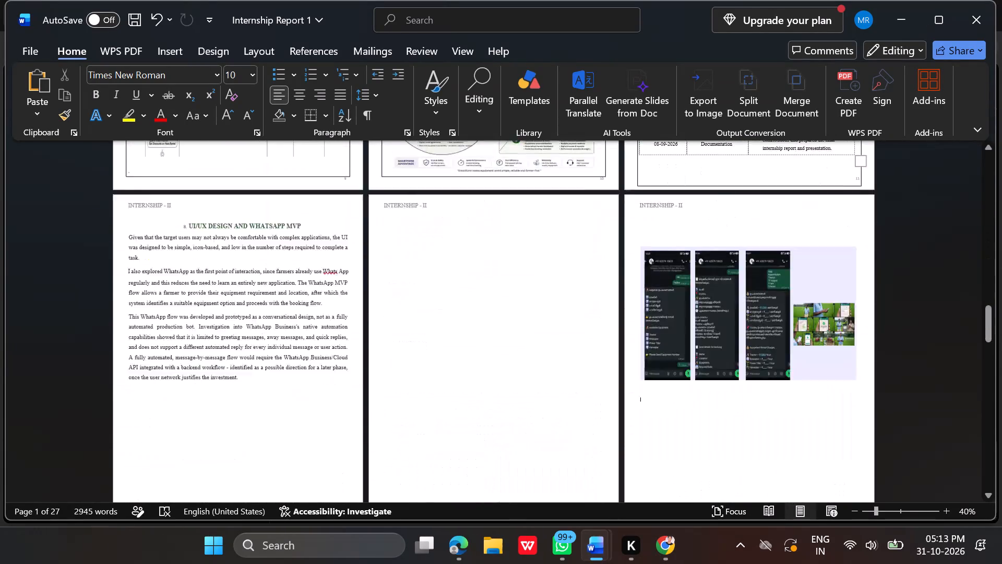
scroll(695, 439, up, 4)
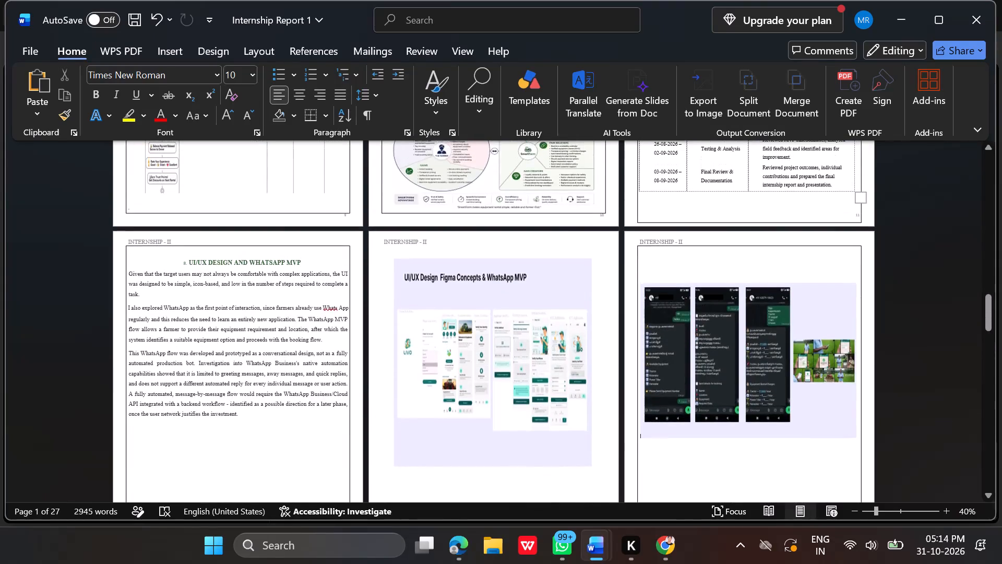
Slightly shrink the "UI/UX Design Figma Concepts & WhatsApp MVP" image on page 14.
click(516, 346)
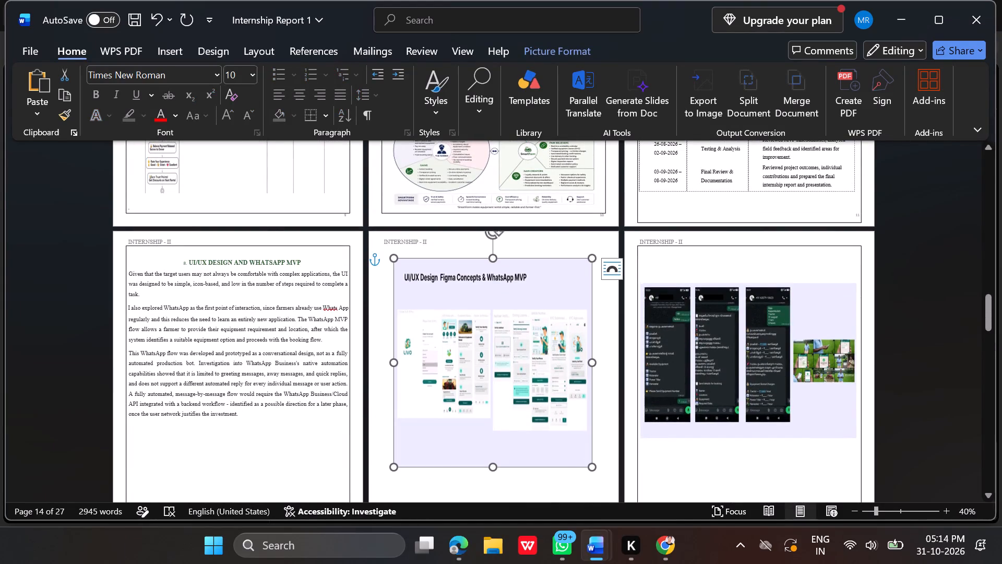
drag(592, 466, 468, 353)
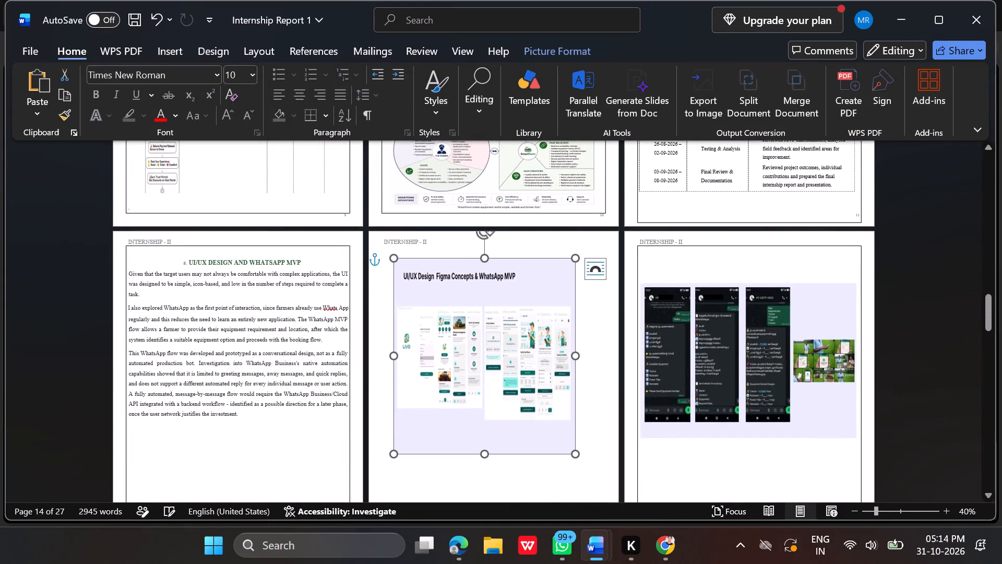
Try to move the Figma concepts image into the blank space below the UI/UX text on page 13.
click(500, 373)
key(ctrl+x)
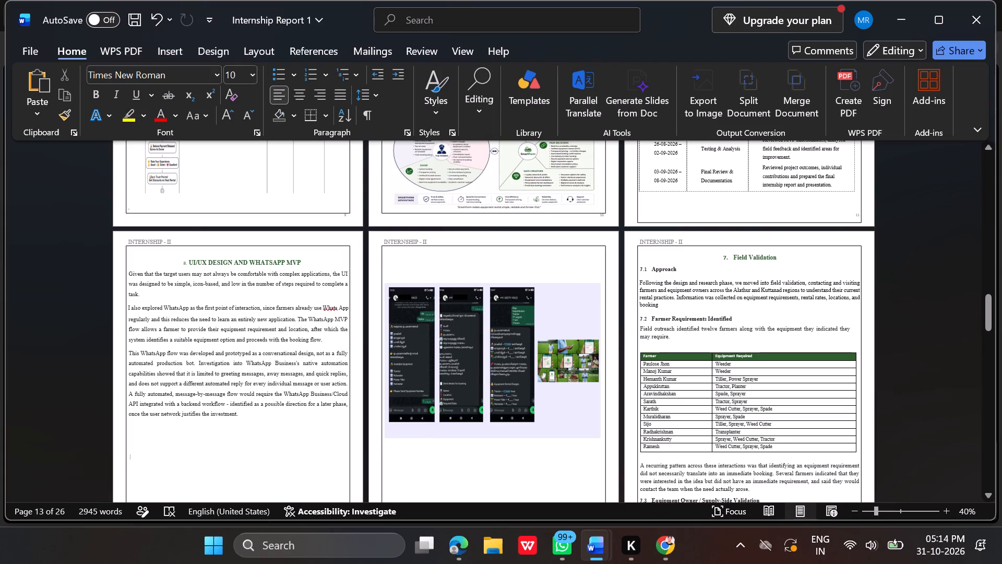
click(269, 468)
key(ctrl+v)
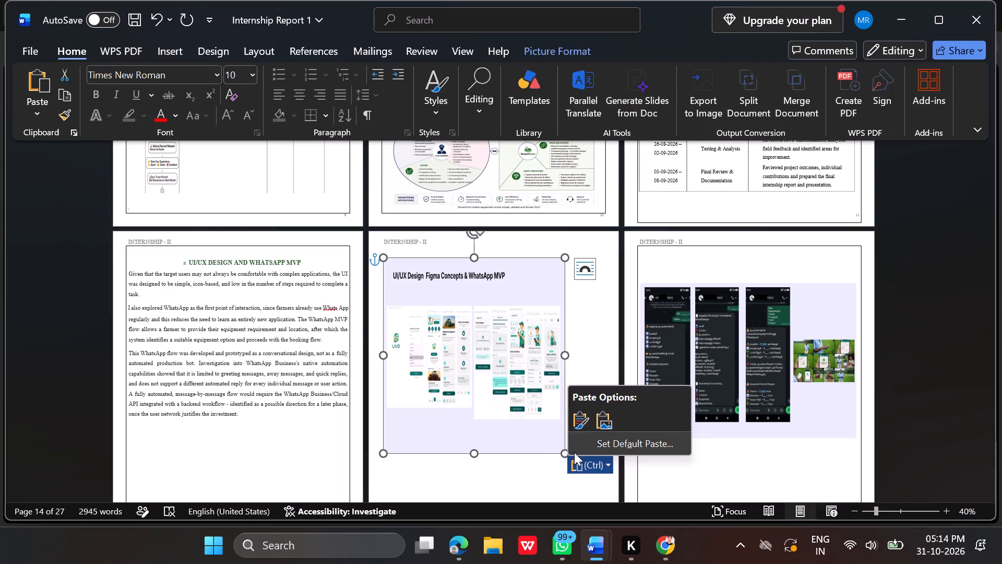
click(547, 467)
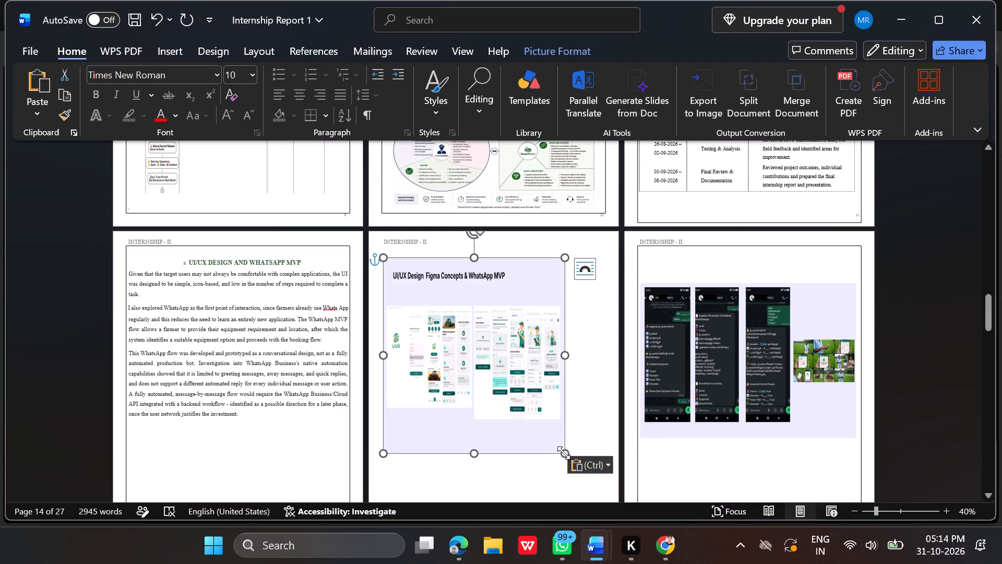
Shrink the Figma concepts image further, to about half the width of the page's text area.
drag(564, 453, 425, 301)
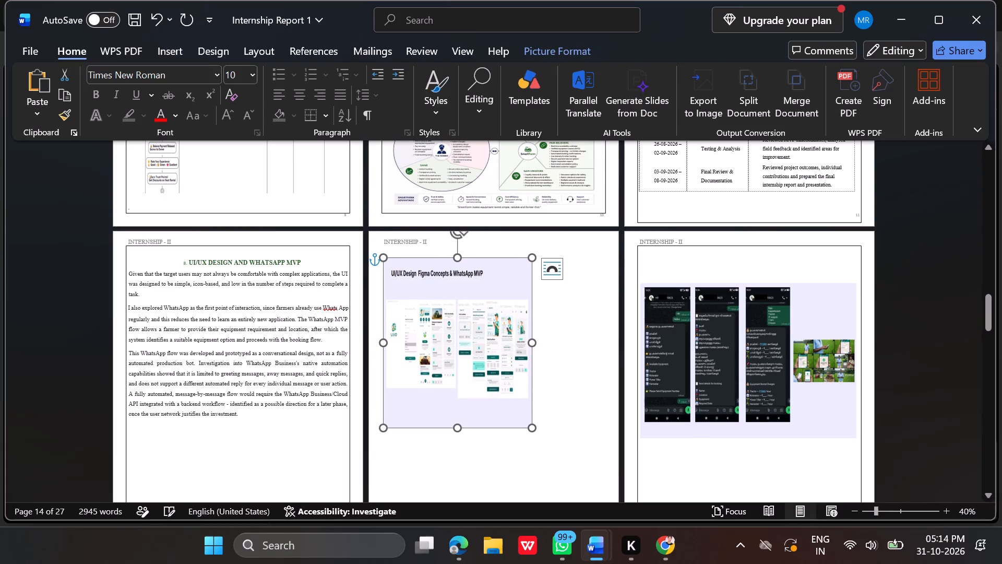
drag(532, 431, 444, 330)
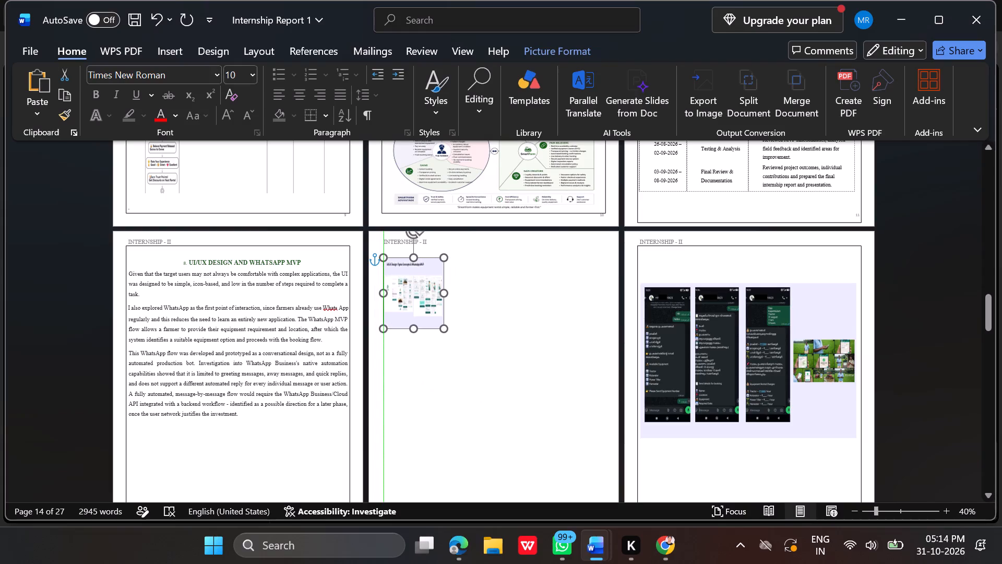
click(427, 309)
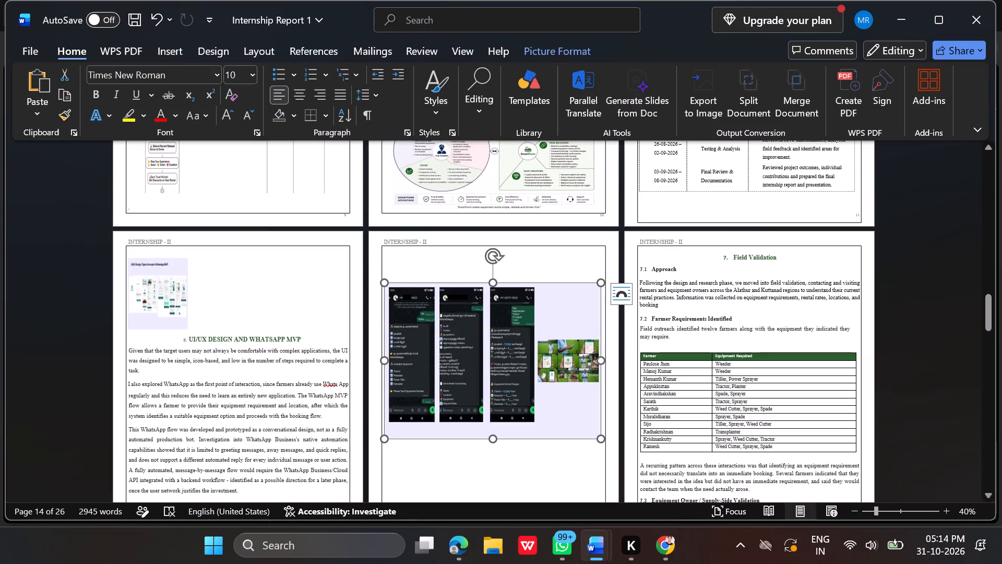
key(ctrl+z)
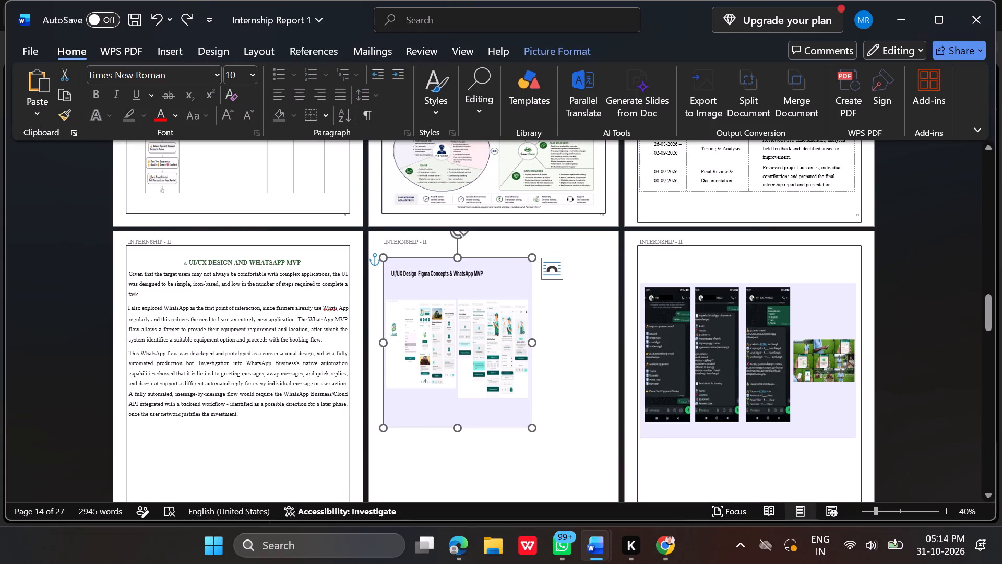
drag(530, 425, 490, 387)
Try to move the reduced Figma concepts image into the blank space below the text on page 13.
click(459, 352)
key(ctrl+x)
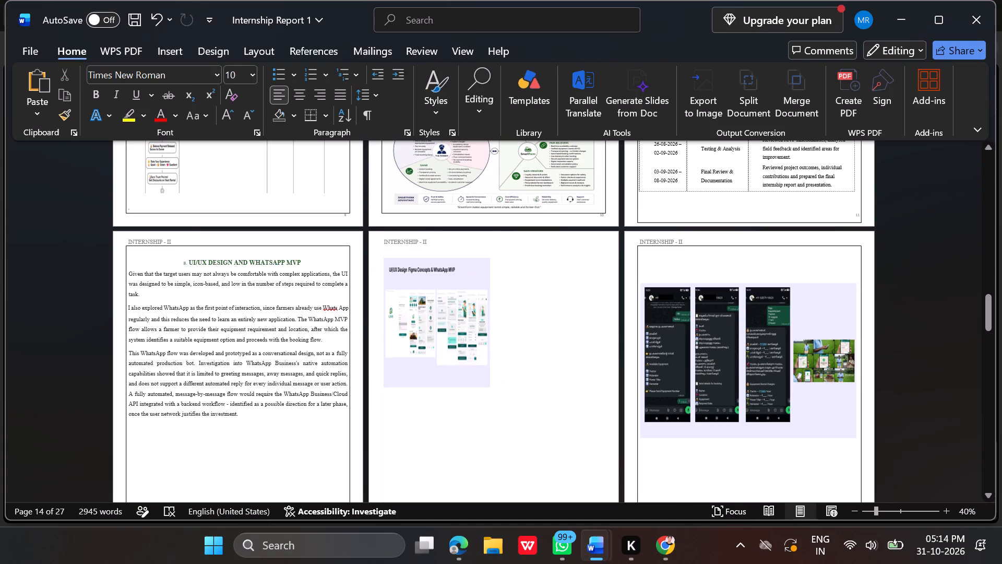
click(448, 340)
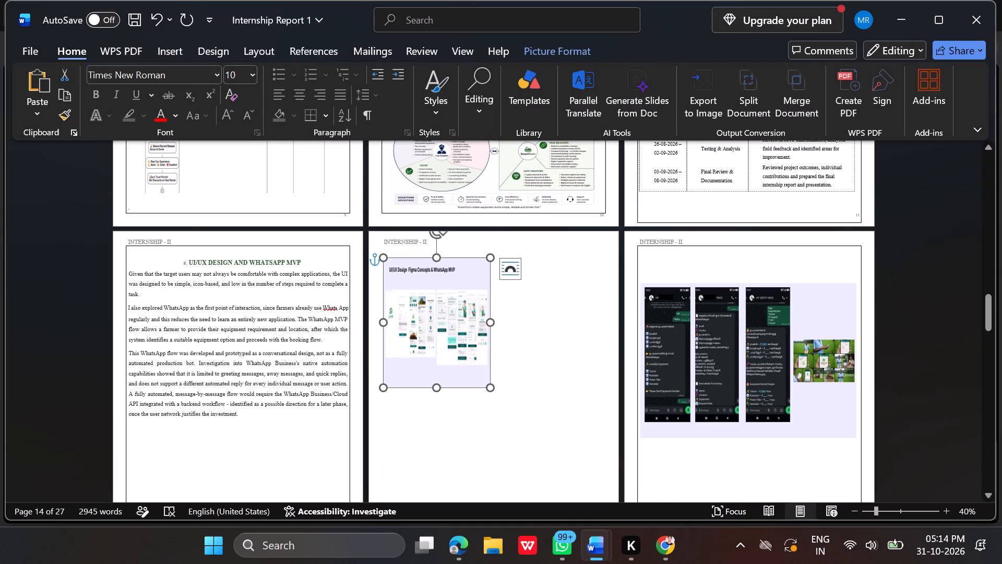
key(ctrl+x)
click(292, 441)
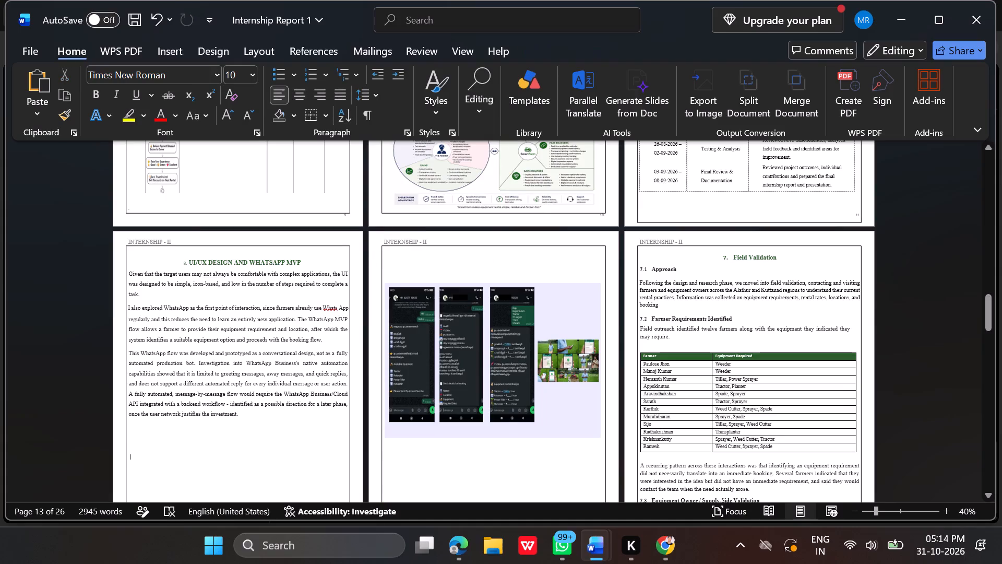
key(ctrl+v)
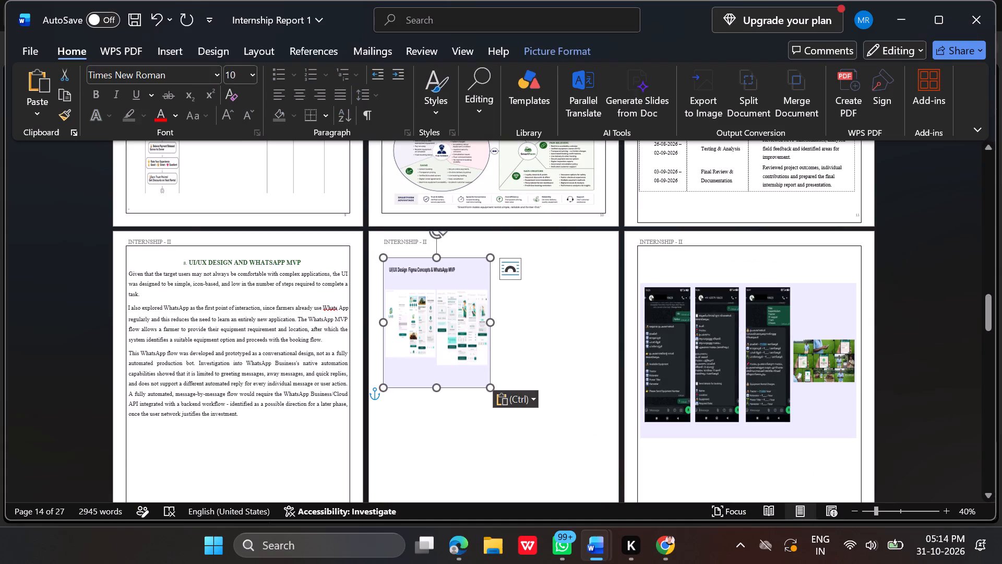
Move the Figma concepts image from page 14 to directly beneath the last UI/UX paragraph on page 13.
click(252, 455)
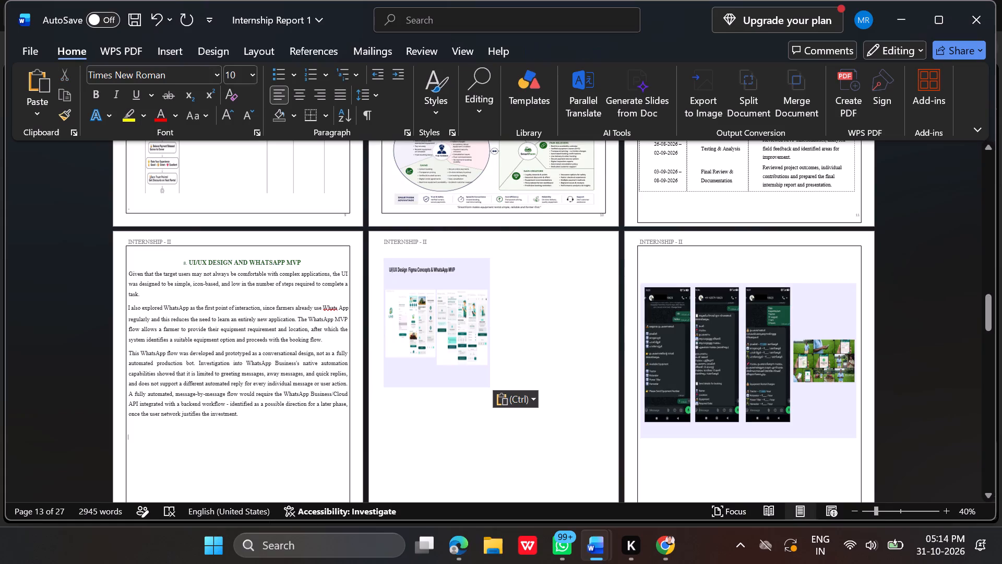
click(436, 360)
key(ctrl+x)
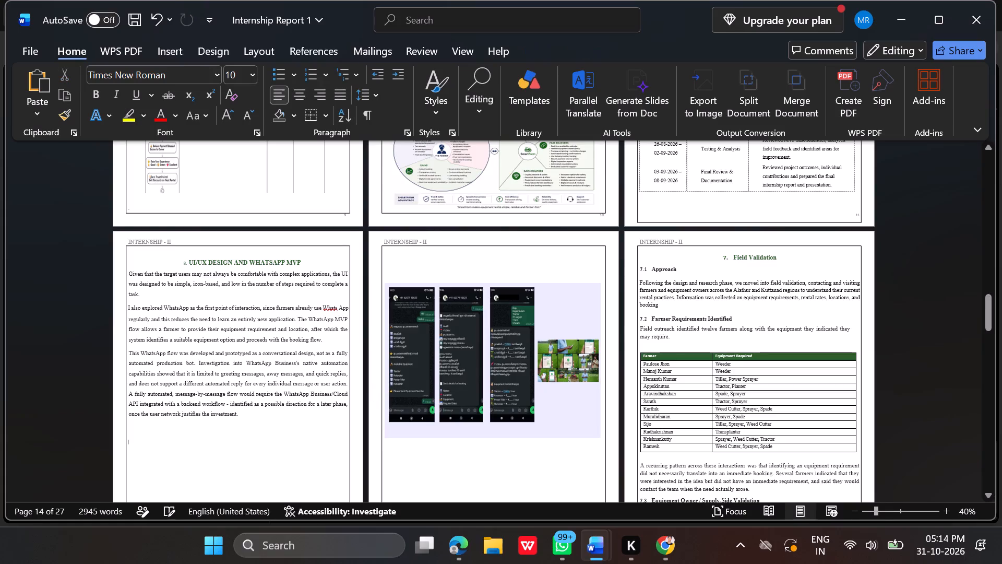
scroll(436, 360, down, 1)
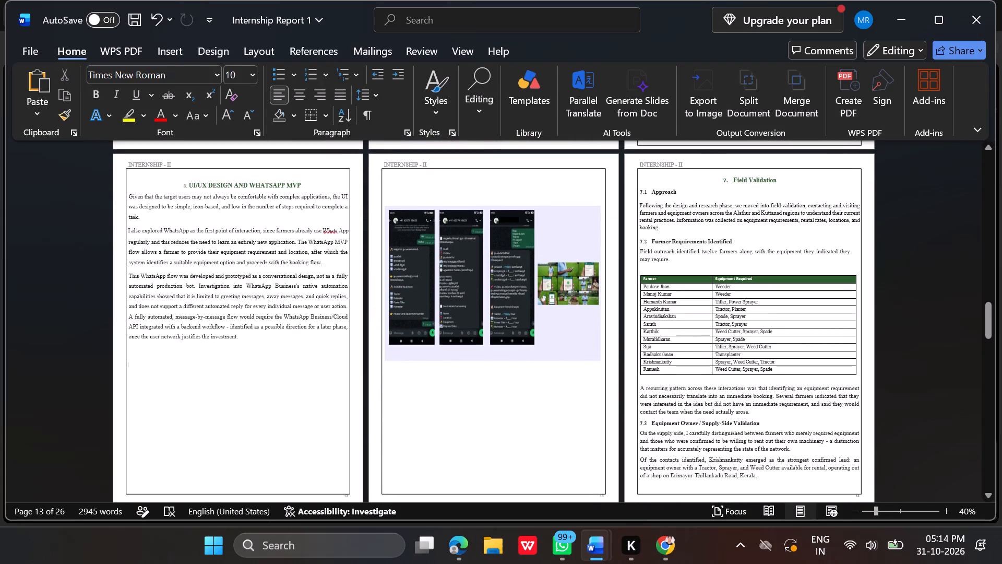
click(278, 351)
key(Up)
key(ctrl+v)
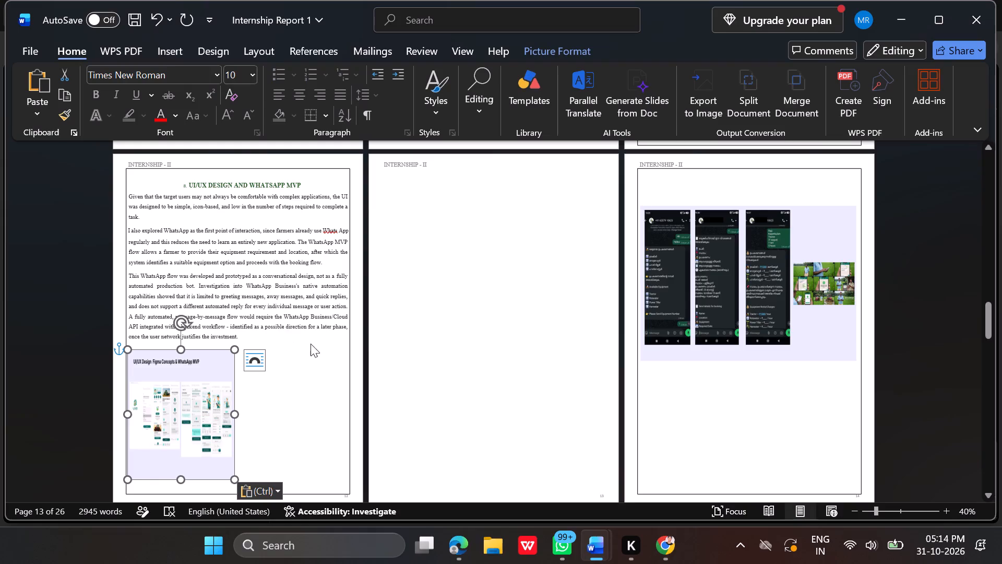
Copy the UI/UX body paragraphs from page 13 onto the blank page 14.
drag(302, 356, 146, 193)
key(ctrl+c)
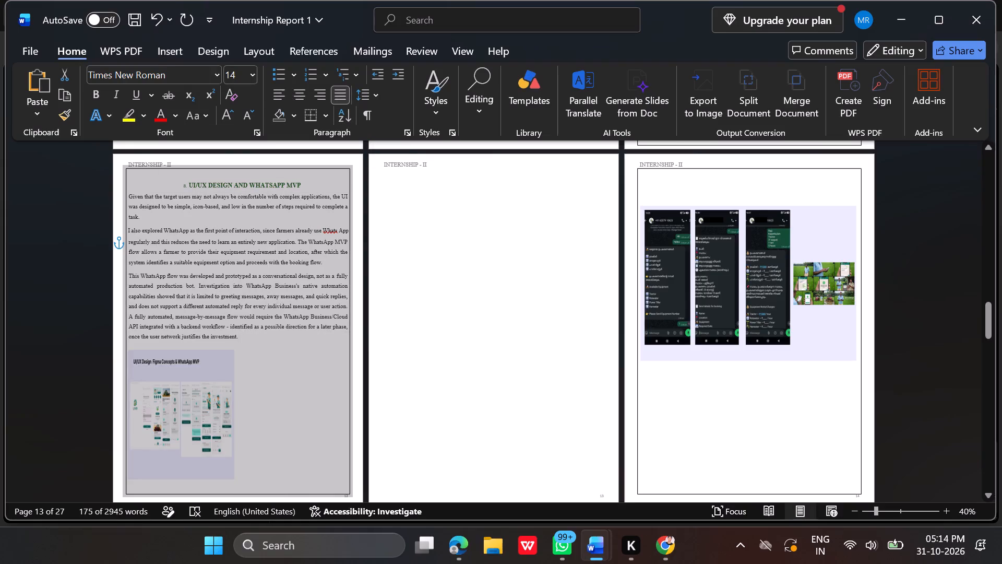
click(454, 203)
key(ctrl+v)
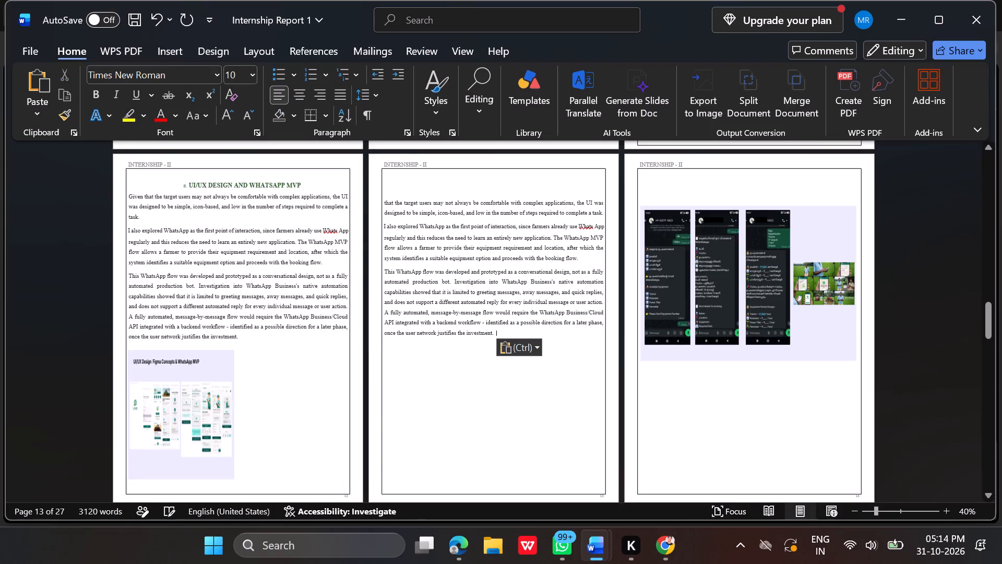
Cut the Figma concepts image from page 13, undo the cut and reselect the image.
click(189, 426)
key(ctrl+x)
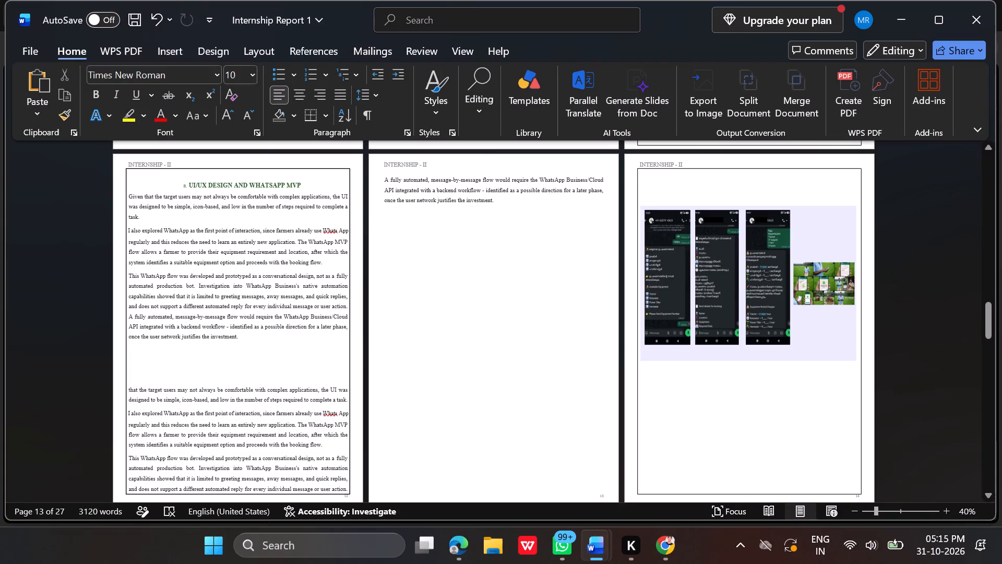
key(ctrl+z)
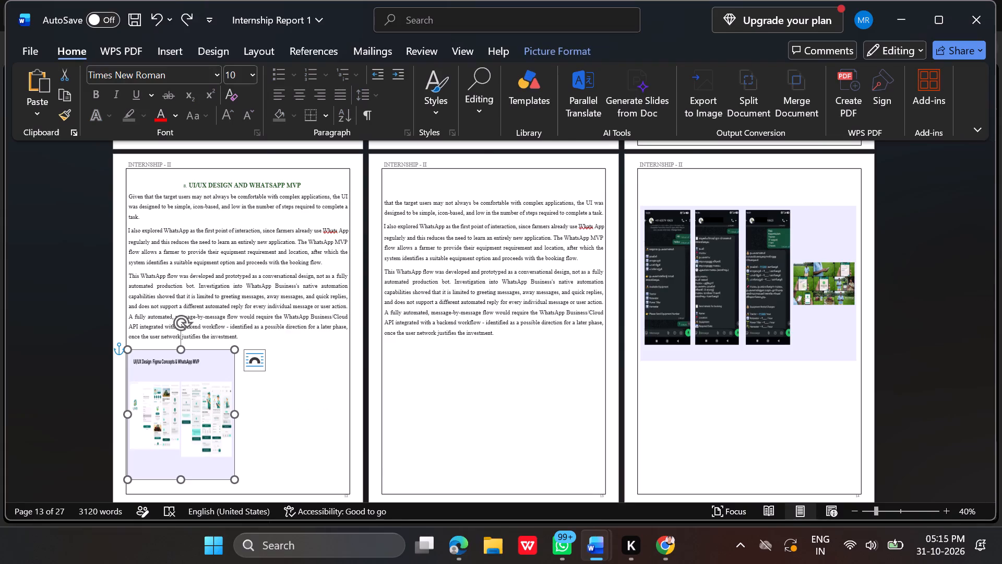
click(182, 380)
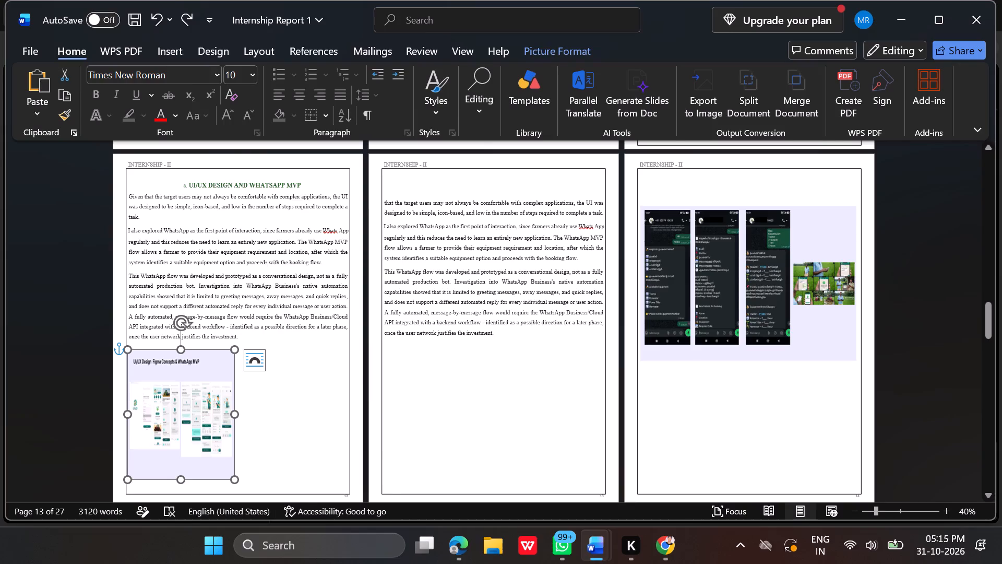
Select the copied UI/UX paragraphs on page 14.
drag(504, 339, 386, 224)
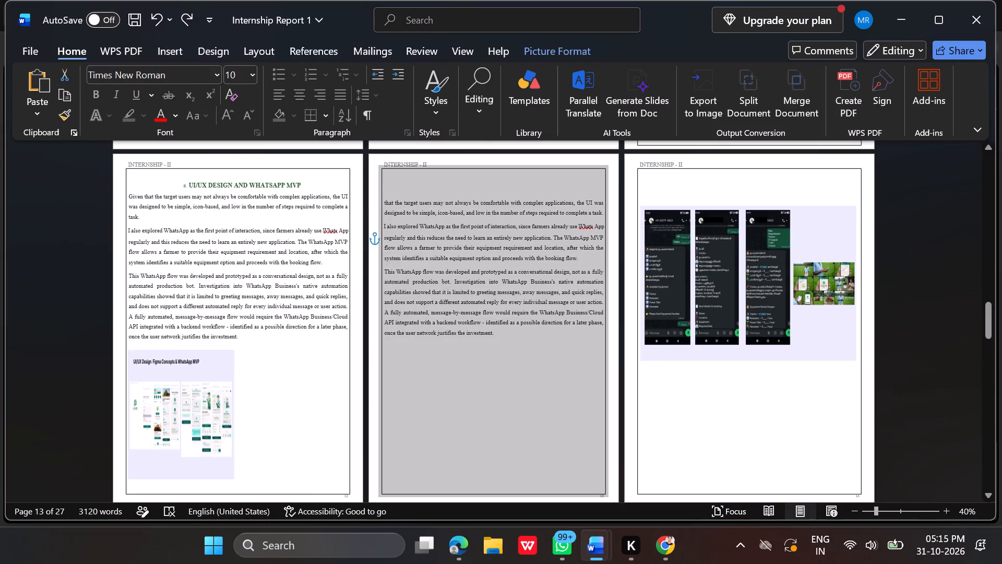
Delete the repeated paragraph on page 14 that starts "This WhatsApp flow was developed", back to "This WhatsAp".
drag(386, 224, 452, 265)
key(BackSpace)
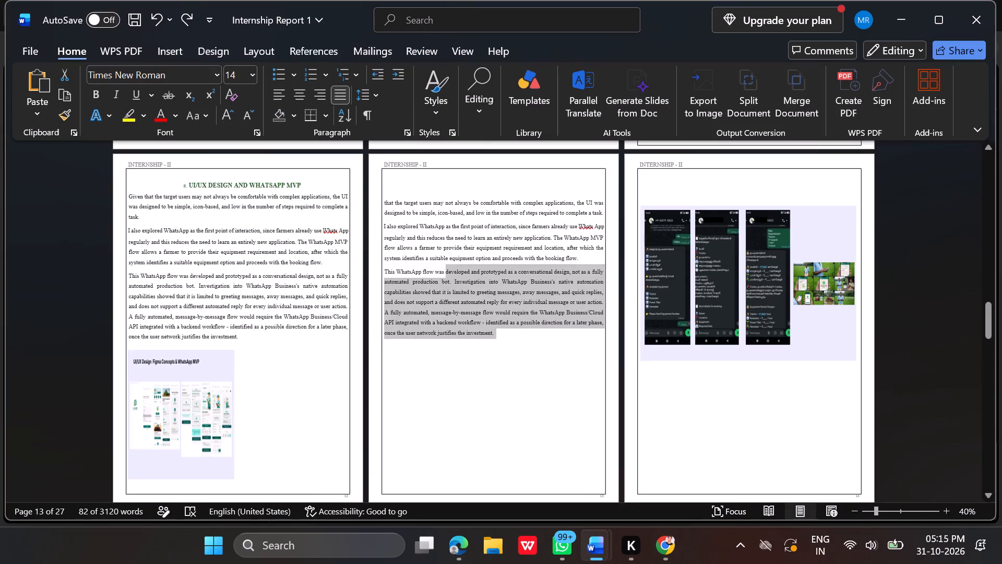
key(BackSpace)
key(BackSpace)
key(BackSpace)
key(BackSpace)
key(BackSpace)
key(BackSpace)
key(BackSpace)
key(BackSpace)
key(BackSpace)
key(BackSpace)
key(BackSpace)
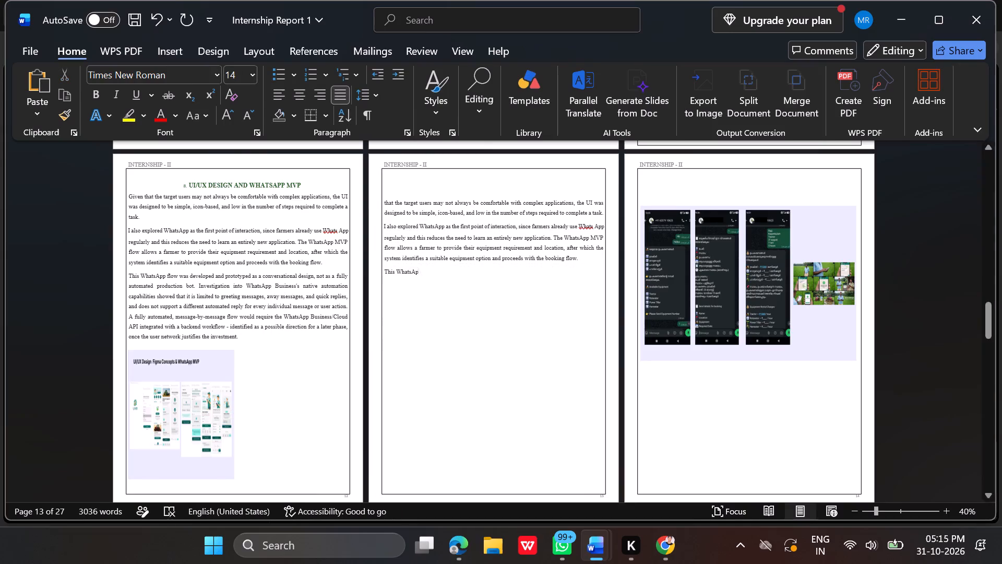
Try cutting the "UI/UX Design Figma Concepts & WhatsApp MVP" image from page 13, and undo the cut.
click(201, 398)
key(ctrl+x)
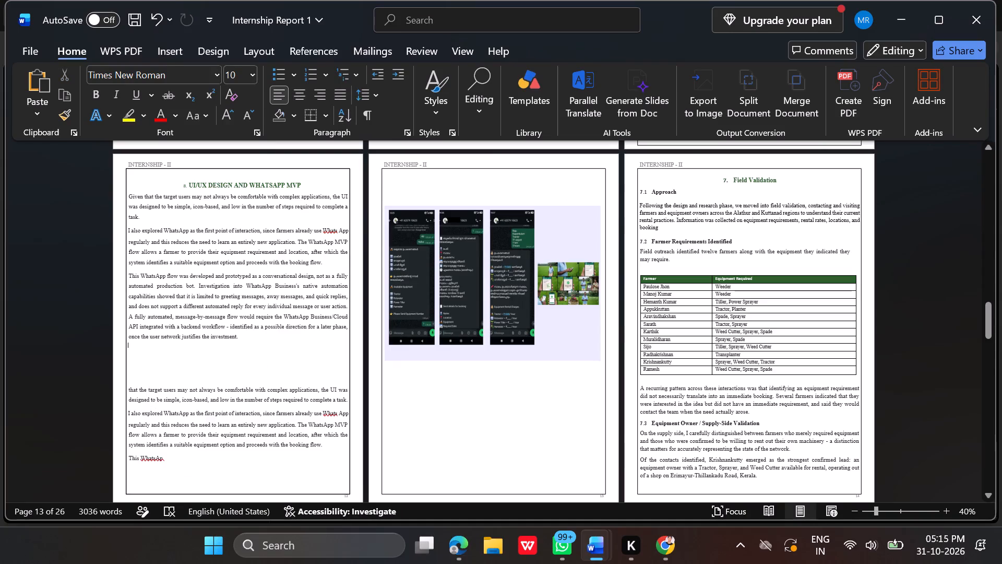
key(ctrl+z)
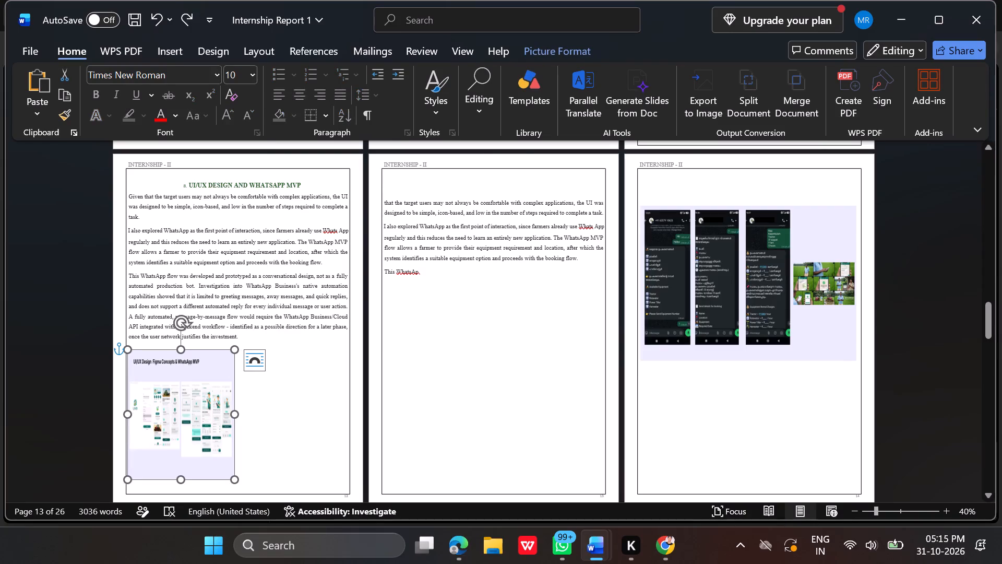
Copy the "UI/UX Design Figma Concepts & WhatsApp MVP" image from page 13 and paste it below the text on page 14.
click(214, 404)
key(ctrl+c)
click(468, 323)
key(ctrl+v)
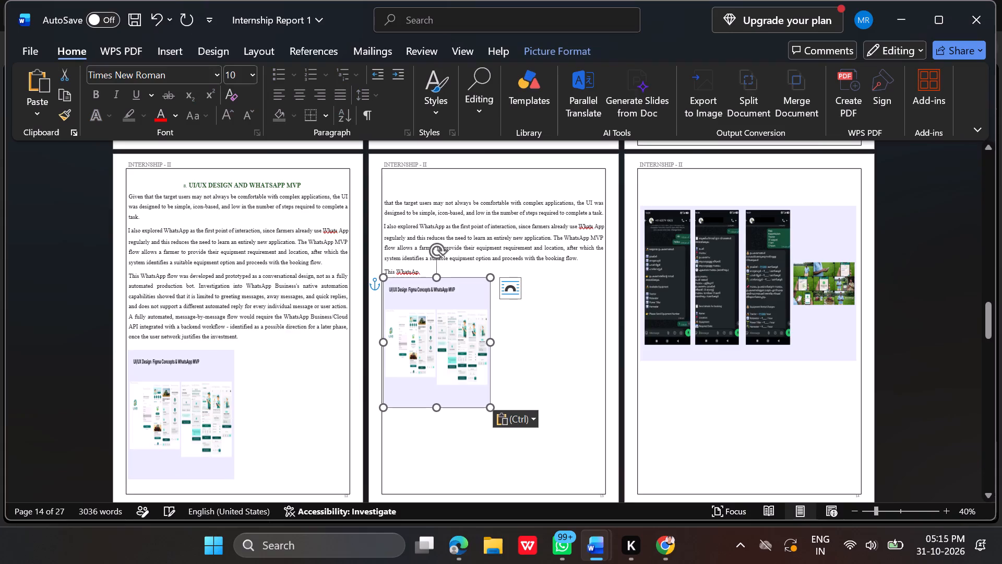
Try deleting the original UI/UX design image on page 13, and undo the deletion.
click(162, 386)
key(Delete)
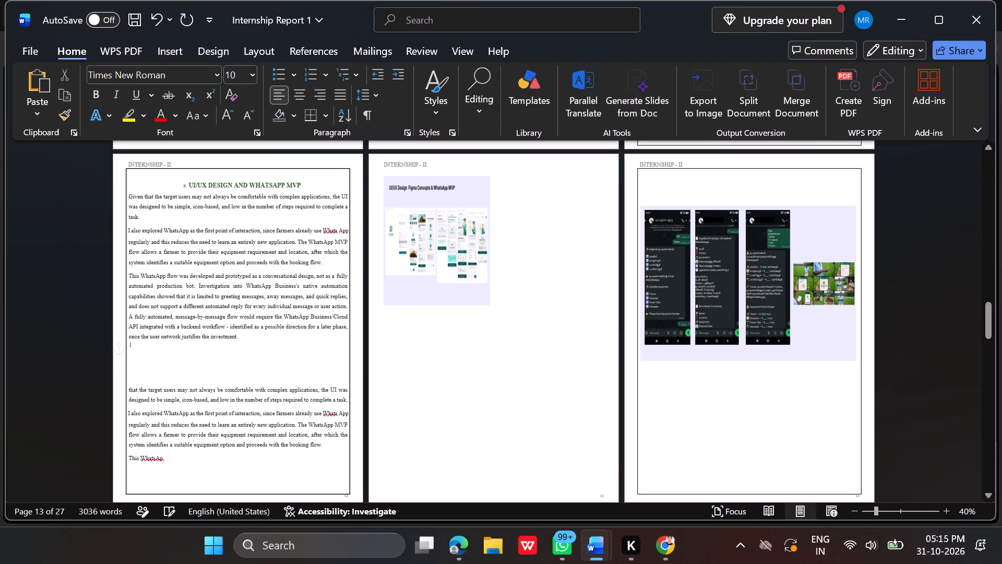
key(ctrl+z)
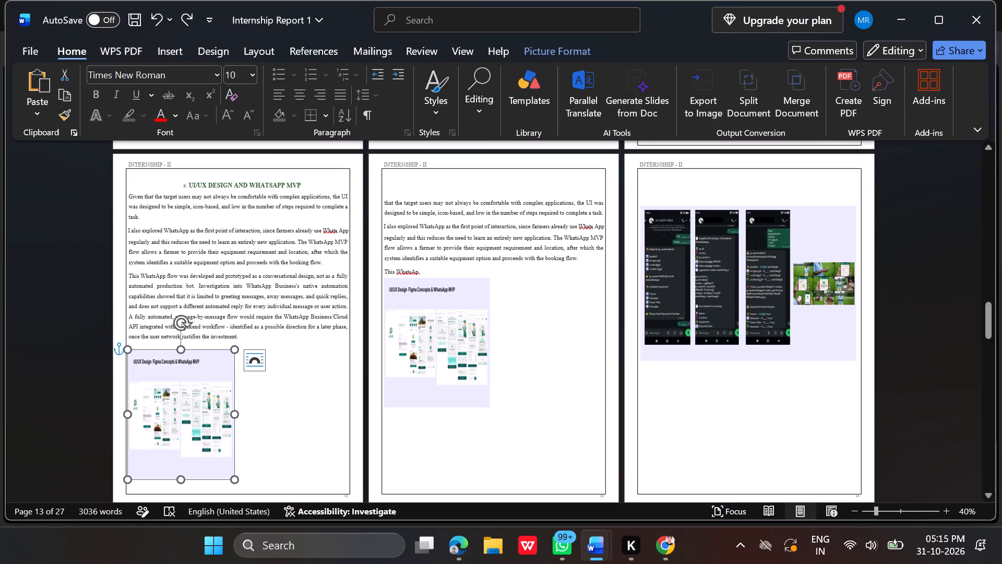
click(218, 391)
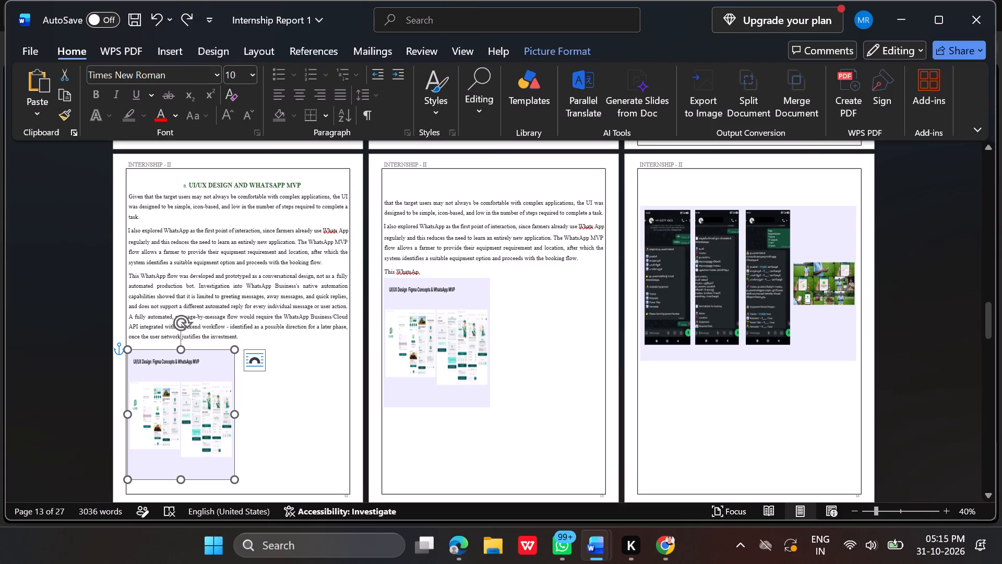
Delete the repeated text above the pasted image on page 14, from "This WhatsAp" back to "reduces the need to lea".
click(428, 271)
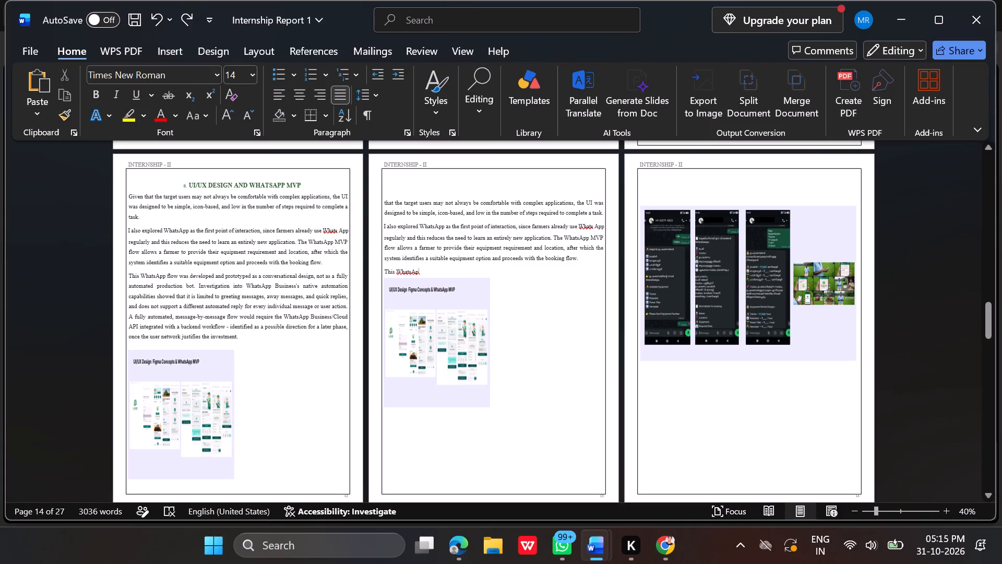
drag(428, 271, 422, 219)
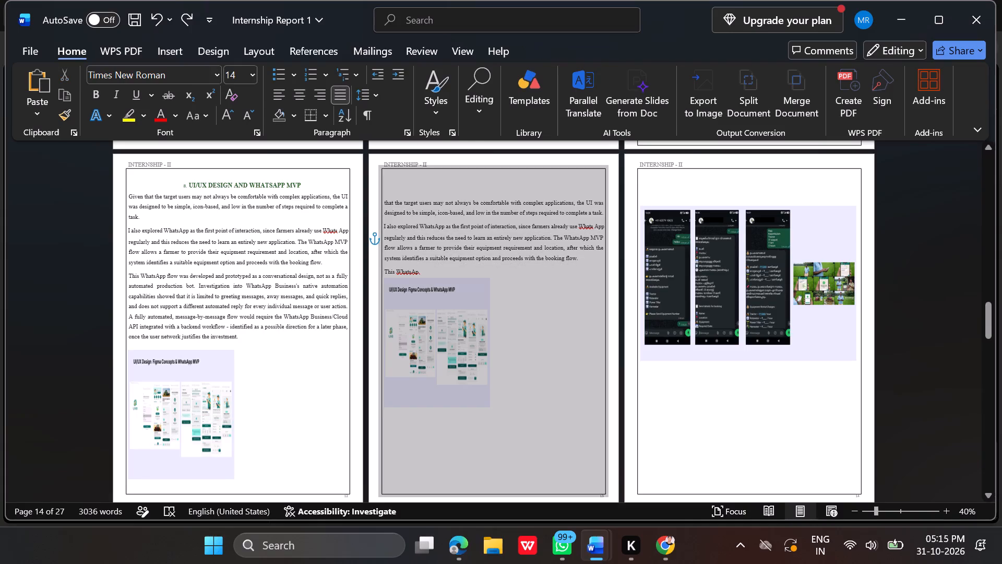
drag(422, 219, 430, 246)
key(BackSpace)
key(BackSpace)
key(BackSpace)
key(BackSpace)
key(BackSpace)
key(BackSpace)
key(BackSpace)
key(BackSpace)
key(BackSpace)
key(BackSpace)
key(BackSpace)
key(BackSpace)
key(BackSpace)
key(BackSpace)
key(BackSpace)
key(BackSpace)
key(BackSpace)
key(BackSpace)
key(BackSpace)
key(BackSpace)
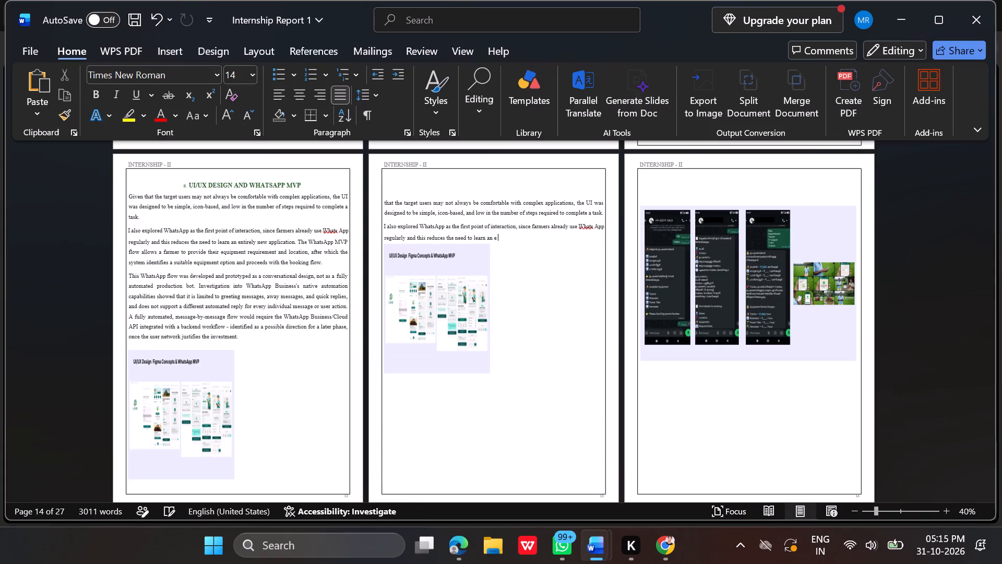
key(shift+Up)
key(shift+Down)
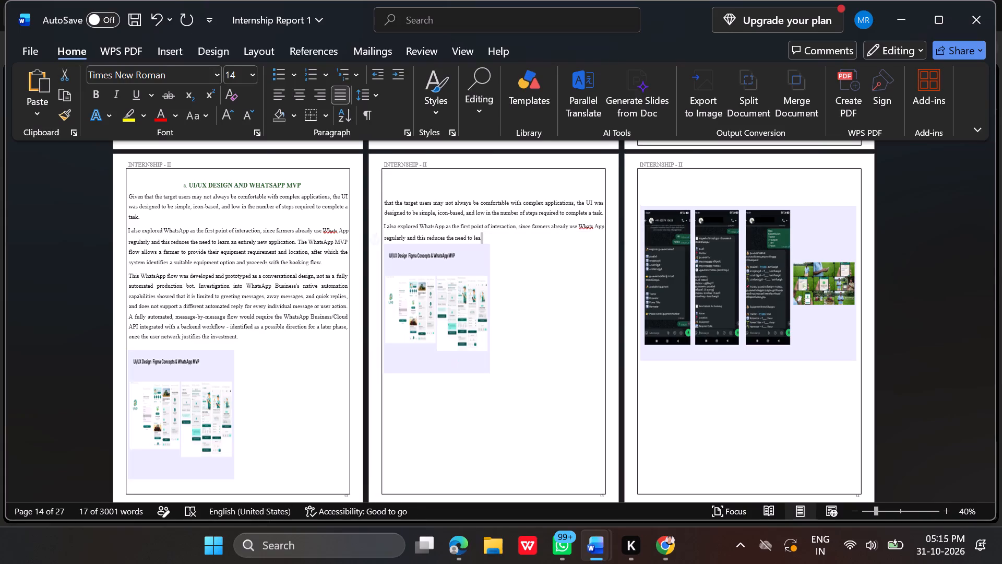
Enlarge the pasted "UI/UX Design Figma Concepts & WhatsApp MVP" image on page 14 to nearly the full text width.
click(443, 286)
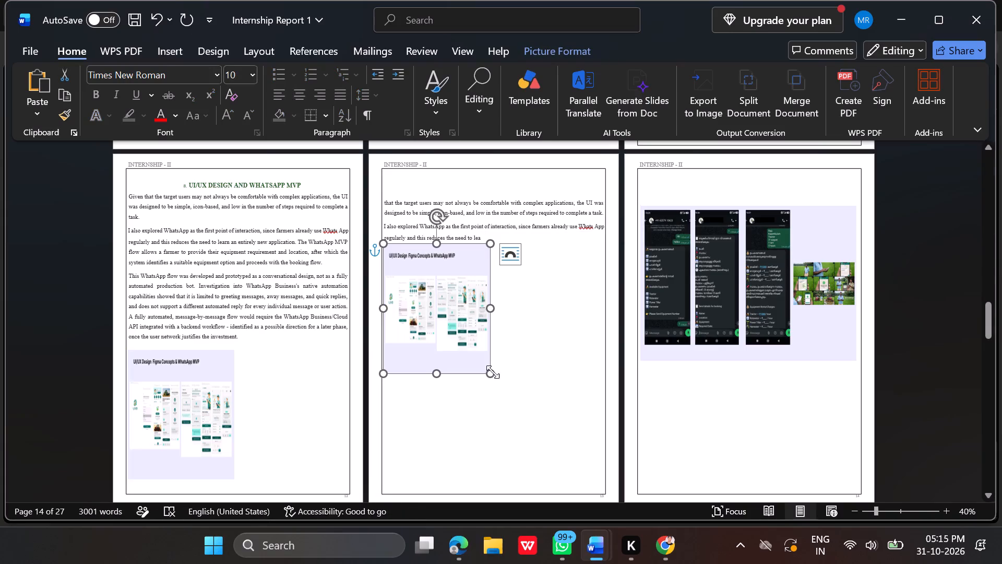
drag(494, 371, 600, 450)
Delete more of the repeated text on page 14, from "reduces the need to lea" back past "designed to be simple".
click(487, 235)
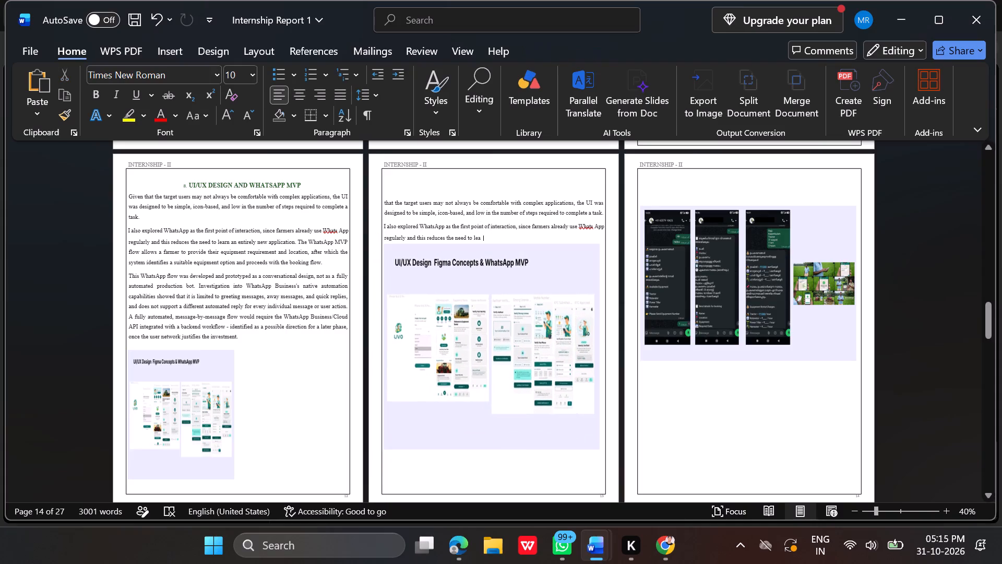
key(BackSpace)
key(BackSpace)
key(BackSpace)
key(BackSpace)
key(BackSpace)
key(BackSpace)
key(BackSpace)
key(BackSpace)
key(BackSpace)
key(BackSpace)
key(BackSpace)
key(BackSpace)
key(BackSpace)
key(BackSpace)
key(BackSpace)
key(BackSpace)
key(BackSpace)
key(BackSpace)
key(BackSpace)
key(BackSpace)
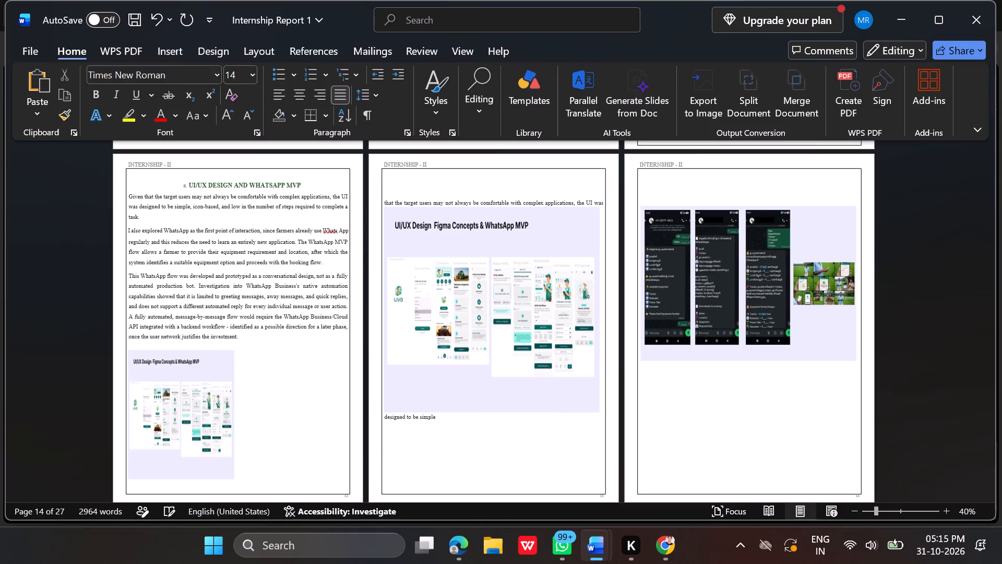
key(BackSpace)
key(BackSpace)
key(BackSpace)
key(BackSpace)
key(BackSpace)
key(BackSpace)
key(BackSpace)
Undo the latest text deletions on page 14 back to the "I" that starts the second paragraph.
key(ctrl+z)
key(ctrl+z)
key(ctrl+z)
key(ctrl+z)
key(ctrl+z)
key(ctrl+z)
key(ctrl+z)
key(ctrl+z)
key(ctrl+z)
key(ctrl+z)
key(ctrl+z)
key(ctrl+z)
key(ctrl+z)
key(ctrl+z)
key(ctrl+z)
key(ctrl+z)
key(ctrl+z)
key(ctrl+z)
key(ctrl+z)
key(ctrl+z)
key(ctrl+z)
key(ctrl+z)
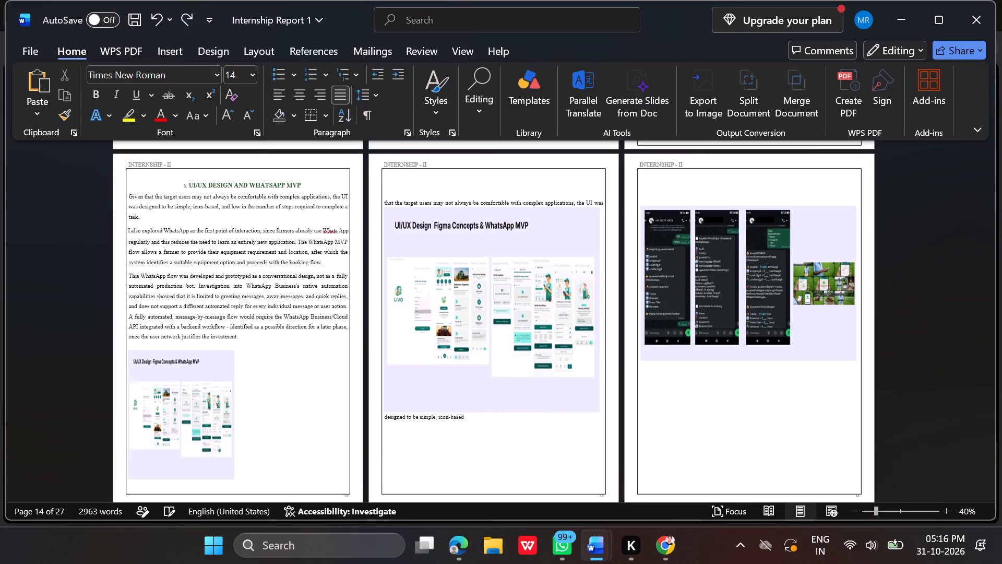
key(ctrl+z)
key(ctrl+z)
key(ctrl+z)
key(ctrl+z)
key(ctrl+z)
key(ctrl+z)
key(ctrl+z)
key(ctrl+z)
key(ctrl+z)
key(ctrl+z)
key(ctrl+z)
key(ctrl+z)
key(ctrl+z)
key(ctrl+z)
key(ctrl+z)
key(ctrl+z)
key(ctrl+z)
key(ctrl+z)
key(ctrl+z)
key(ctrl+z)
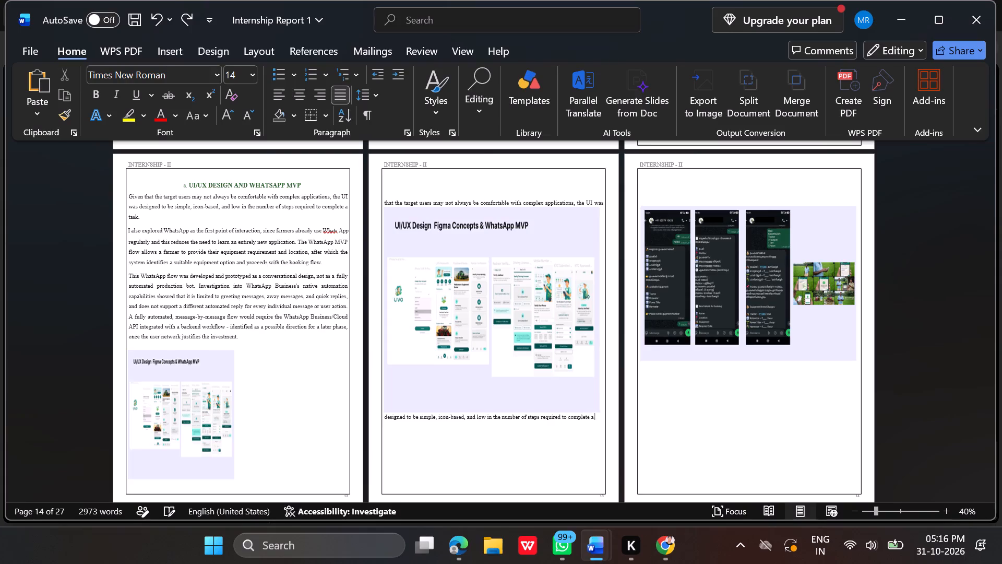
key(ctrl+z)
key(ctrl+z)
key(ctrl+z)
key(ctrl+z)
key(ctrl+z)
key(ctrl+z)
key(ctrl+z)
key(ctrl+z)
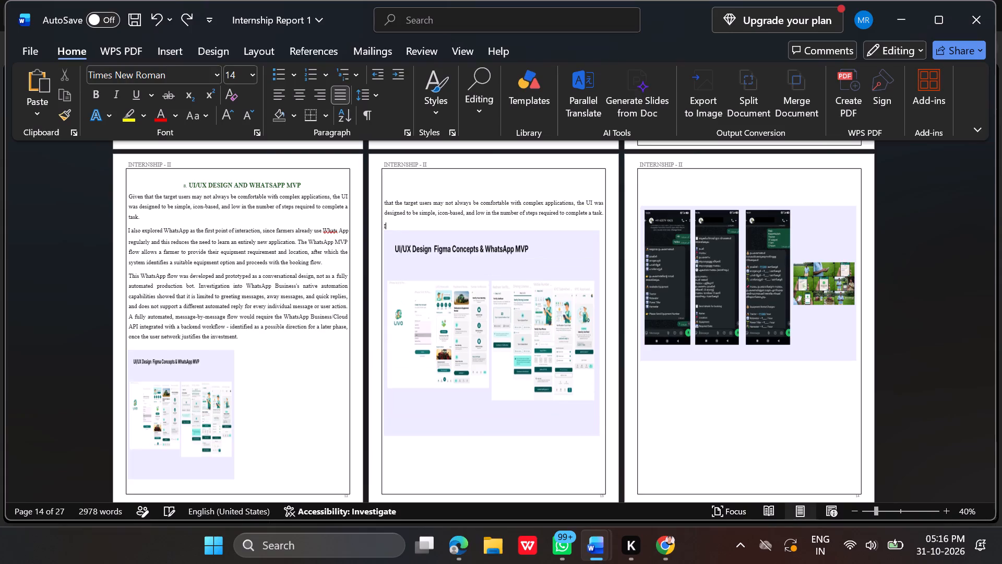
Delete the repeated text on page 14 from the lone "I" back to "designed to be s".
key(BackSpace)
Delete the repeated "that the target users may not always be comfortable with complex applications" lines above the image on page 14.
key(BackSpace)
key(BackSpace)
key(BackSpace)
key(BackSpace)
key(BackSpace)
key(BackSpace)
key(BackSpace)
key(BackSpace)
key(BackSpace)
key(BackSpace)
key(BackSpace)
key(BackSpace)
key(BackSpace)
key(BackSpace)
key(BackSpace)
key(BackSpace)
key(BackSpace)
key(BackSpace)
key(BackSpace)
key(BackSpace)
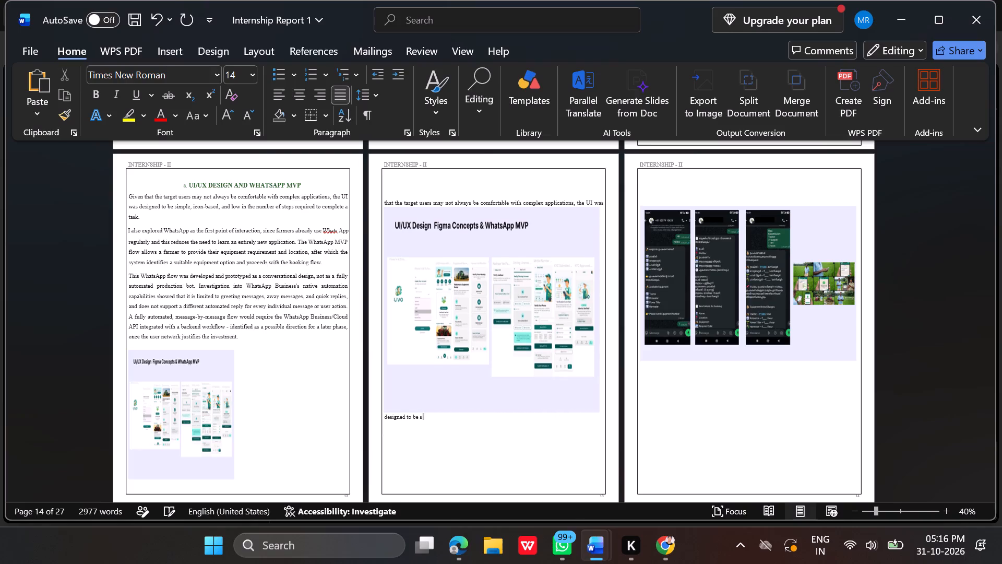
key(BackSpace)
key(BackSpace)
key(BackSpace)
key(BackSpace)
key(BackSpace)
key(BackSpace)
key(BackSpace)
key(BackSpace)
key(BackSpace)
key(BackSpace)
key(BackSpace)
key(BackSpace)
key(BackSpace)
key(BackSpace)
key(BackSpace)
key(BackSpace)
key(BackSpace)
key(BackSpace)
key(BackSpace)
key(BackSpace)
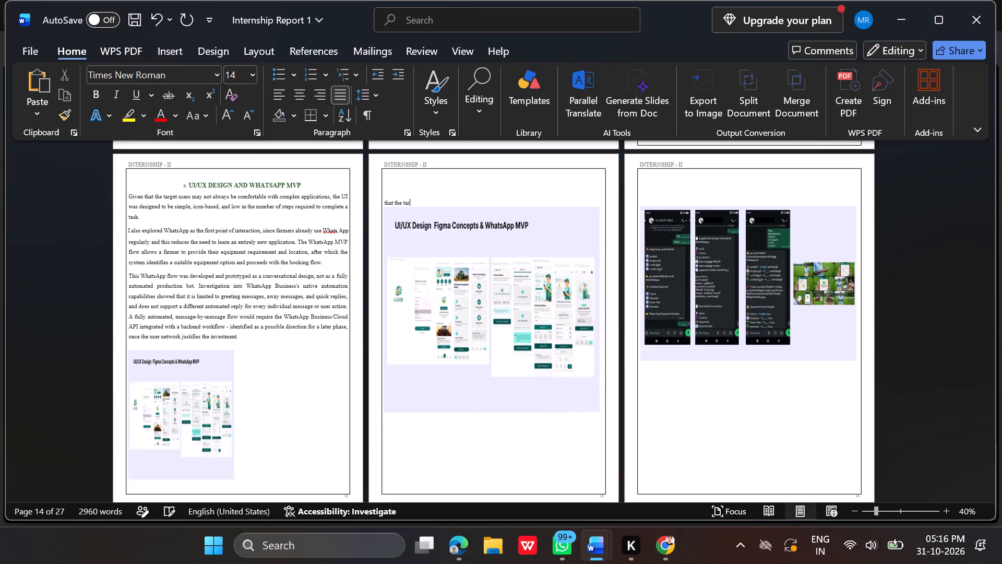
key(BackSpace)
key(BackSpace)
key(BackSpace)
key(BackSpace)
key(BackSpace)
key(BackSpace)
key(BackSpace)
key(BackSpace)
key(BackSpace)
key(BackSpace)
key(BackSpace)
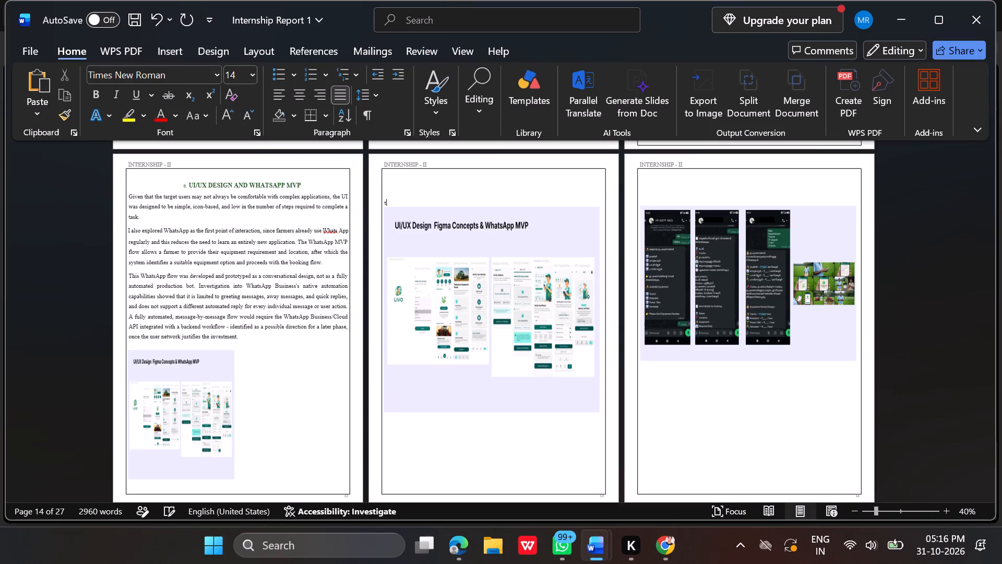
Remove the last leftover character above the Figma concepts image on page 14.
key(BackSpace)
Delete the original small UI/UX Design Figma Concepts image below the text on page 13.
click(204, 404)
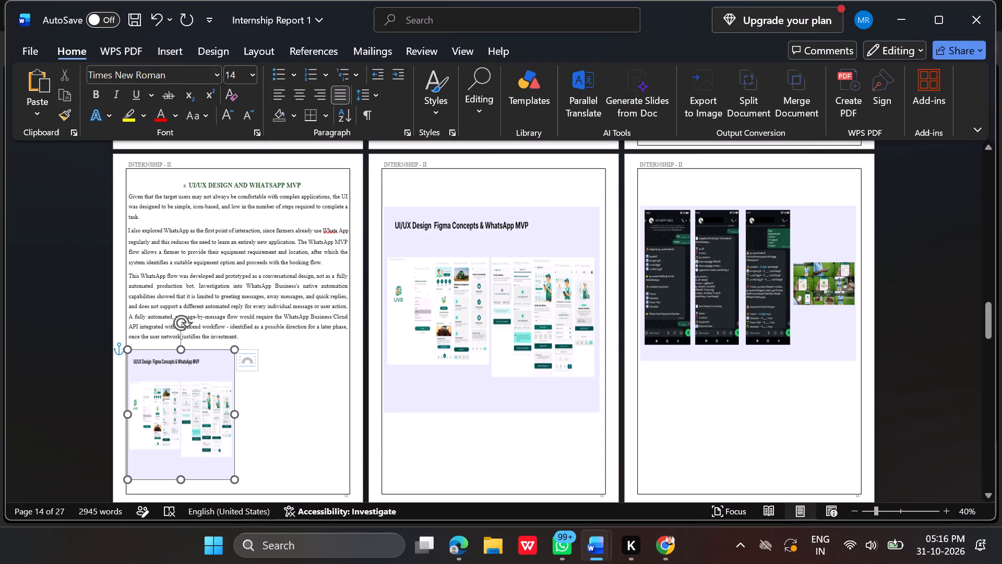
key(Delete)
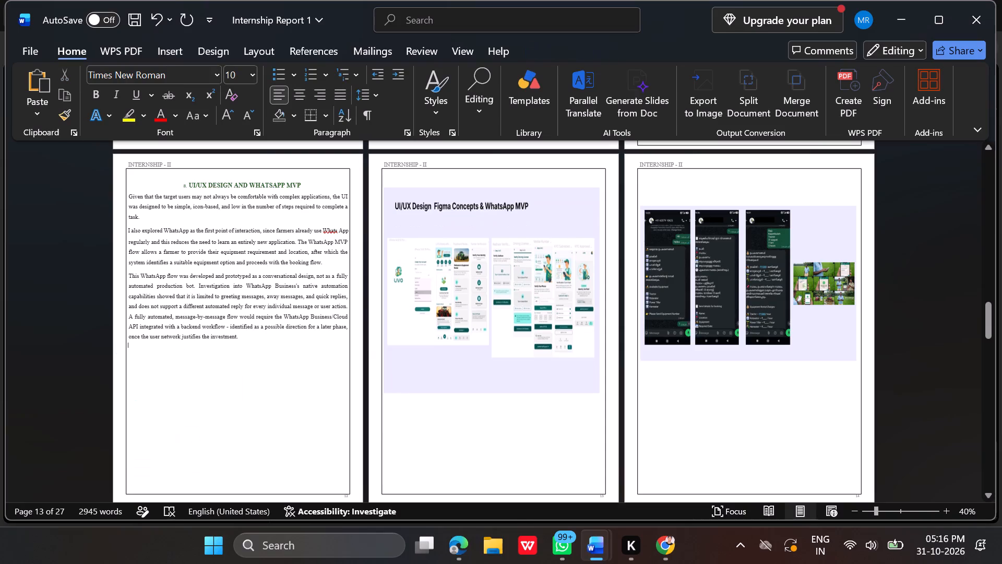
Look through the rest of the report to the References, and back up to the Field Validation and Adaptive Response pages.
scroll(204, 404, down, 2)
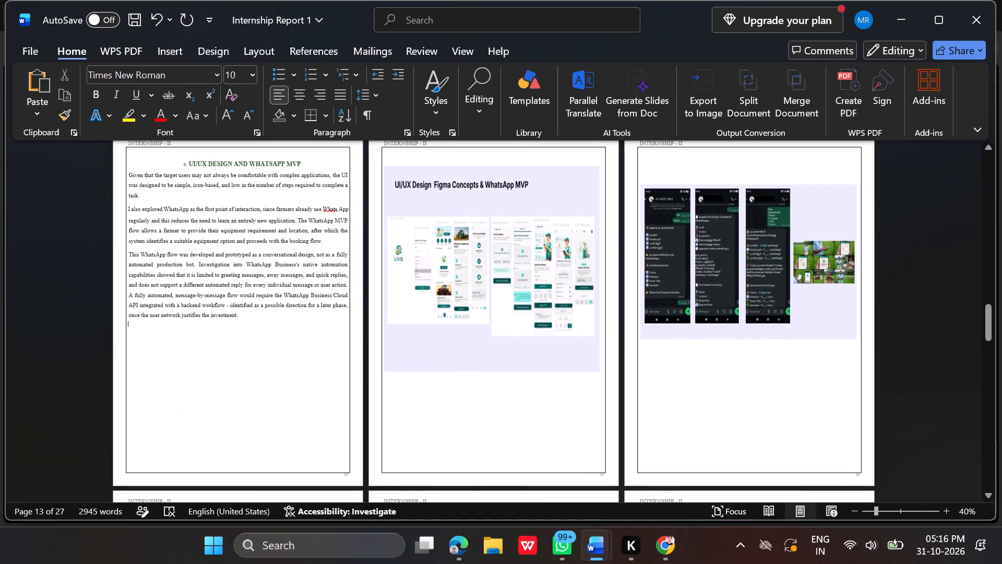
scroll(204, 404, down, 6)
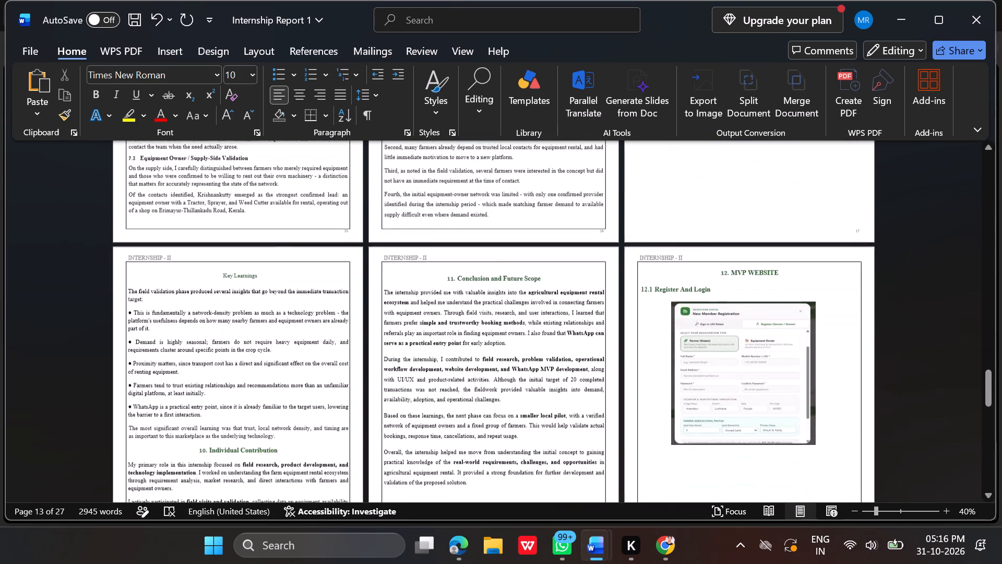
scroll(204, 404, down, 7)
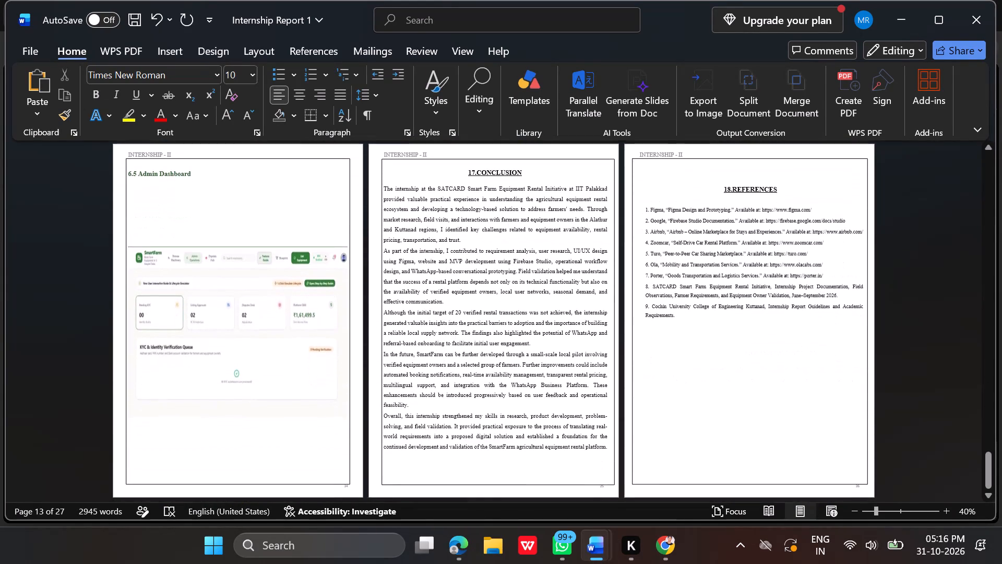
scroll(204, 404, down, 2)
scroll(204, 404, up, 8)
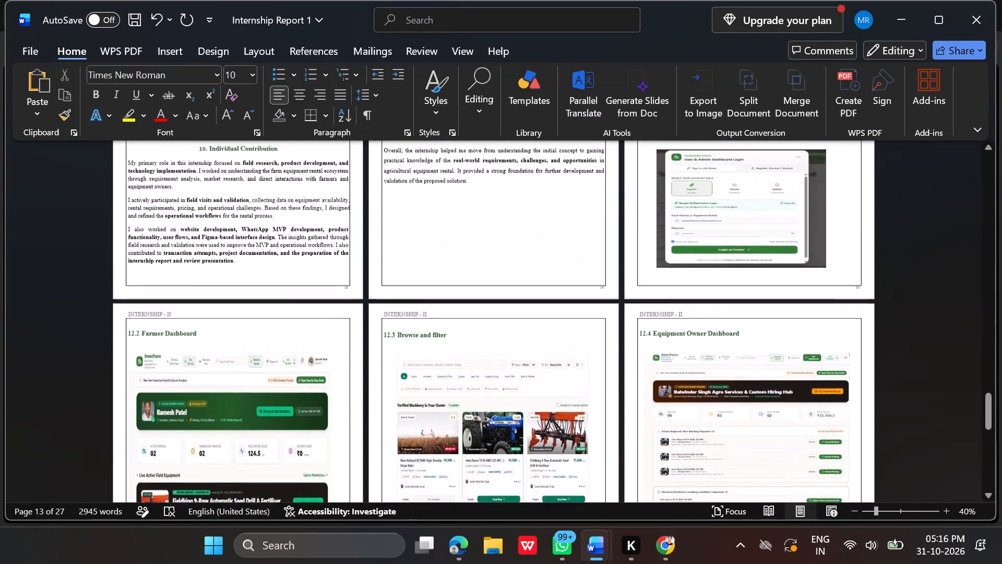
scroll(204, 404, up, 2)
scroll(204, 404, down, 1)
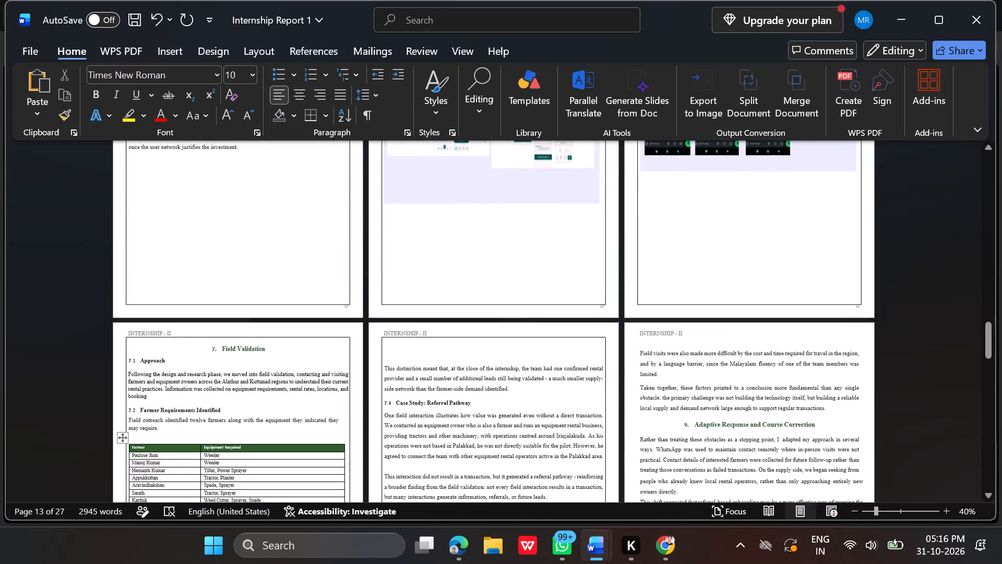
scroll(523, 498, down, 4)
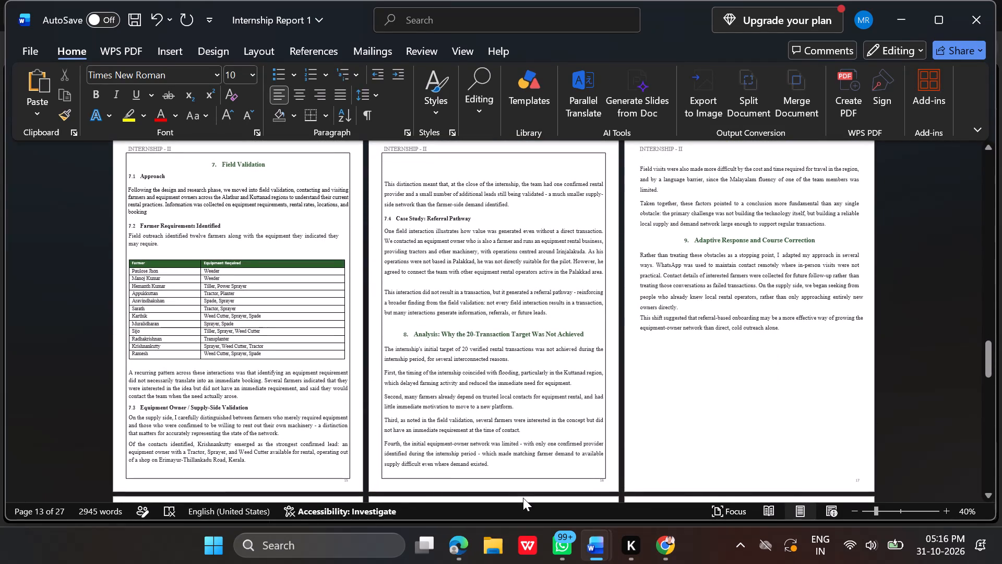
Copy all the text on the Adaptive Response and Course Correction page, from "Field visits were also made more difficult" to "cold outreach alone.".
drag(790, 334, 653, 180)
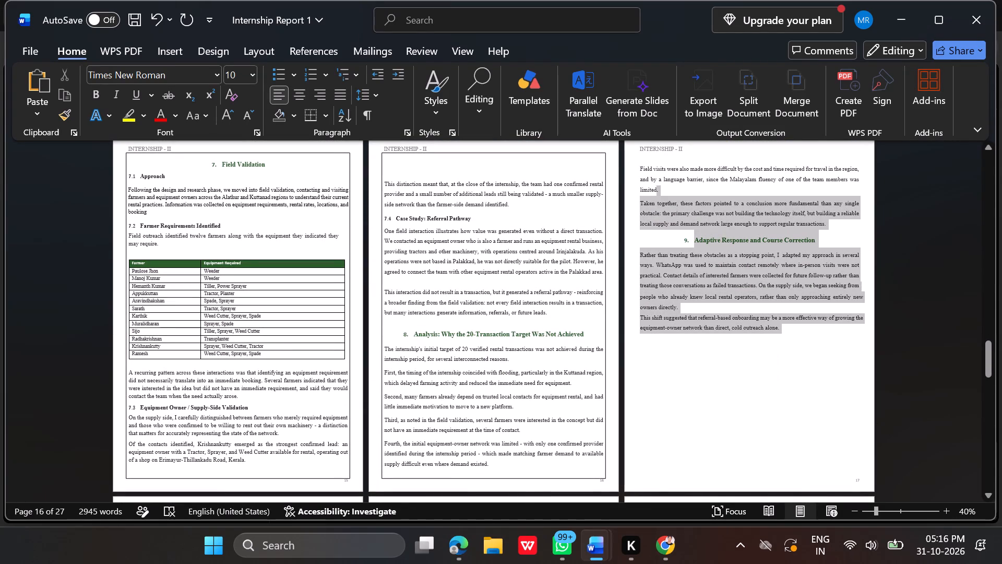
drag(653, 180, 632, 171)
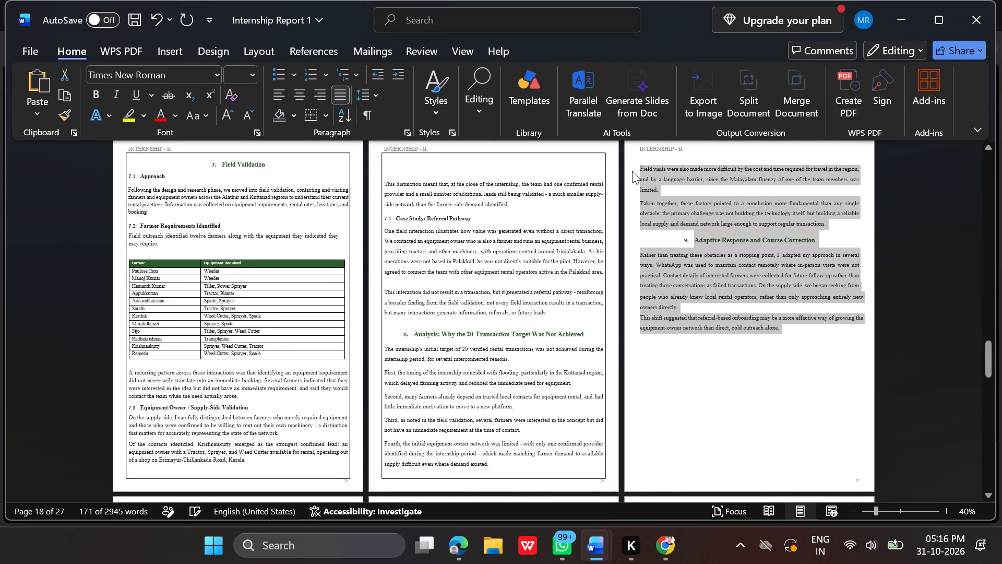
key(ctrl+c)
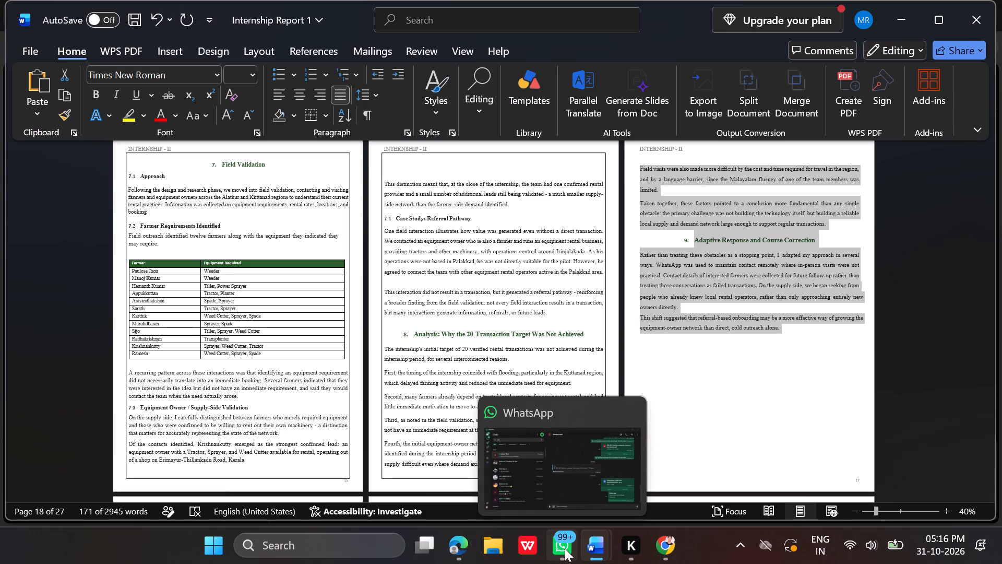
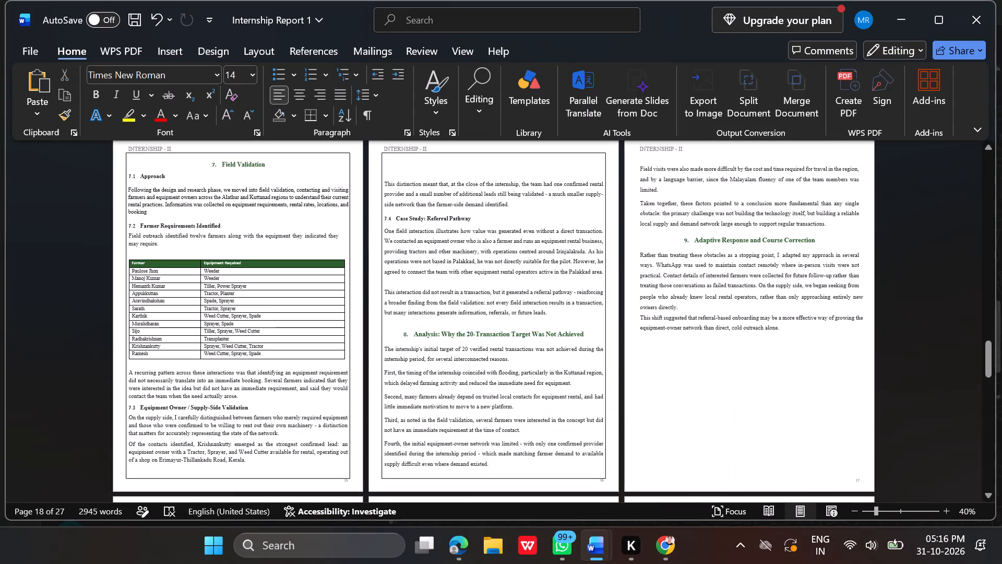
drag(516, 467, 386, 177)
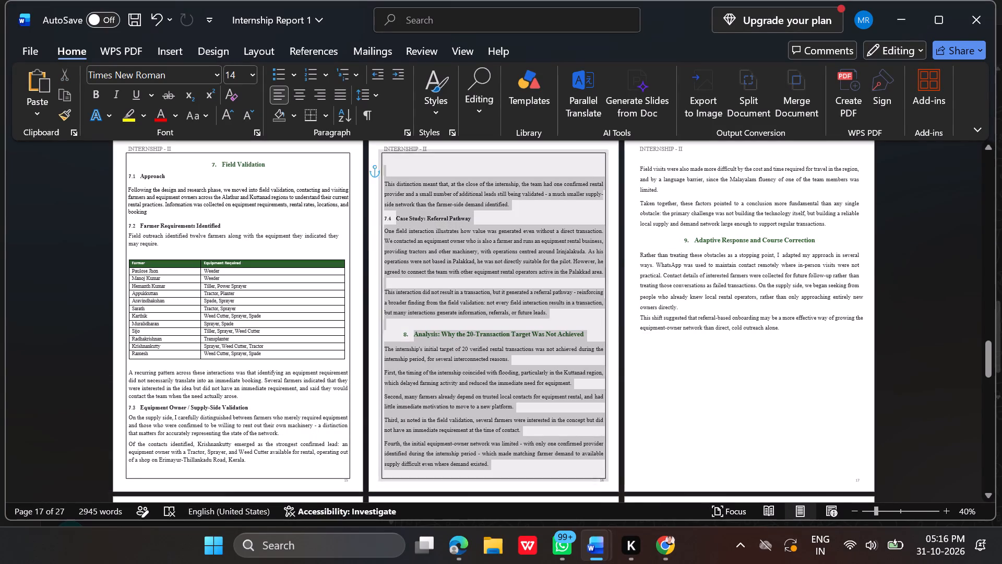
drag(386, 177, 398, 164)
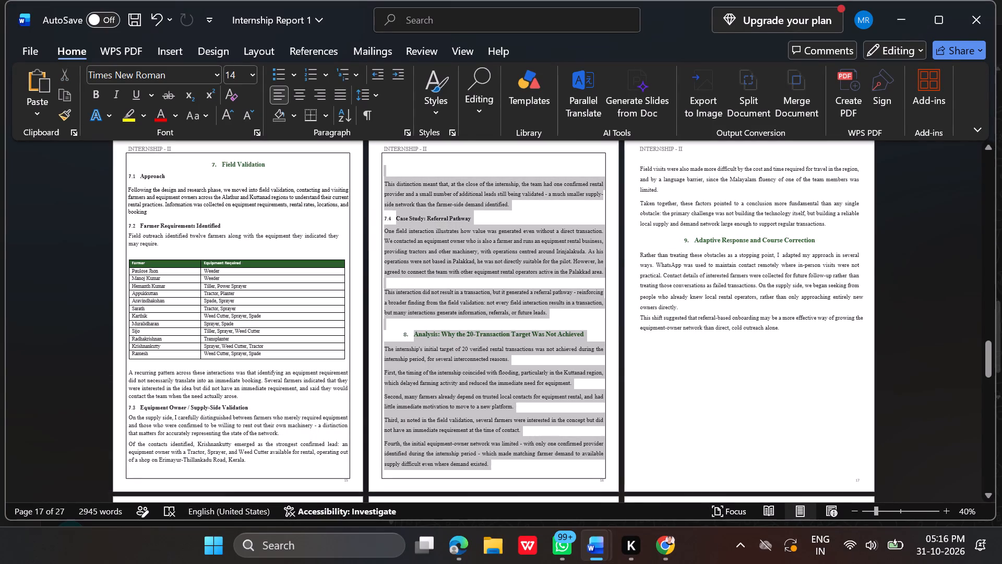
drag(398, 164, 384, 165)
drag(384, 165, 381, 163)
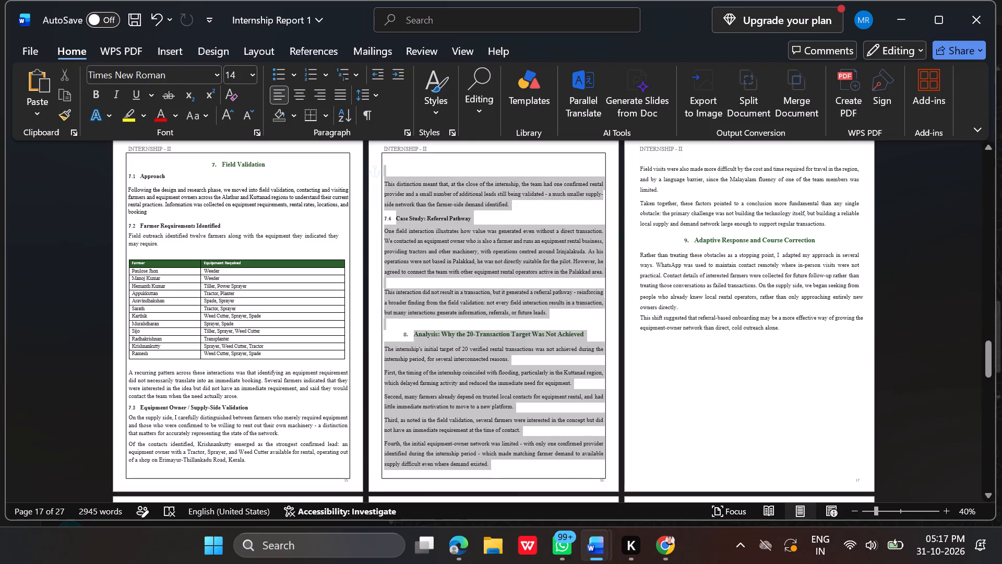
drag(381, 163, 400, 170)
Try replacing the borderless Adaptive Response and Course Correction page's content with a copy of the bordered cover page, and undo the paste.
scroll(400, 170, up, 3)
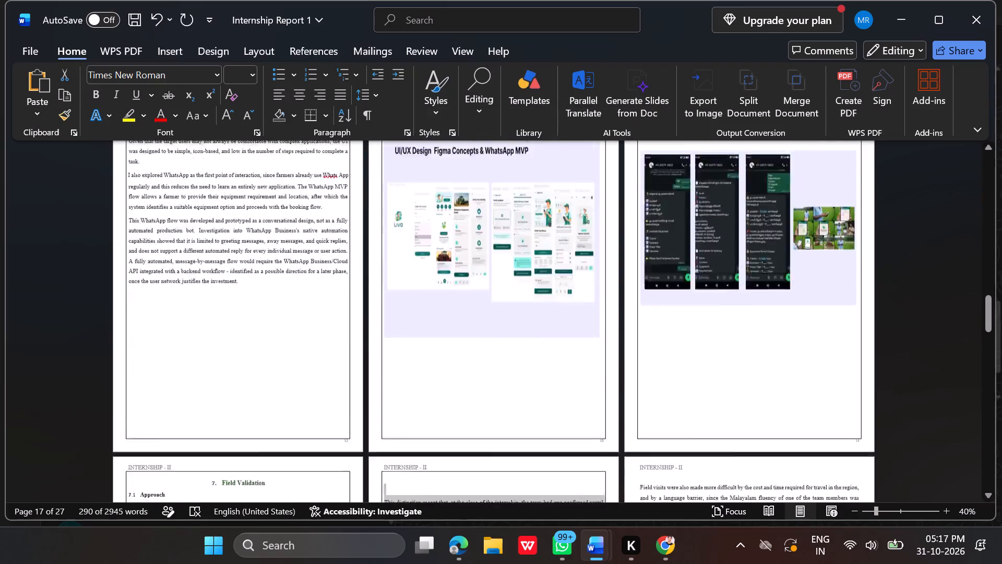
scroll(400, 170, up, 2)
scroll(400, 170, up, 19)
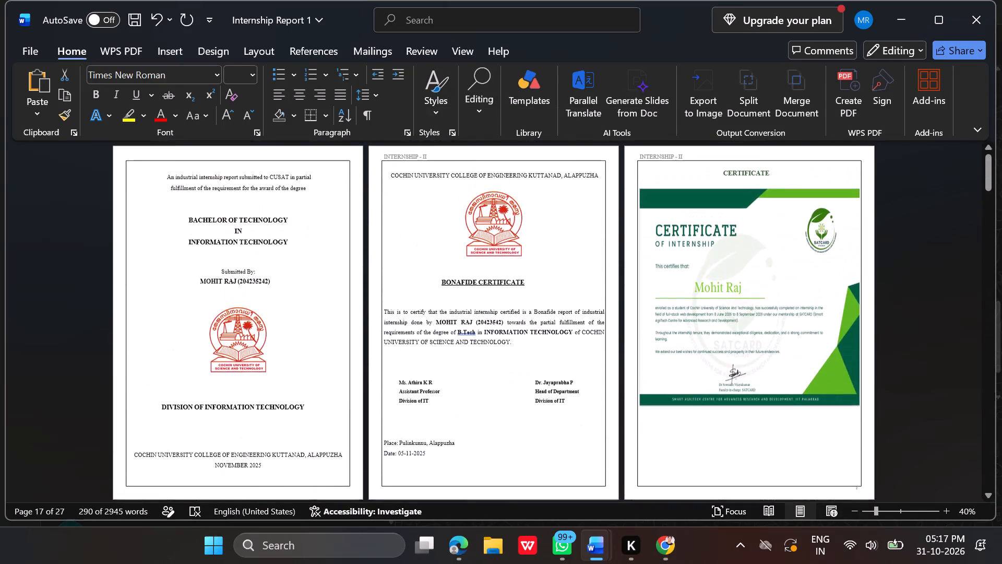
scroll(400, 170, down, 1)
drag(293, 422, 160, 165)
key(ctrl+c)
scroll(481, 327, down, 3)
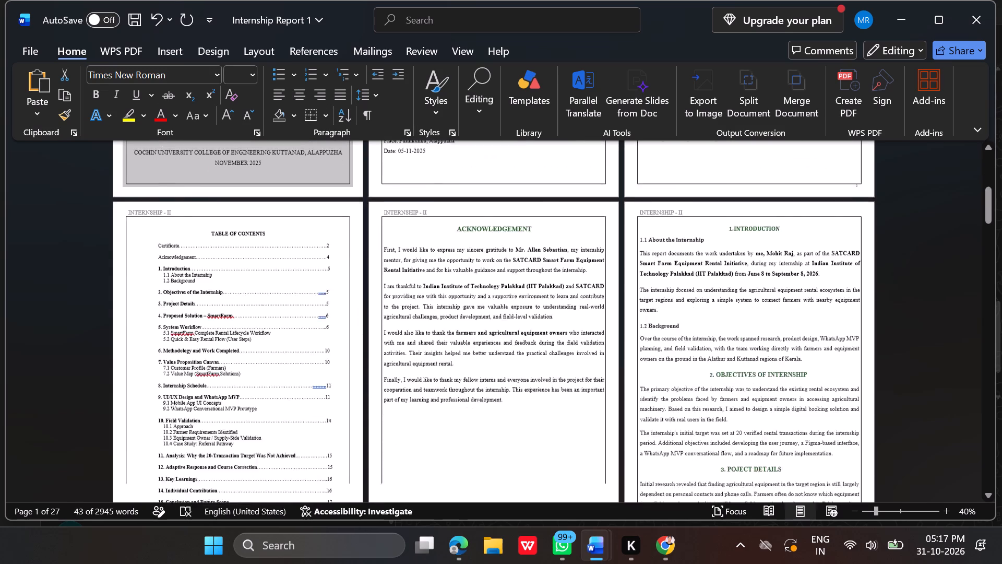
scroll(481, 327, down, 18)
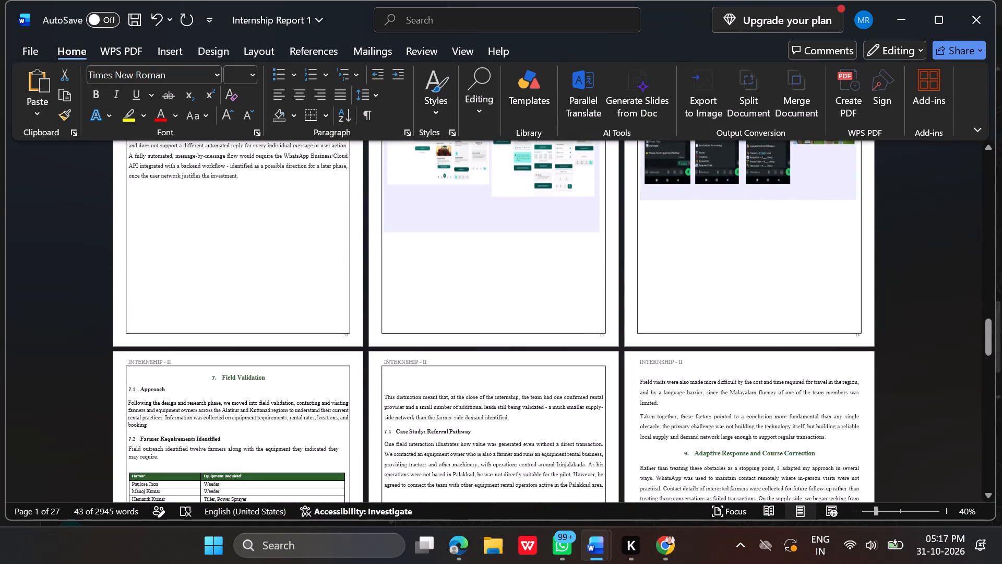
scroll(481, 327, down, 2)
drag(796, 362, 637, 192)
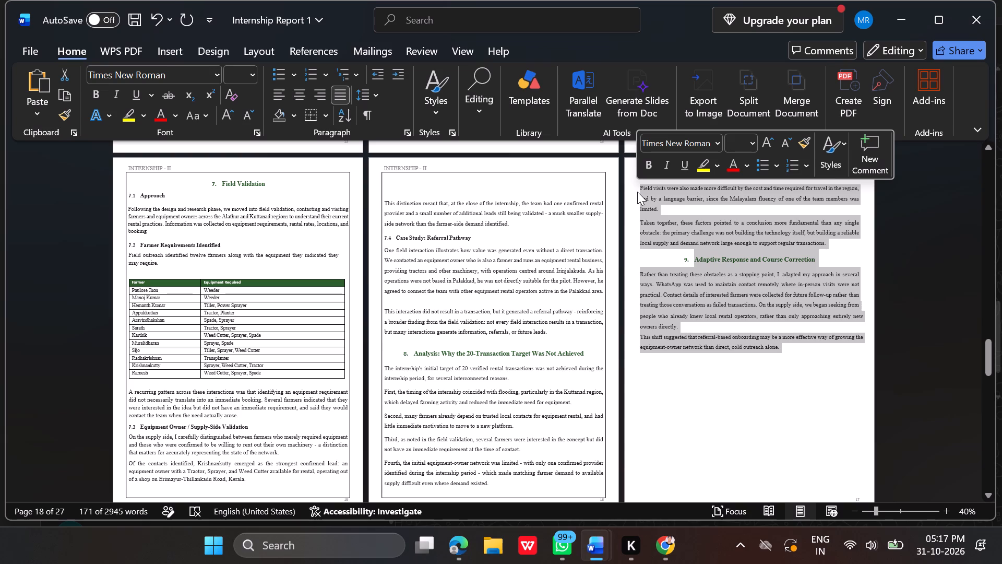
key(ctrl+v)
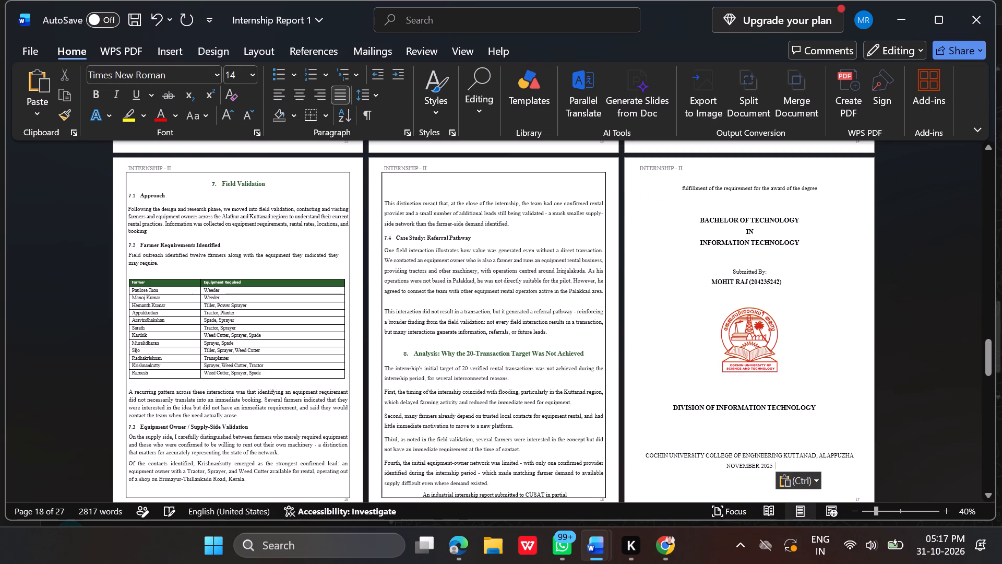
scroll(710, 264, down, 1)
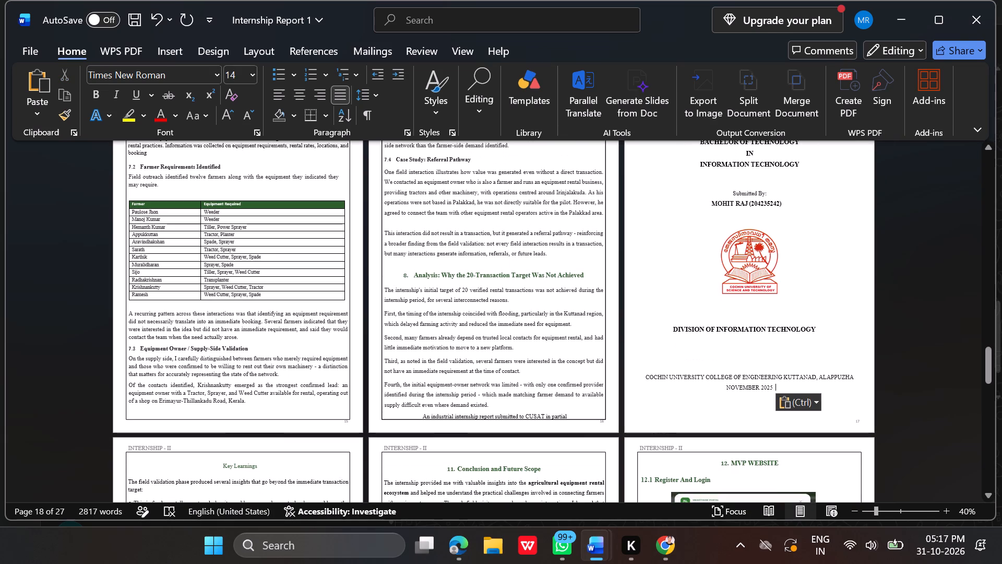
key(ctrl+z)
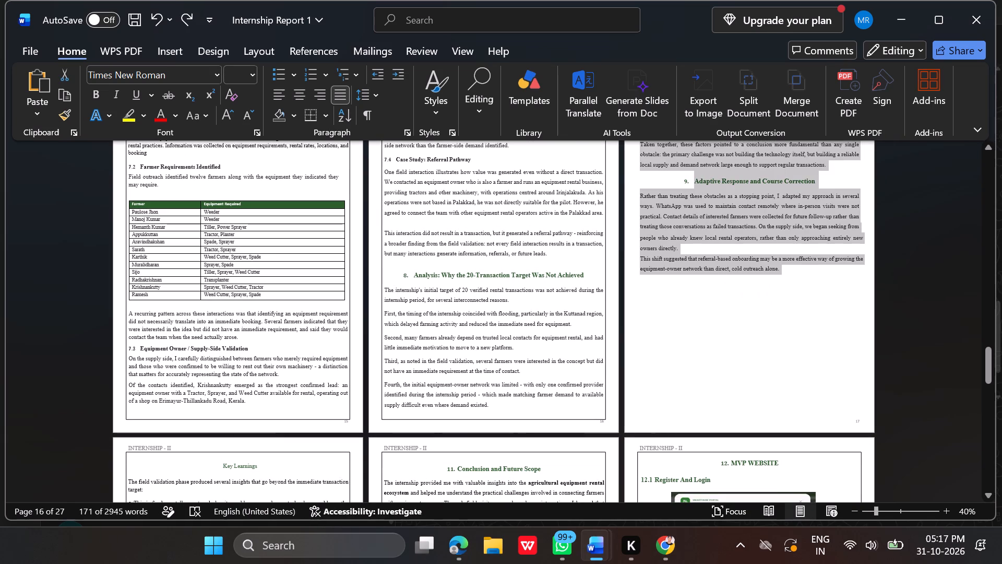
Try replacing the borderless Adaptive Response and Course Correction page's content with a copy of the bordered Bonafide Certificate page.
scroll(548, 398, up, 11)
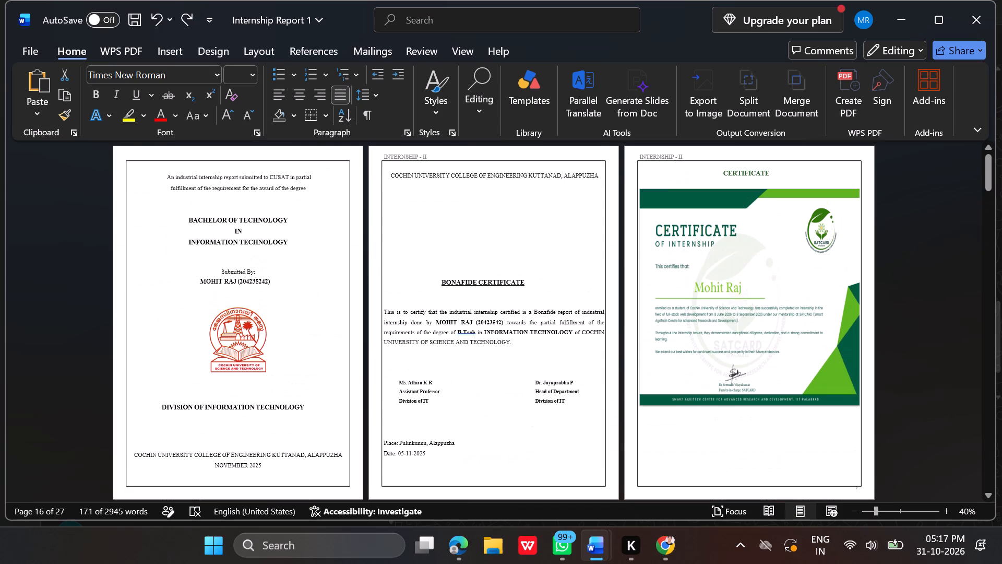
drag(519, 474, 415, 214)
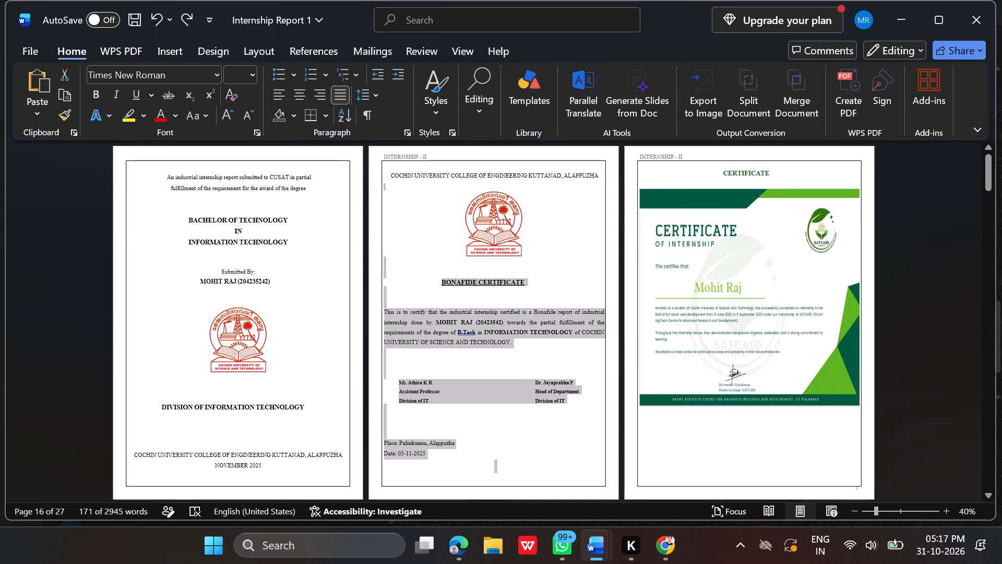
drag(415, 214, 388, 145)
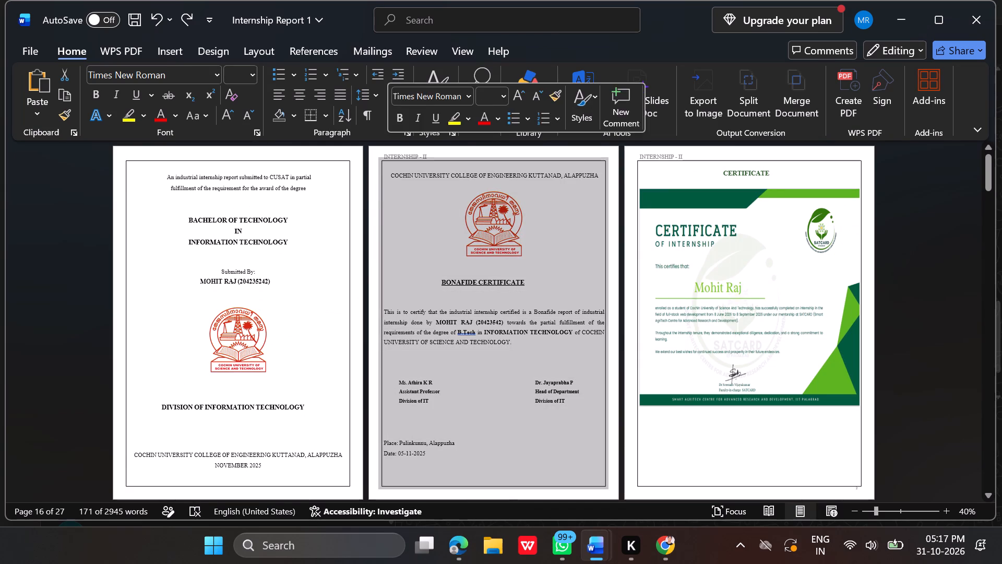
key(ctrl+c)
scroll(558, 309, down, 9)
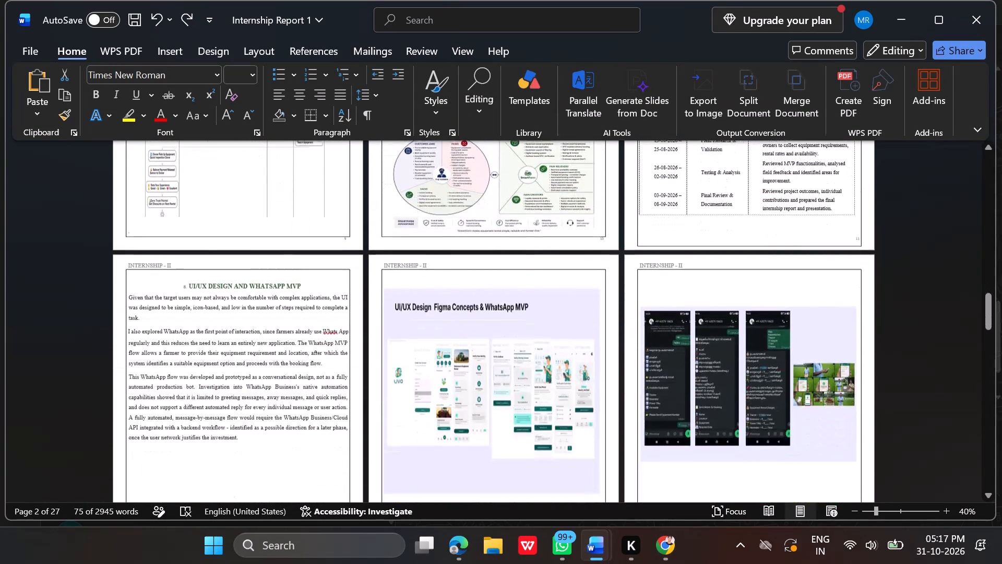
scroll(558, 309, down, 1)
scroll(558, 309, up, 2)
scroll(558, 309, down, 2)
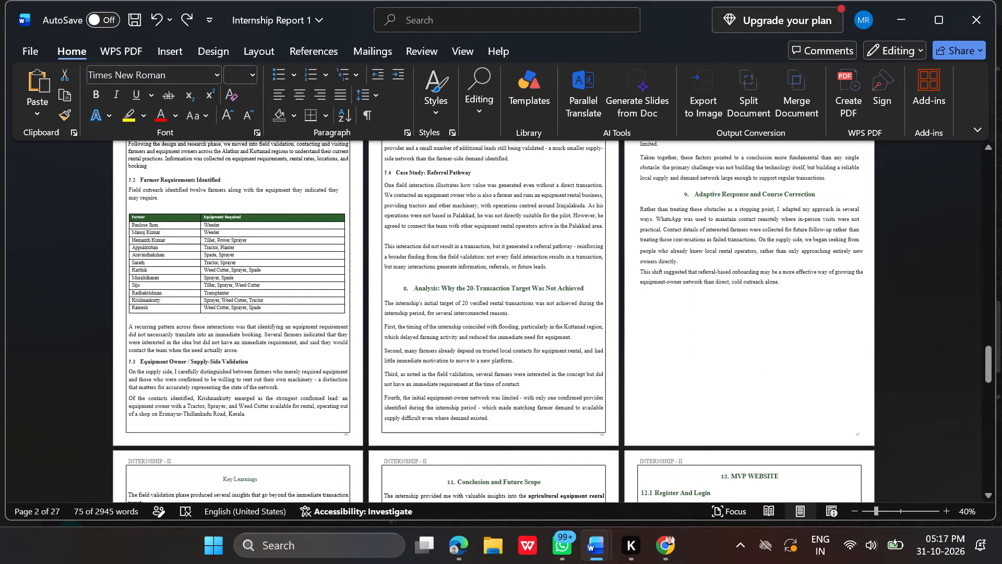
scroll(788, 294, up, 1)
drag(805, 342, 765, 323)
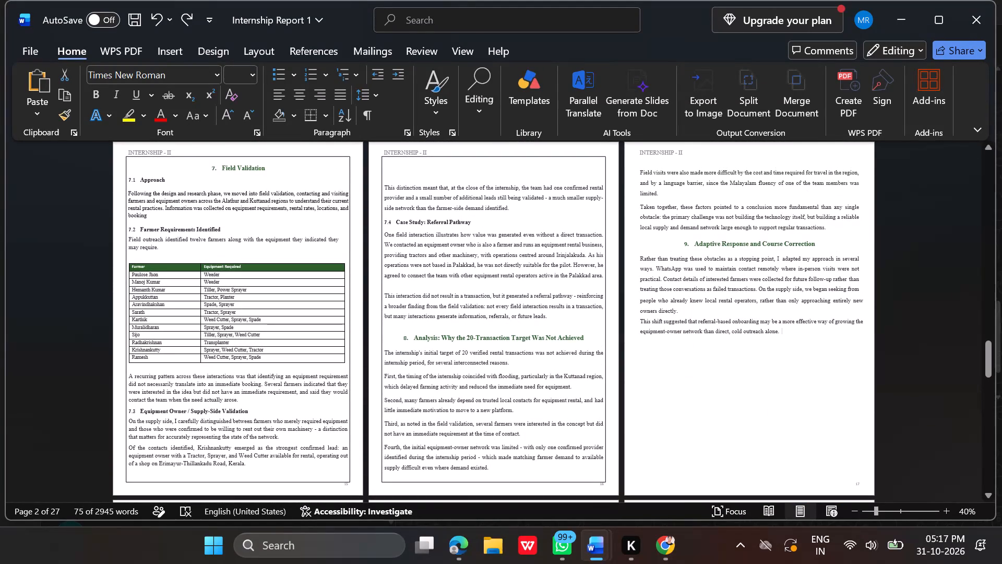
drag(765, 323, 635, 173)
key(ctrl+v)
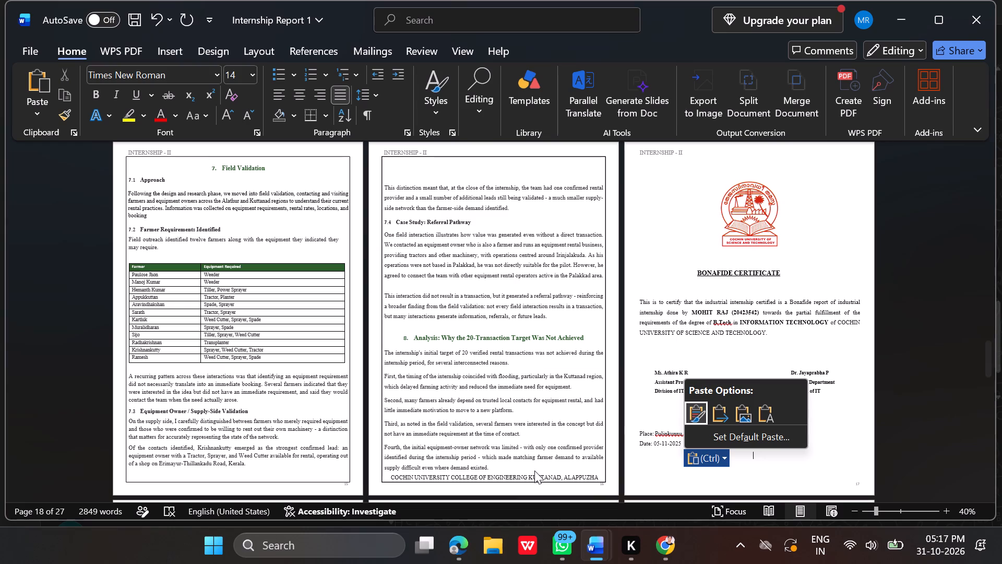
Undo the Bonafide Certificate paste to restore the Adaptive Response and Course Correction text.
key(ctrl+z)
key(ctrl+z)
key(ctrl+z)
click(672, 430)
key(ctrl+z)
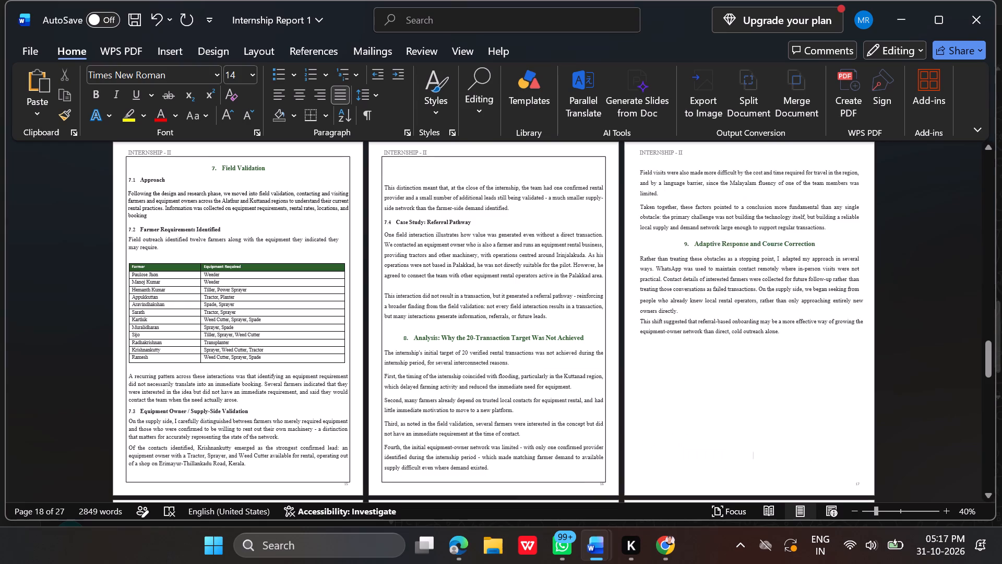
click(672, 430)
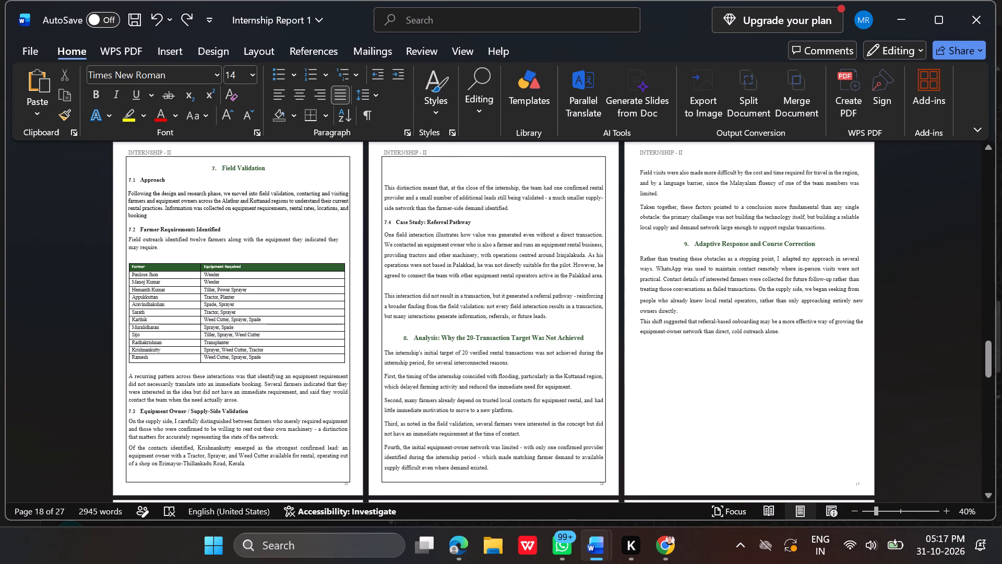
Copy the bordered Field Validation block from page 16 and paste it over the unframed text on page 18.
drag(175, 165, 275, 276)
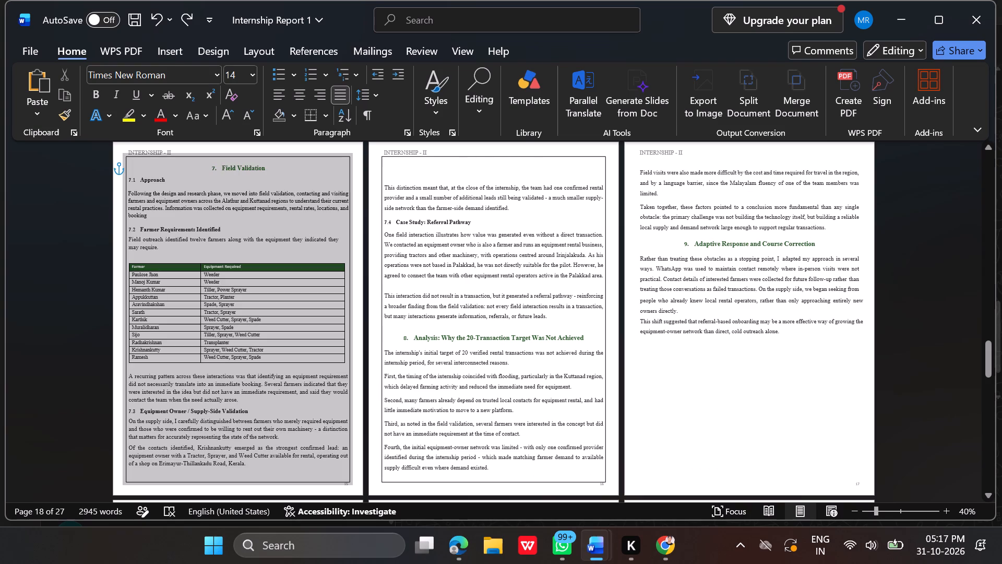
drag(275, 276, 323, 424)
key(ctrl+c)
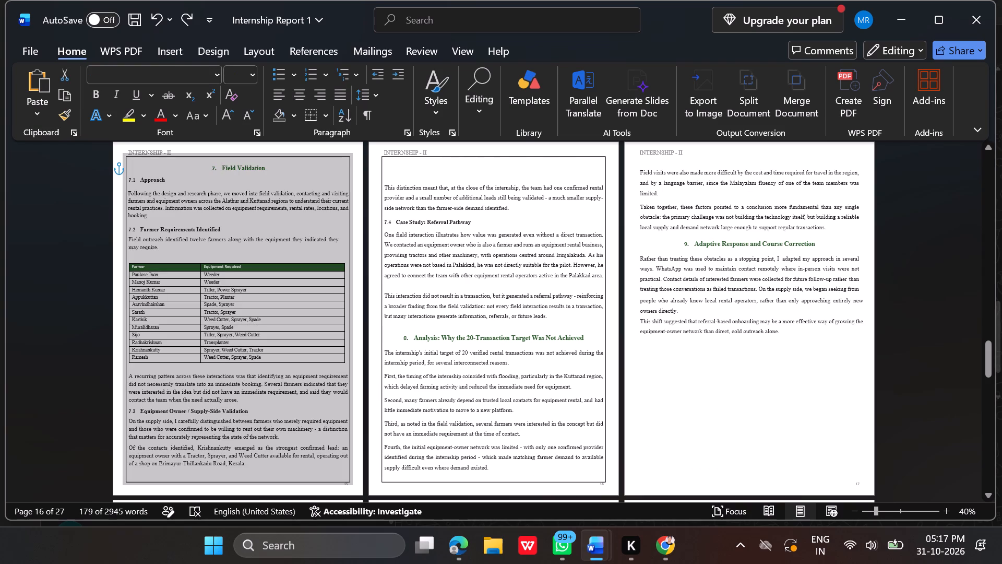
drag(784, 350, 635, 169)
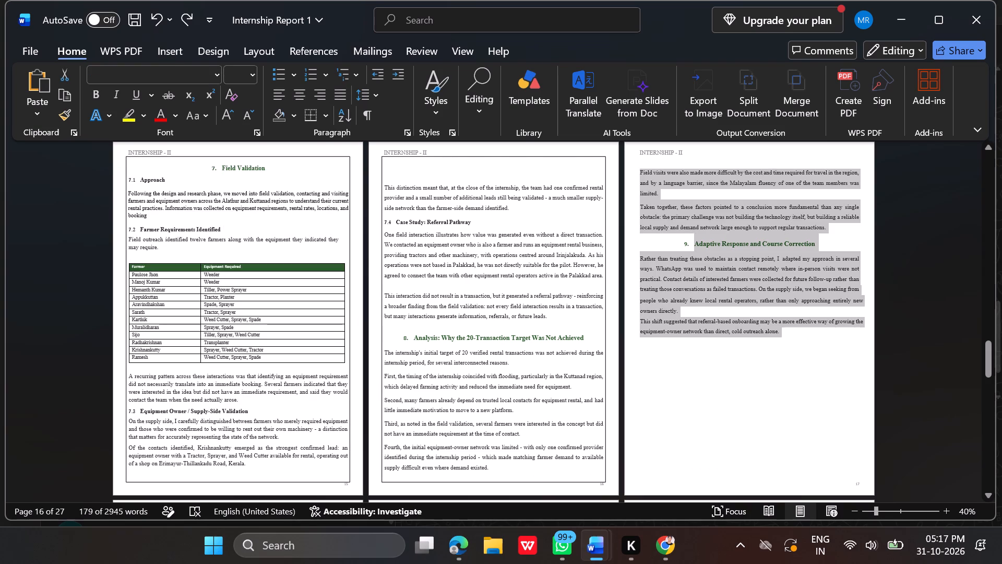
drag(635, 169, 639, 344)
key(ctrl+v)
Delete the pasted content on page 18 from "Information was collected" through "distinguished between farmers", including the farmer equipment table.
scroll(744, 348, down, 1)
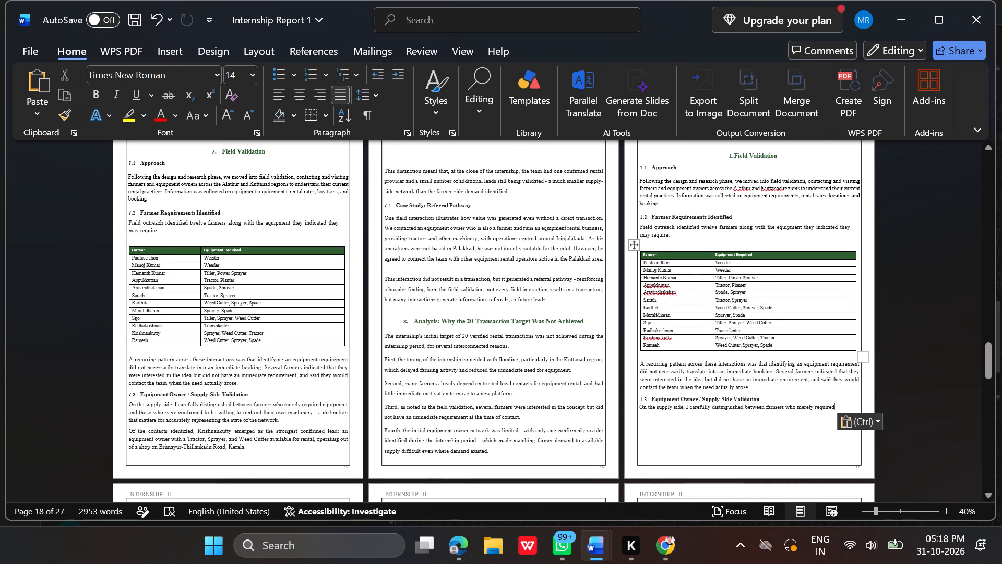
drag(771, 422, 681, 204)
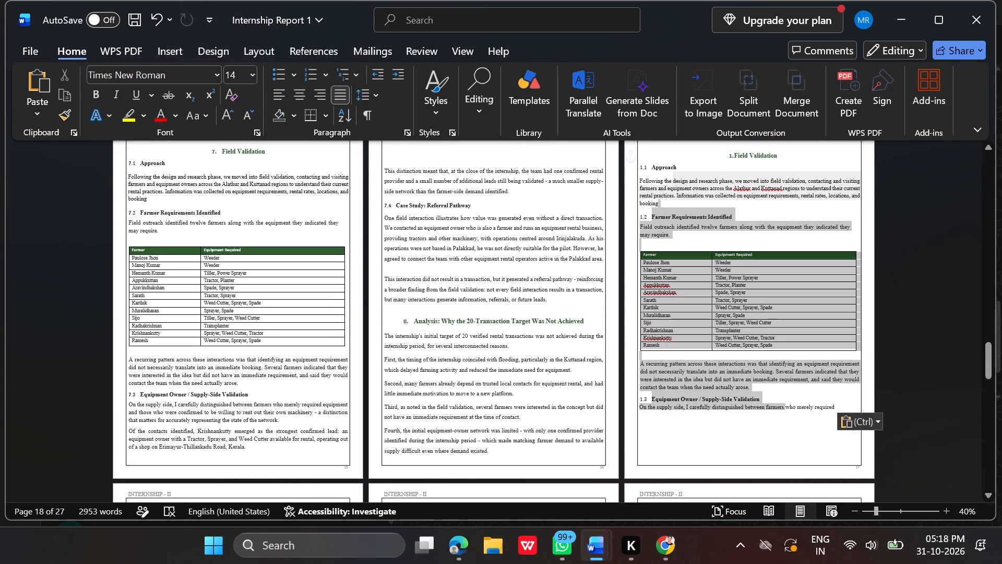
drag(681, 204, 681, 194)
key(BackSpace)
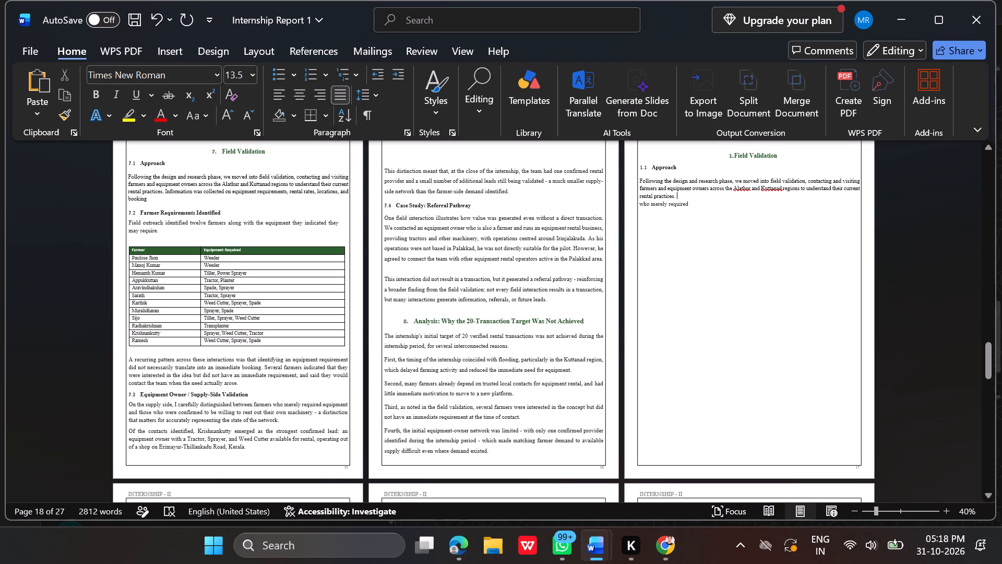
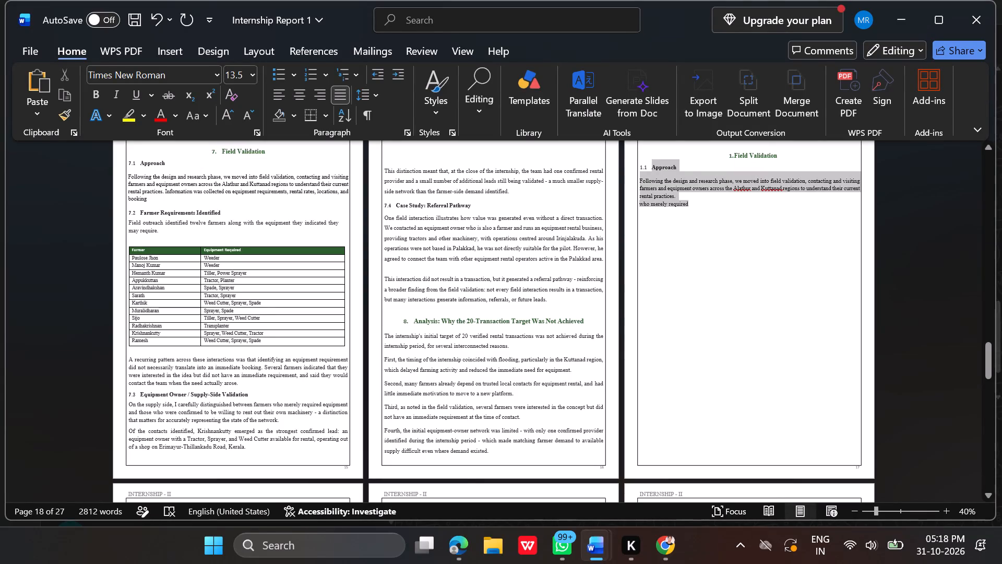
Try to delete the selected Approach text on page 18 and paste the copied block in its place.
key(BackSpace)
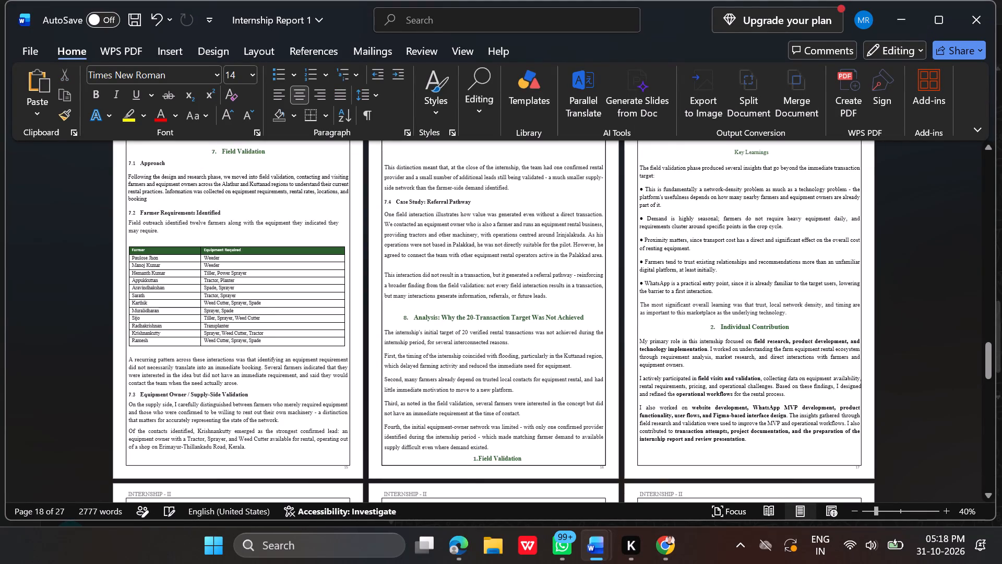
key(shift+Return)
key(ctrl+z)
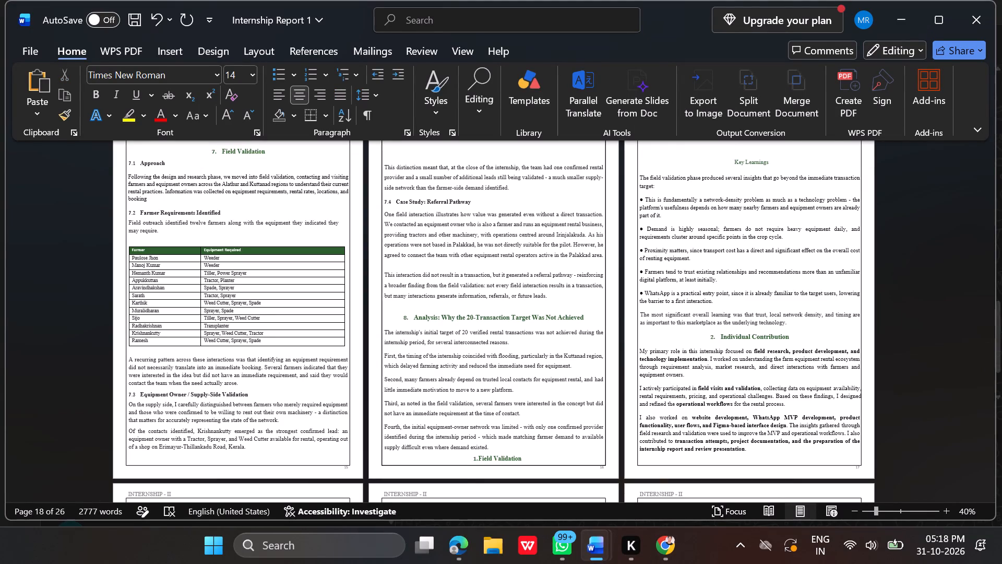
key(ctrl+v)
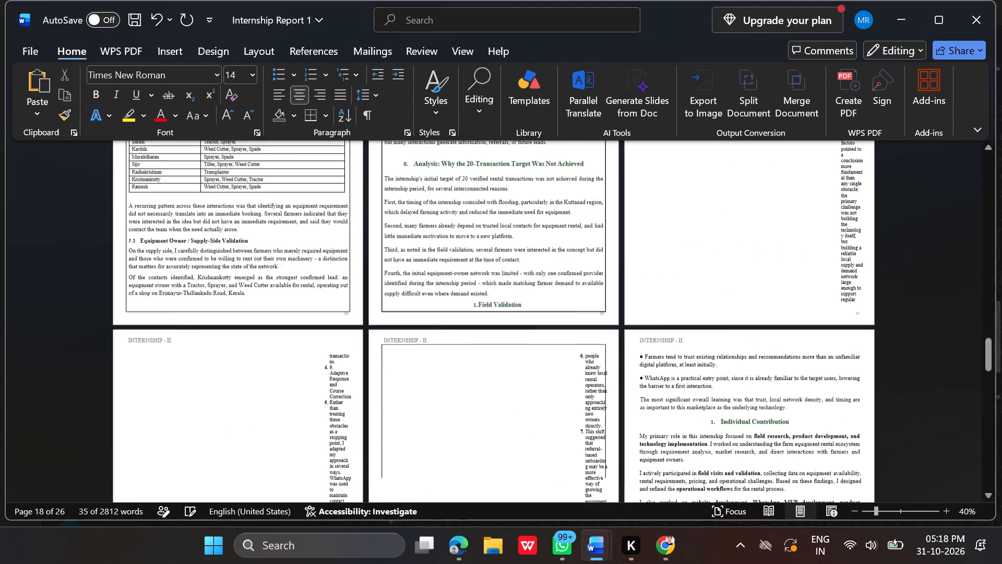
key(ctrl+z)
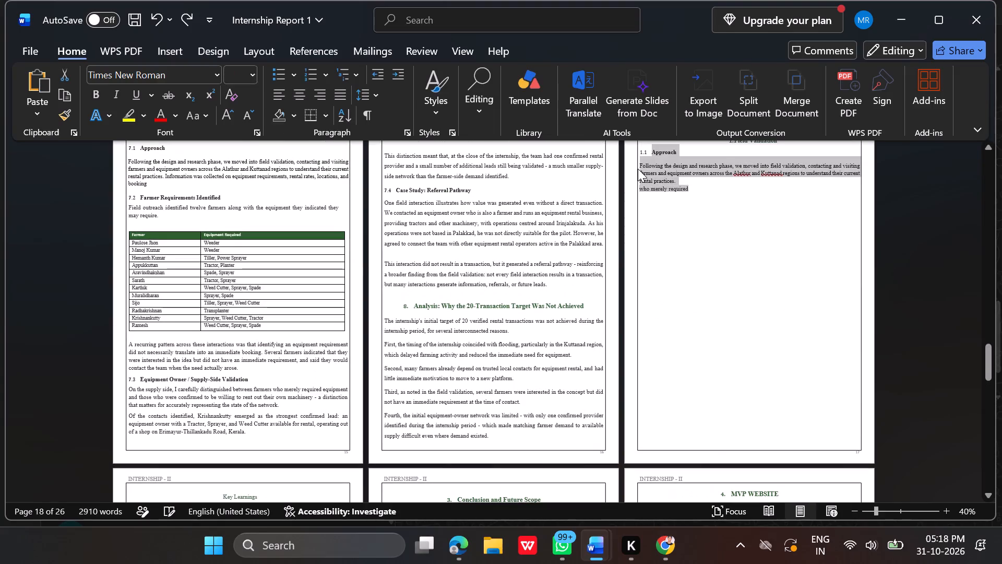
Undo the earlier deletions and block paste on page 18, back to the original unframed text starting with "Field visits".
scroll(714, 260, up, 1)
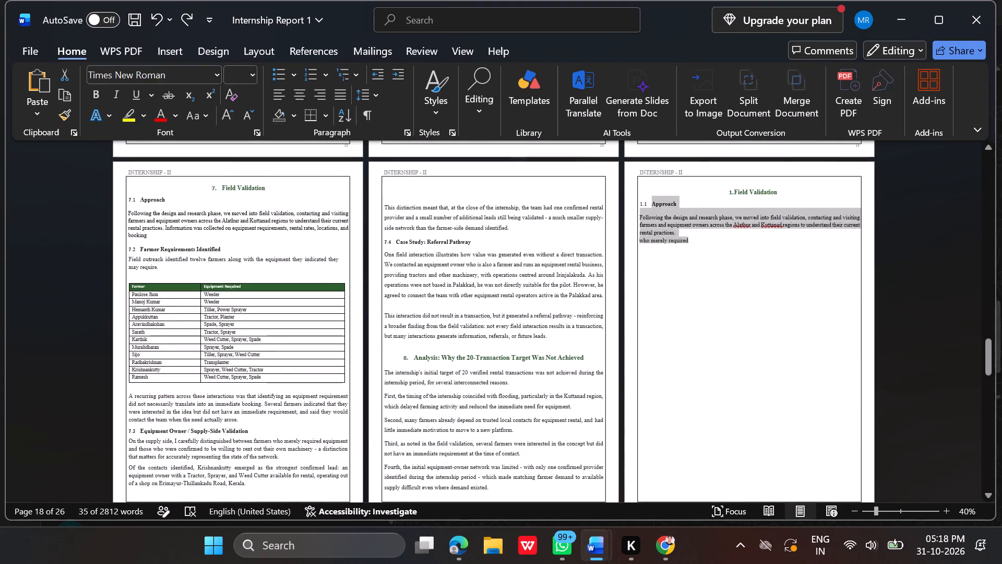
key(ctrl+z)
key(ctrl+z)
key(ctrl+z)
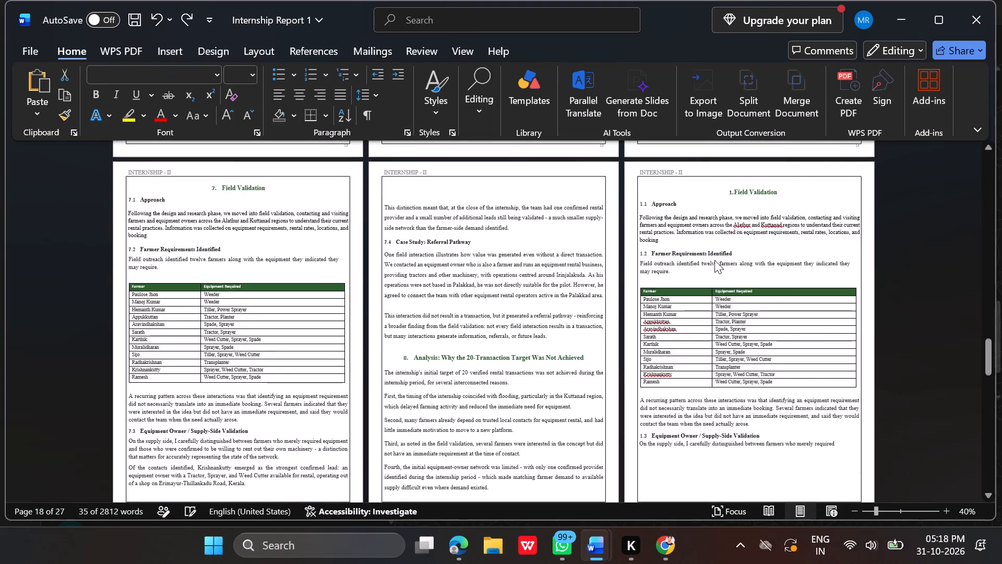
key(ctrl+z)
key(ctrl+z)
key(ctrl+y)
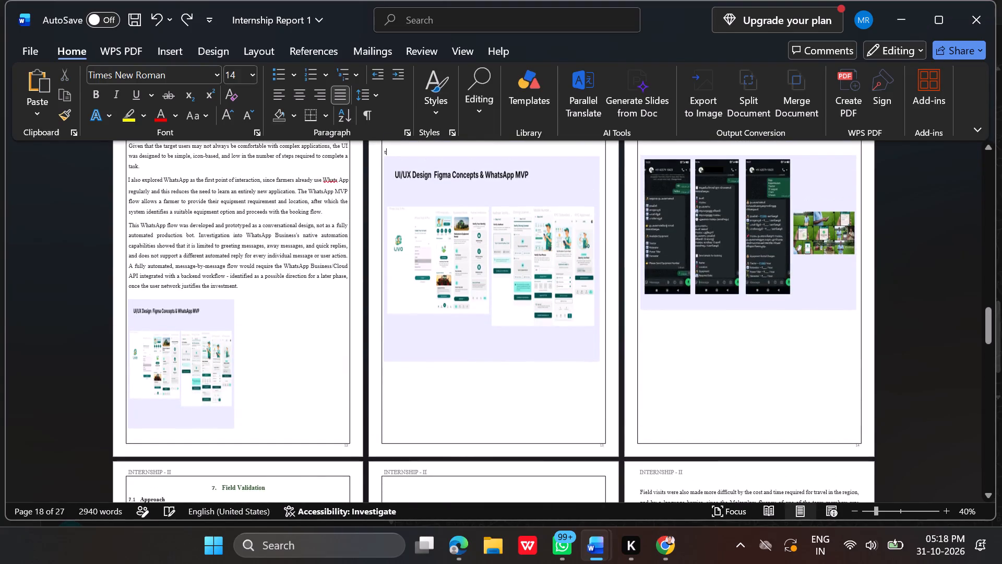
key(ctrl+y)
scroll(714, 260, down, 5)
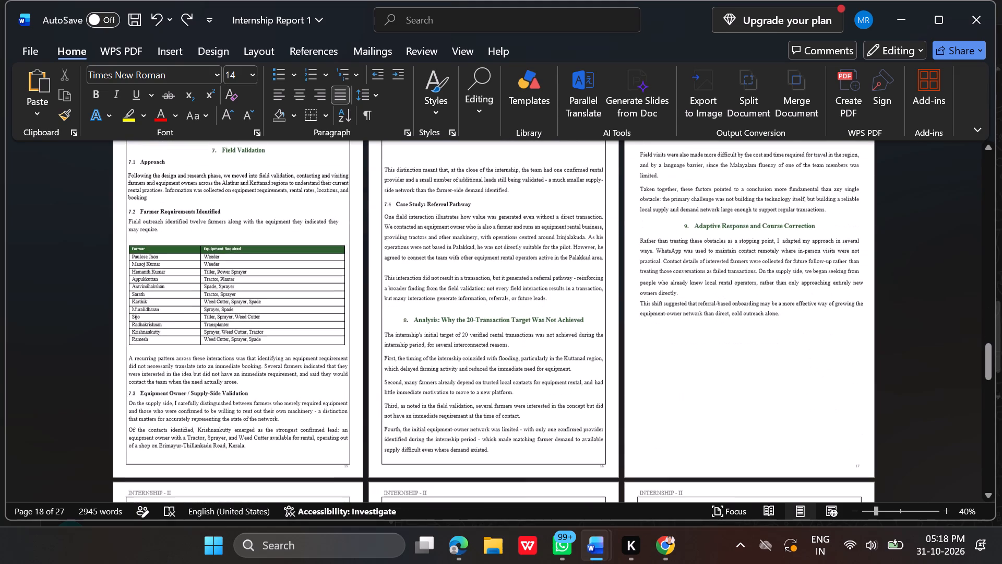
Copy the page 18 text from "Field visits" through "cold outreach alone", including the Adaptive Response and Course Correction heading.
scroll(795, 312, up, 1)
drag(797, 372, 762, 350)
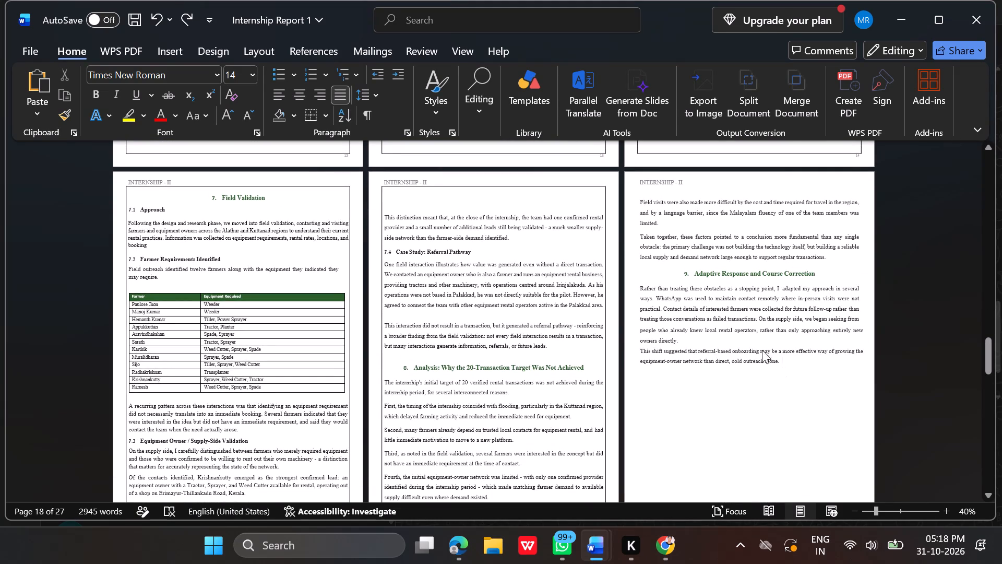
drag(762, 350, 640, 205)
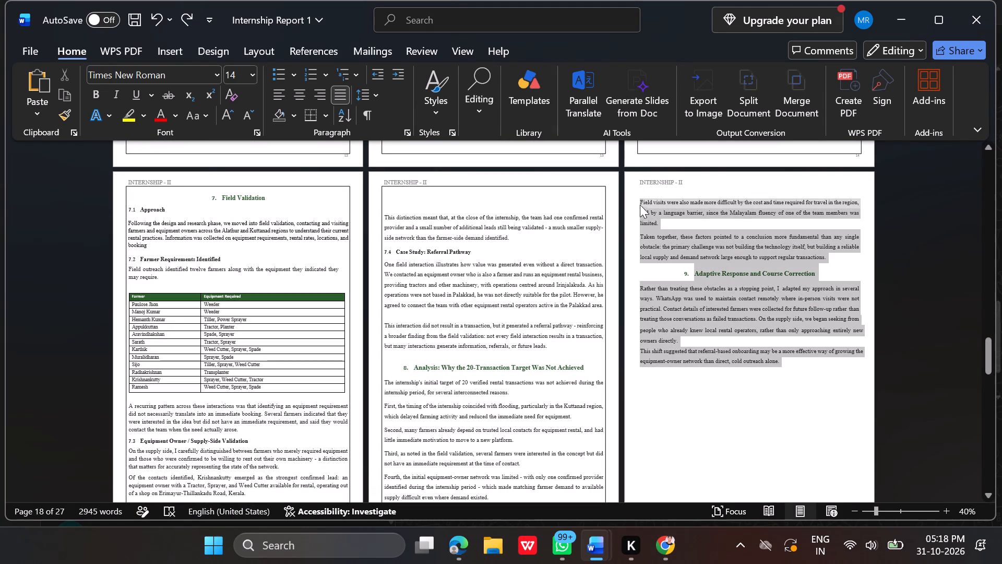
drag(640, 205, 638, 199)
key(ctrl+c)
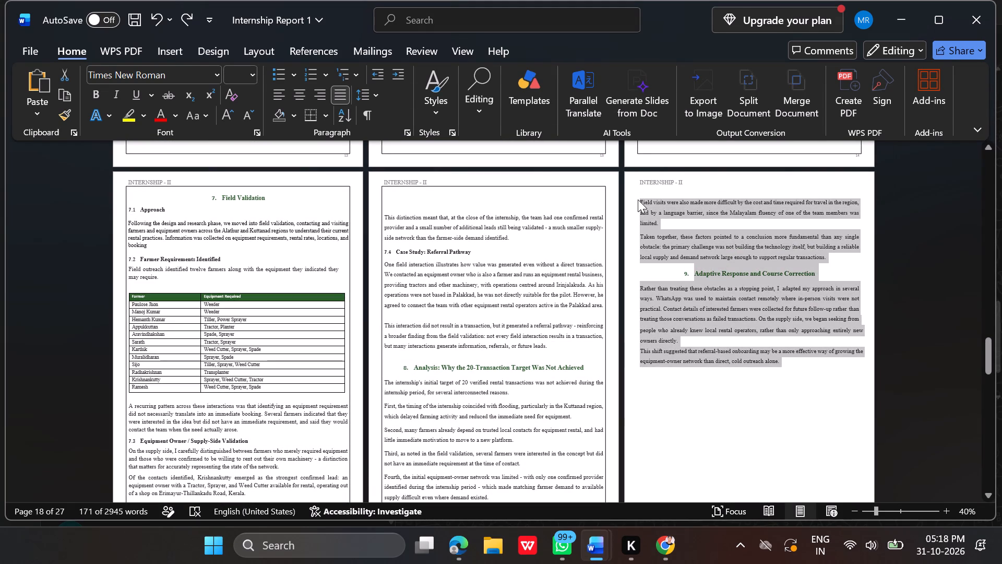
scroll(387, 295, down, 1)
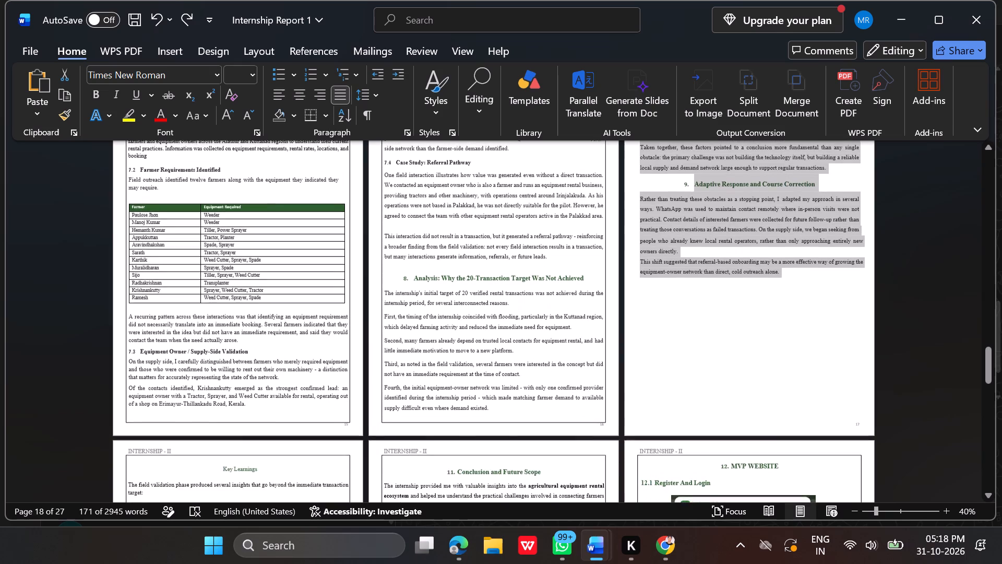
scroll(387, 295, down, 1)
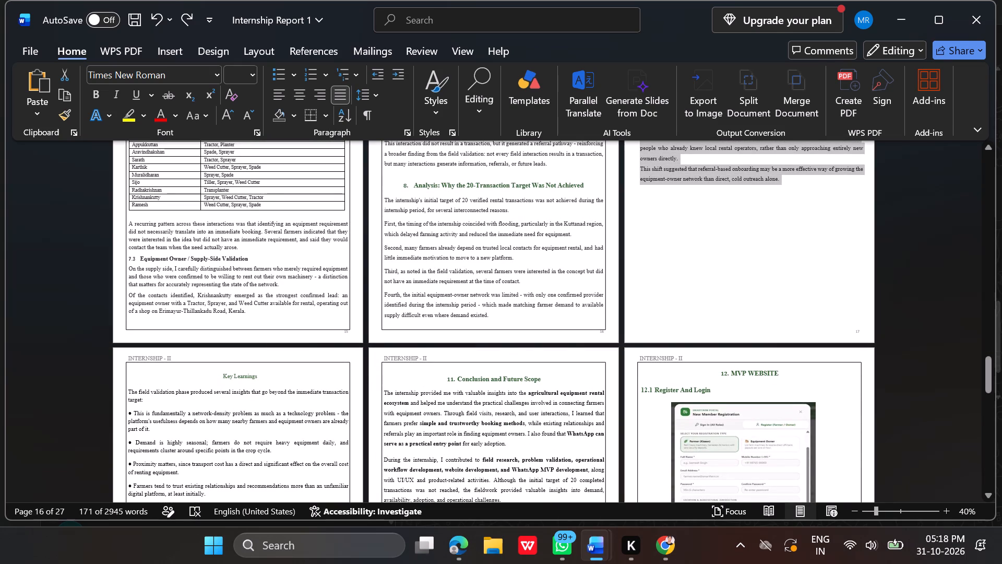
scroll(387, 295, up, 1)
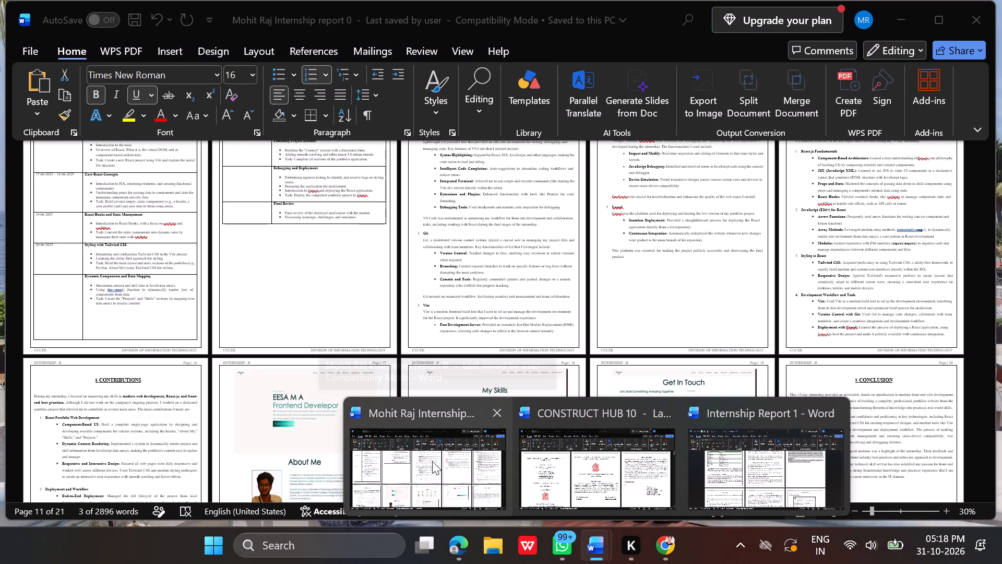
Switch to the other internship report and paste the copied text below the references list on its last page, after several blank lines.
click(432, 461)
scroll(542, 403, down, 11)
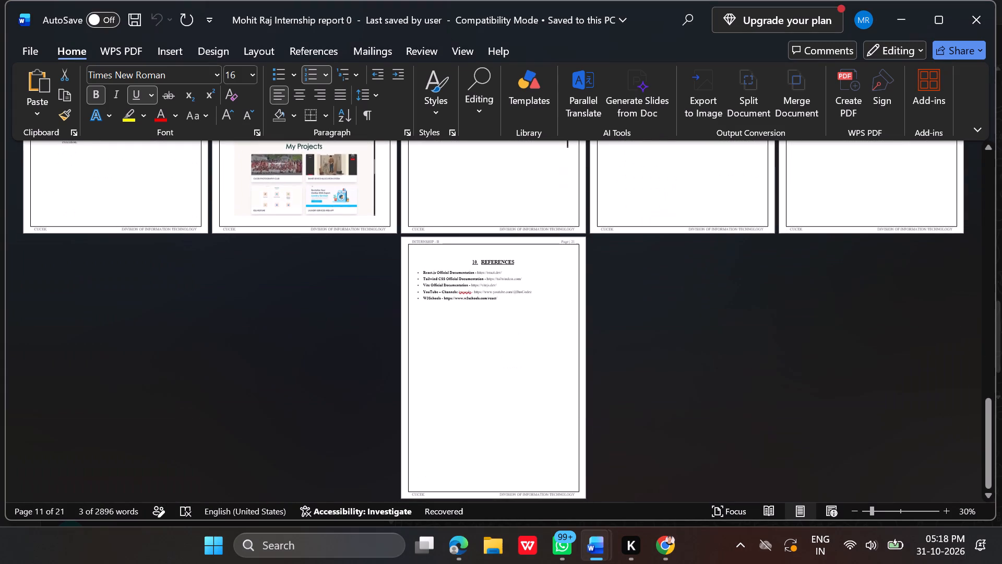
click(500, 399)
key(Return)
key(Return)
key(Return)
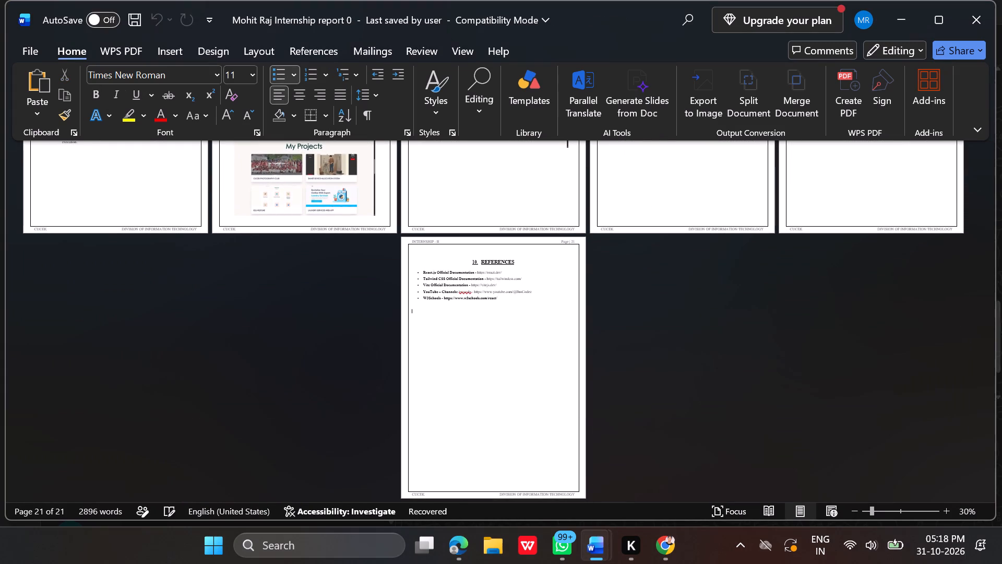
key(Return)
key(Return)
key(ctrl+v)
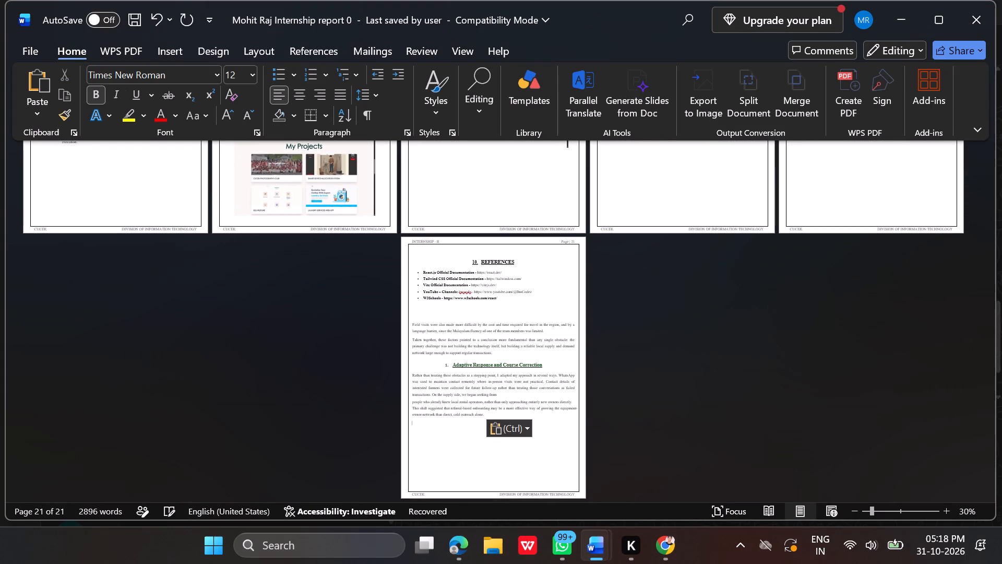
Switch back to Internship Report 1 and copy the whole bordered Field Validation page, from its heading through section 7.3.
key(alt+Tab)
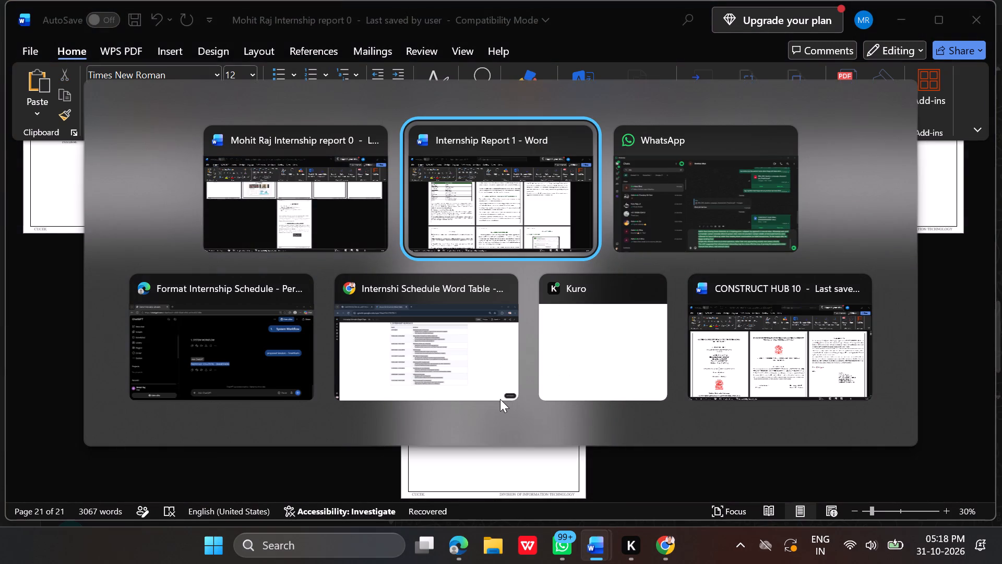
key(alt+Tab)
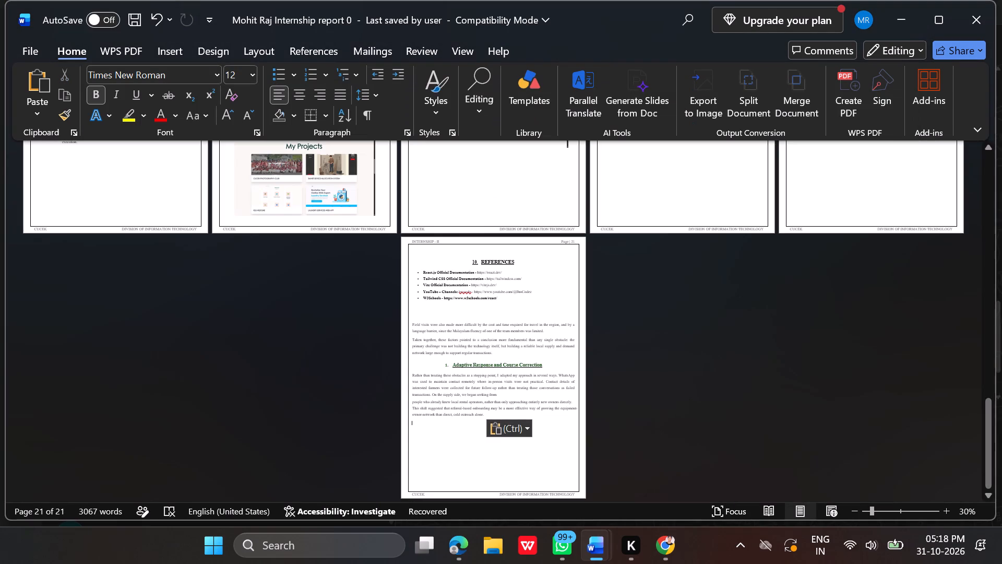
click(728, 481)
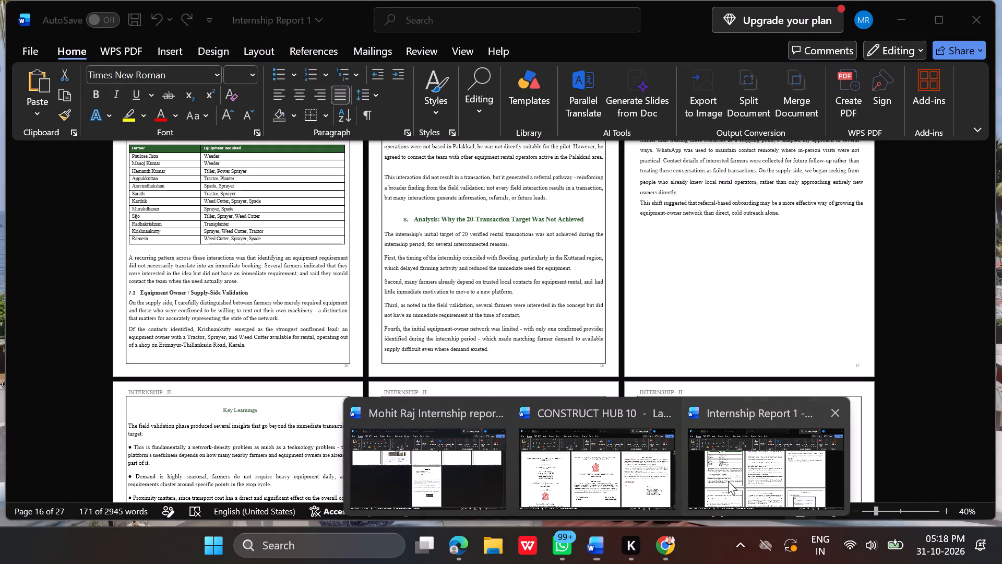
scroll(729, 373, up, 1)
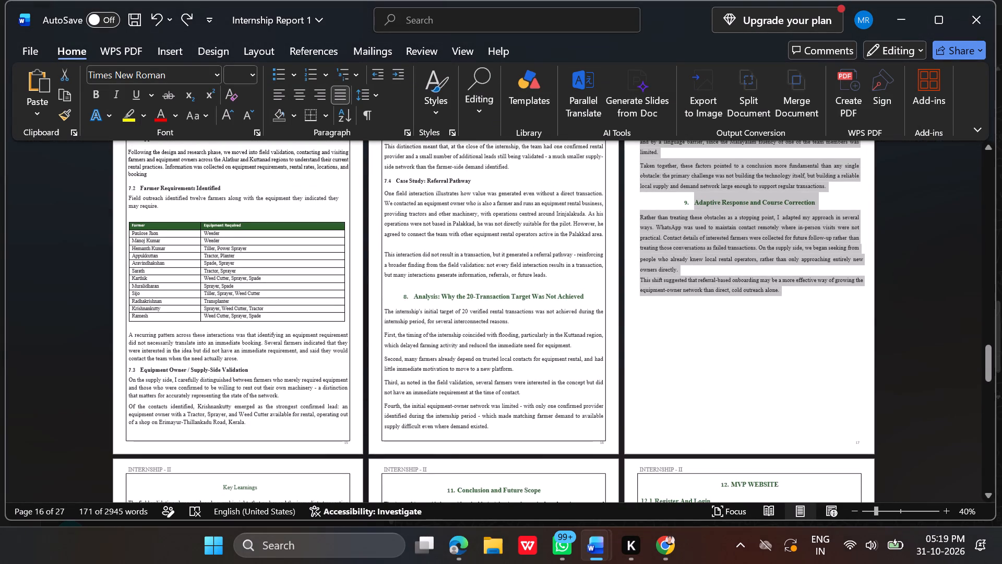
drag(341, 433, 302, 212)
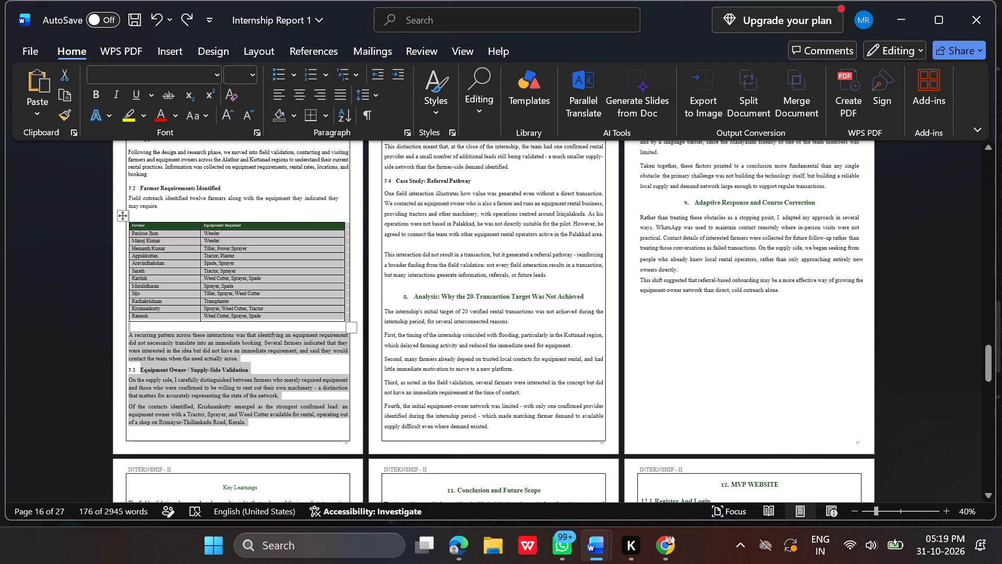
key(shift+Up)
key(shift+Up)
key(shift+Up)
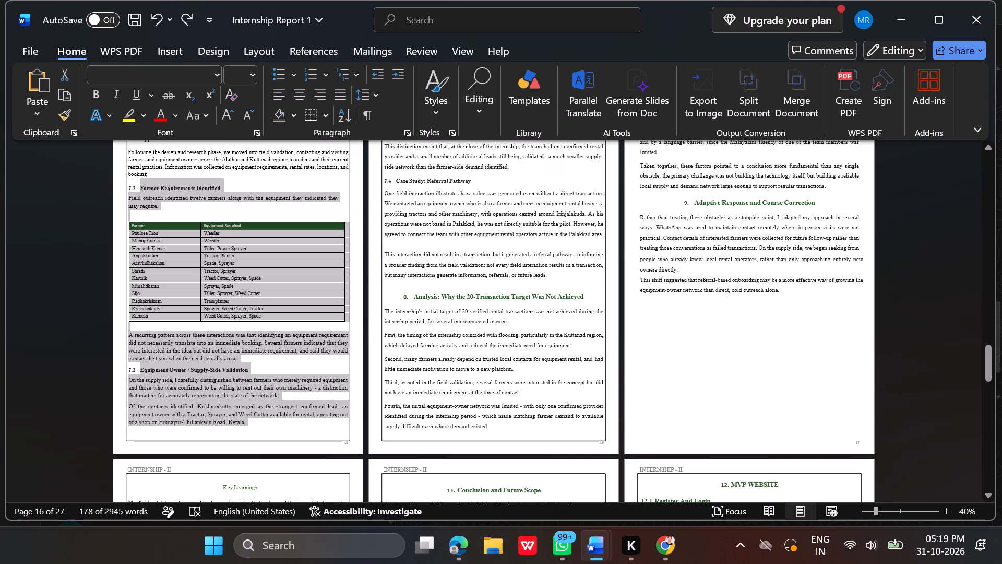
key(shift+Up)
key(shift+Up)
key(shift+Up)
key(shift+Up)
key(shift+Up)
key(shift+Up)
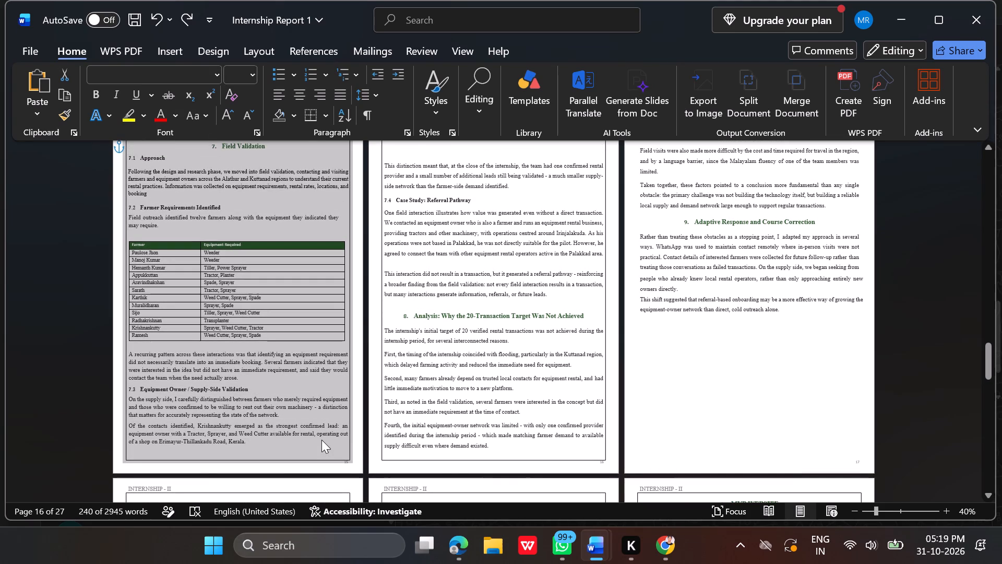
key(ctrl+c)
Replace the unframed text on page 18 with the copied bordered Field Validation block.
scroll(765, 446, up, 1)
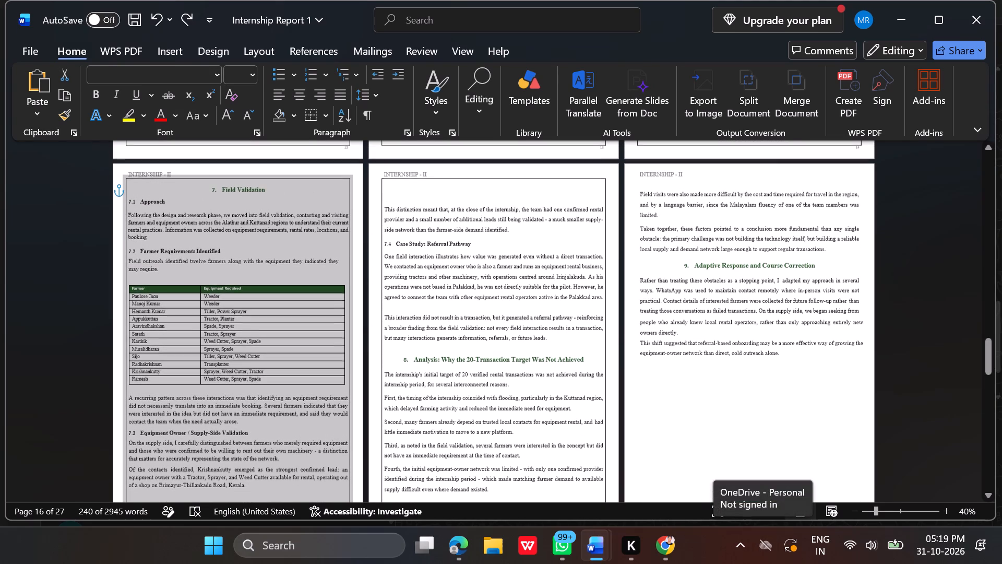
drag(788, 375, 642, 183)
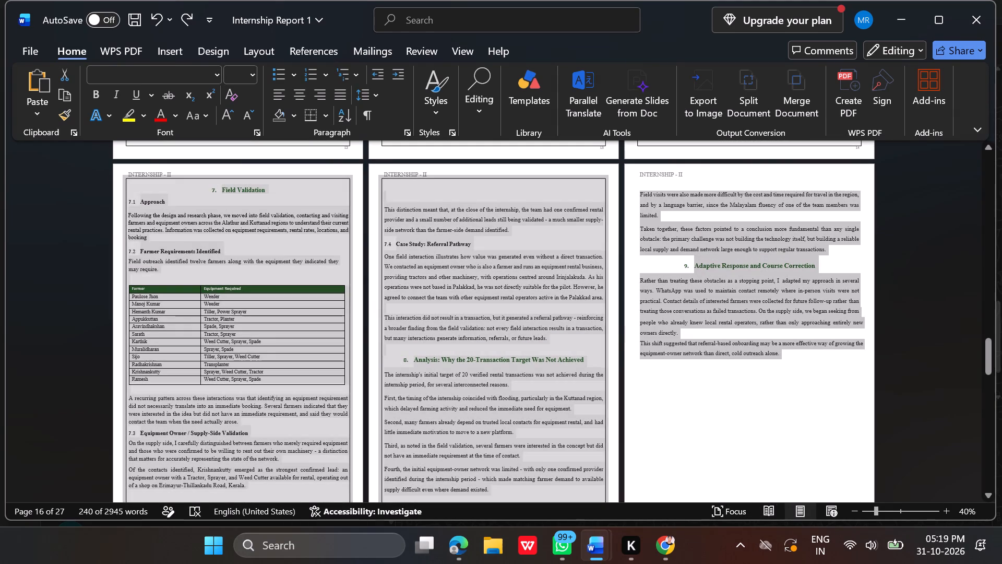
drag(642, 183, 642, 189)
key(ctrl+v)
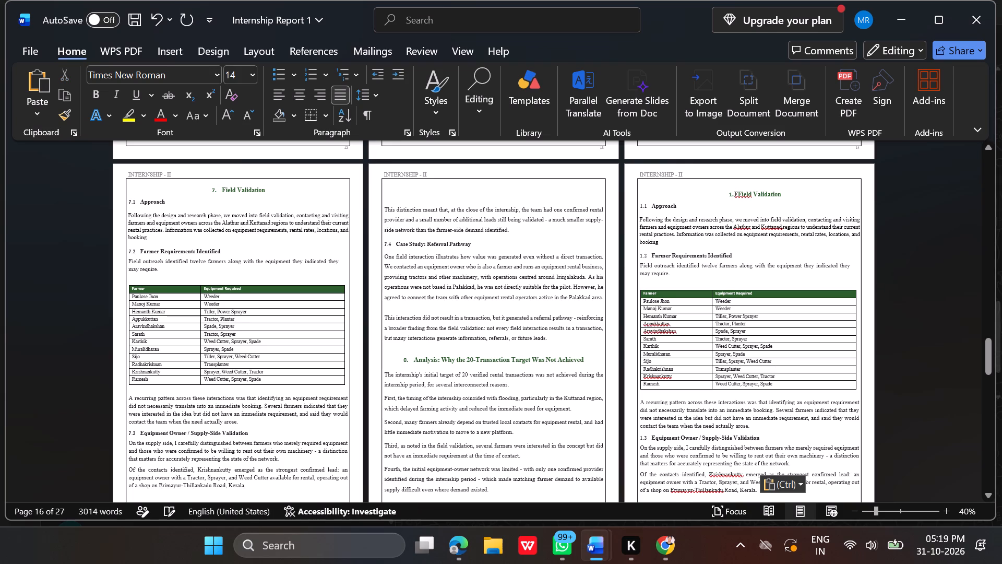
Delete the pasted page 18 content from the fifth farmer row of the equipment table through the end of section 1.3.
scroll(760, 293, down, 1)
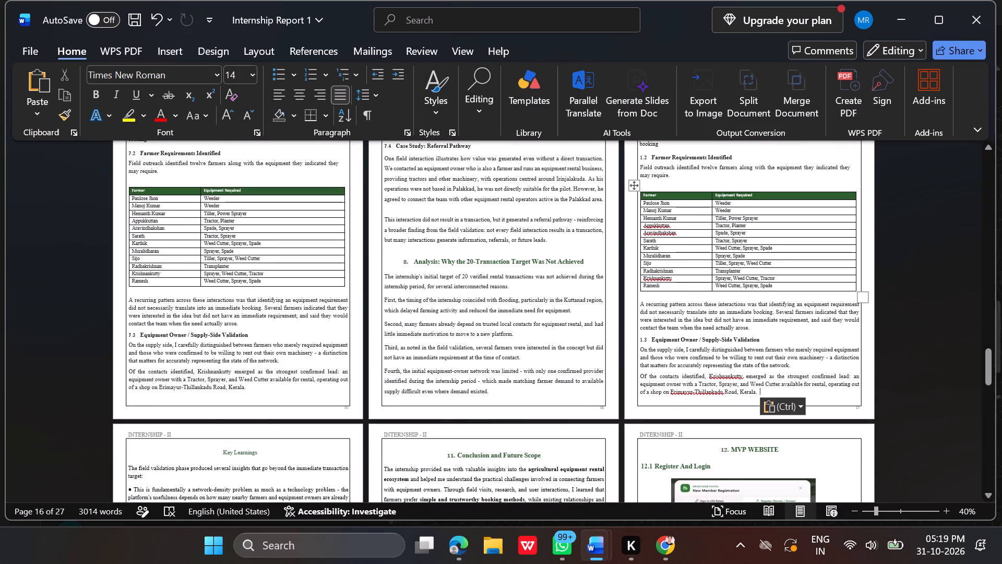
drag(803, 390, 755, 231)
key(BackSpace)
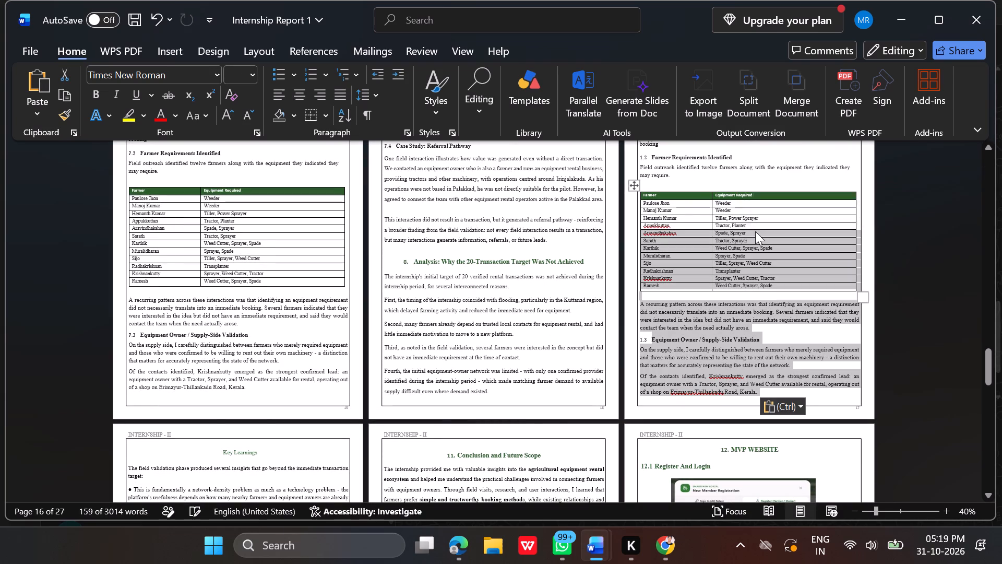
key(BackSpace)
key(BackSpace)
key(BackSpace)
key(BackSpace)
key(BackSpace)
key(BackSpace)
key(BackSpace)
key(BackSpace)
key(BackSpace)
key(BackSpace)
key(BackSpace)
click(755, 231)
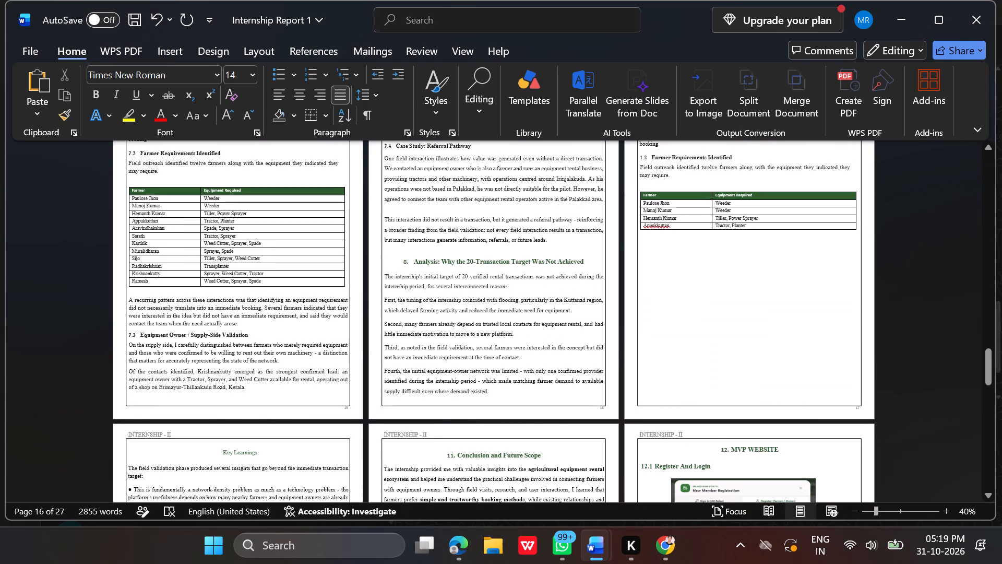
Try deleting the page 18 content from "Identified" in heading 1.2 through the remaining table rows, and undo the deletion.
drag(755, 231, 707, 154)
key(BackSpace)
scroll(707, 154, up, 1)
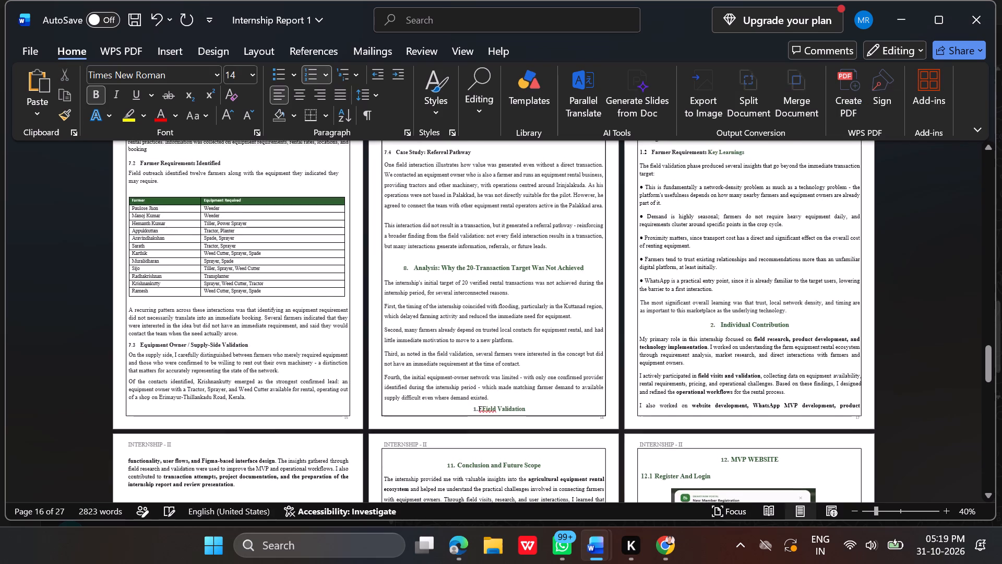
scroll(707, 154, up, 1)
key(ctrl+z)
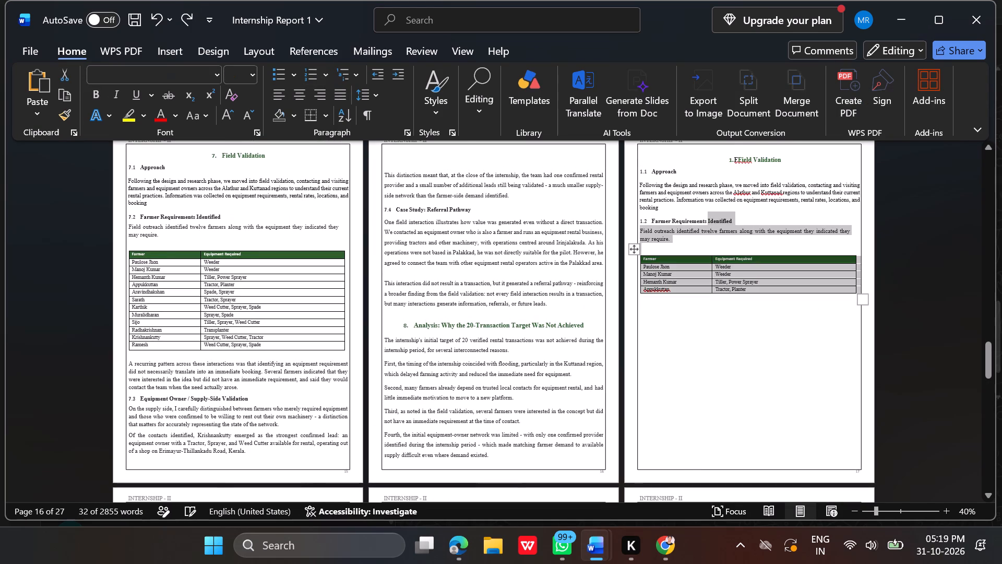
Switch to the temporary storage document, copy the stored text from "Field visits" through "cold outreach alone", and return to Internship Report 1.
click(708, 338)
key(alt+Tab)
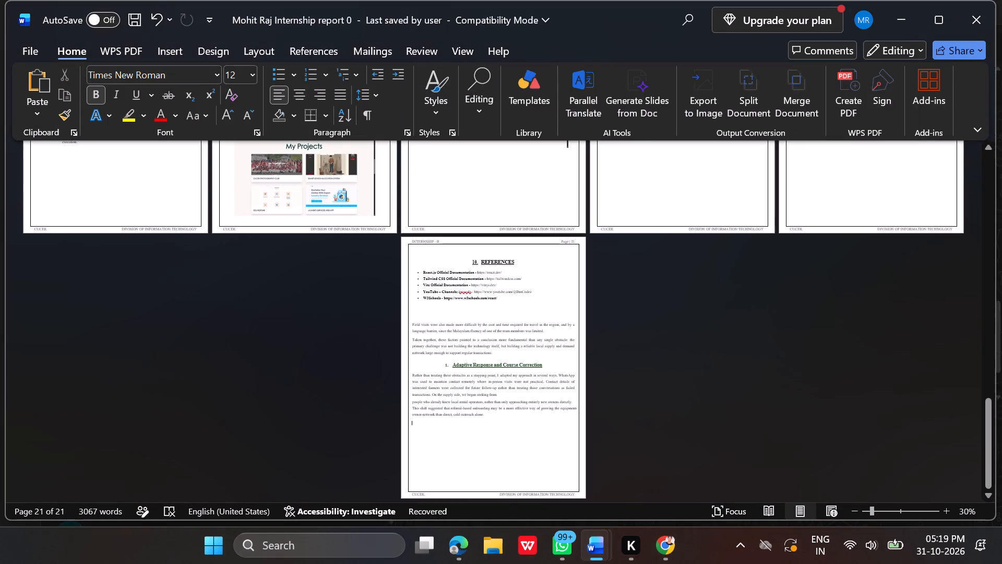
key(alt+Tab)
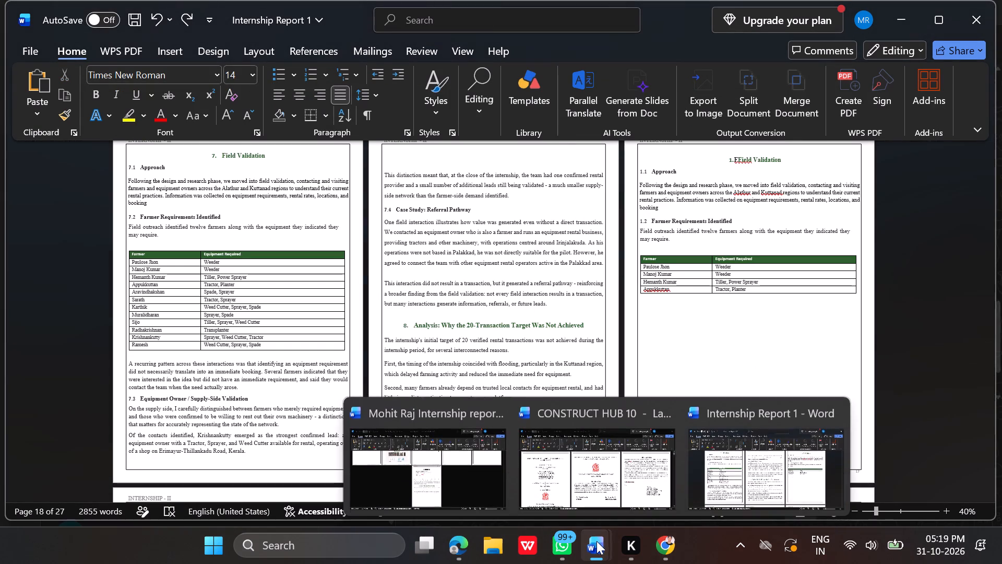
click(443, 490)
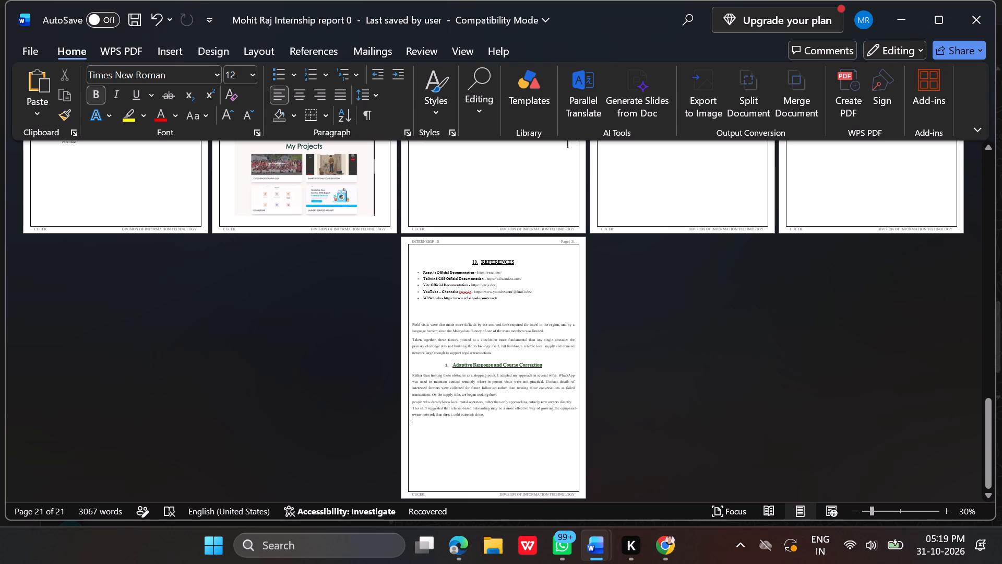
drag(410, 319, 501, 426)
key(ctrl+c)
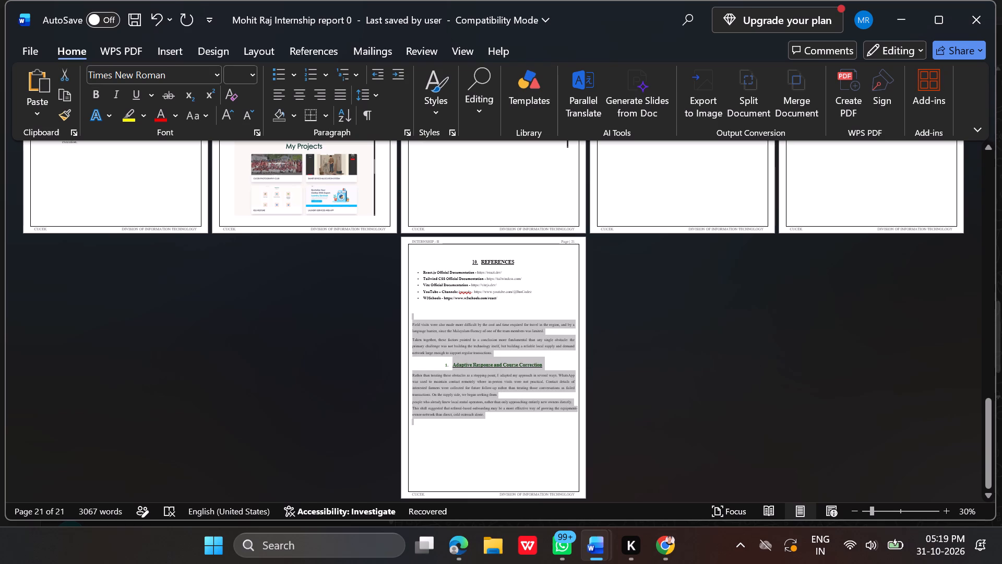
click(723, 471)
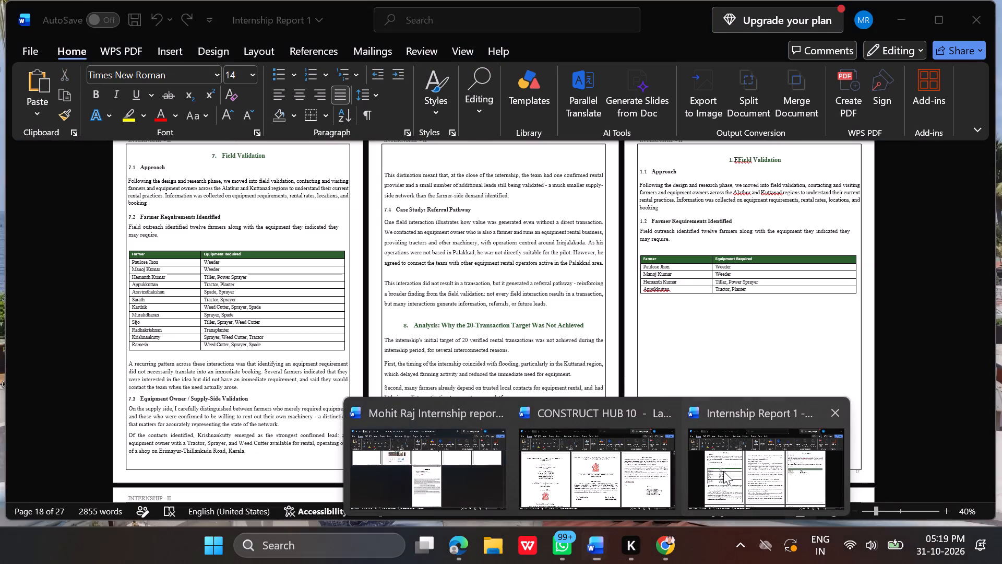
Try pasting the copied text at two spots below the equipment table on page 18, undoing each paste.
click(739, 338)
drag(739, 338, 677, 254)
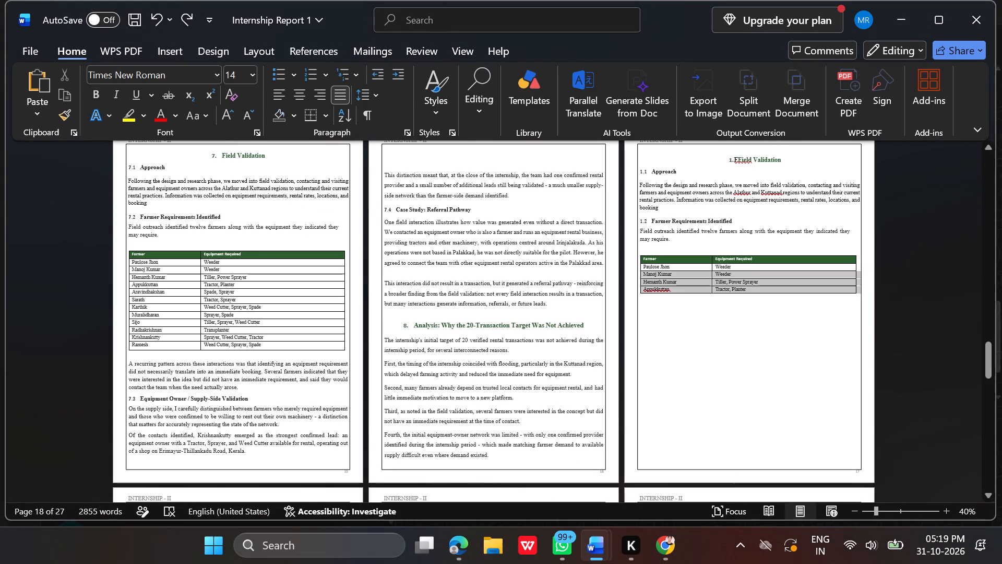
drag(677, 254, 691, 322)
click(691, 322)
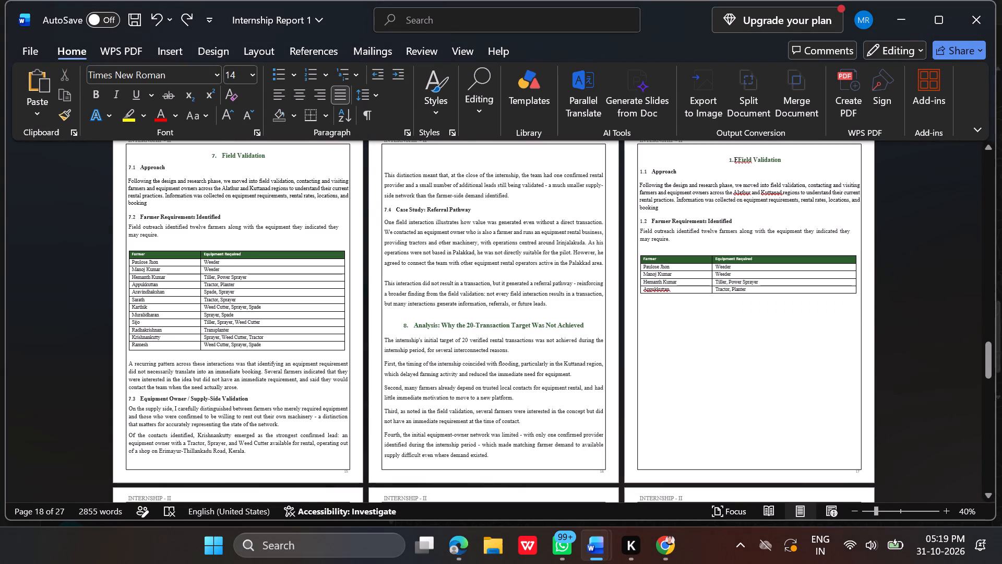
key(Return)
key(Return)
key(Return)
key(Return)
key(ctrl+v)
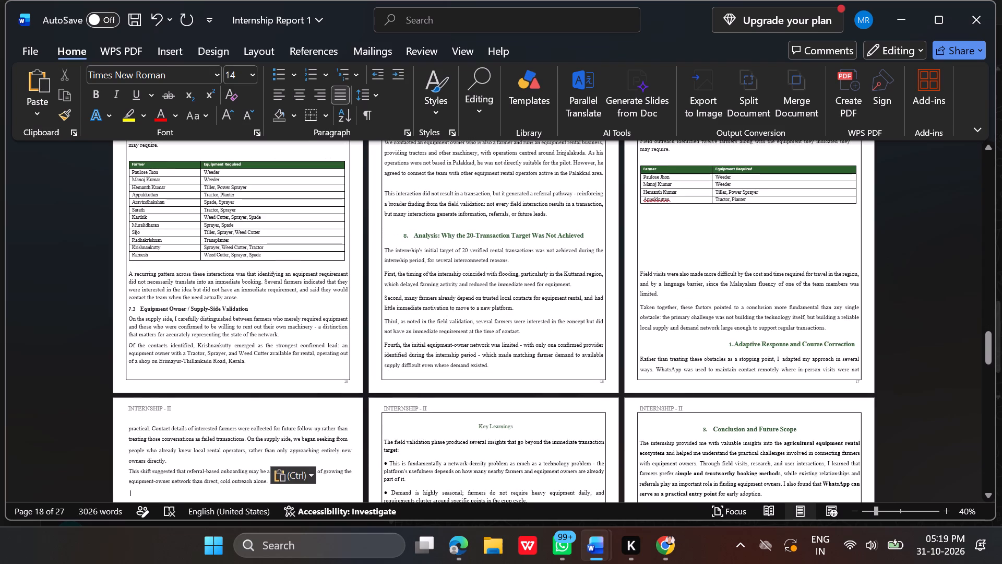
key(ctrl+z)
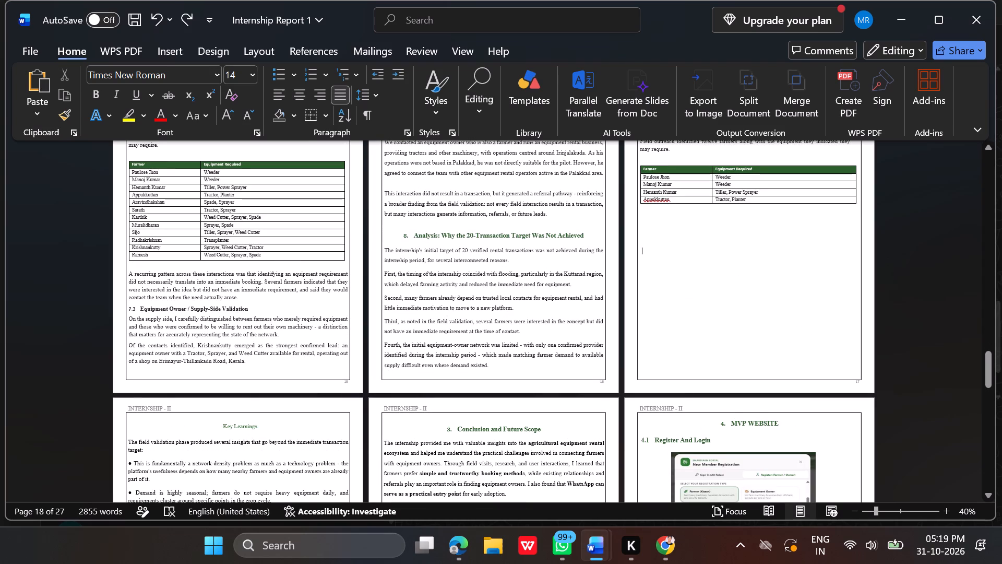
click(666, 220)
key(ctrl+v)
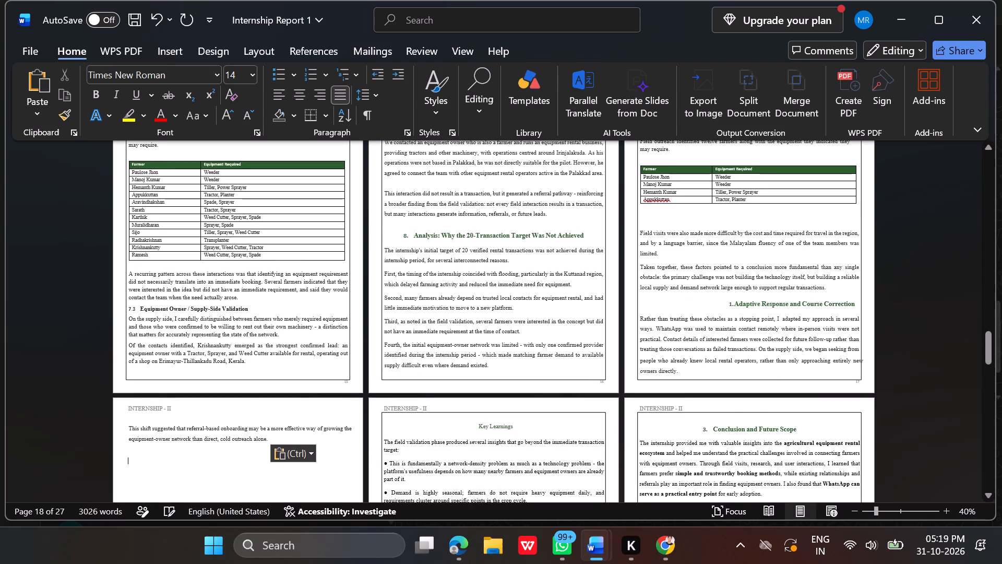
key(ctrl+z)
Replace the remaining equipment table on page 18 with the copied text.
drag(768, 202, 769, 207)
drag(769, 207, 700, 165)
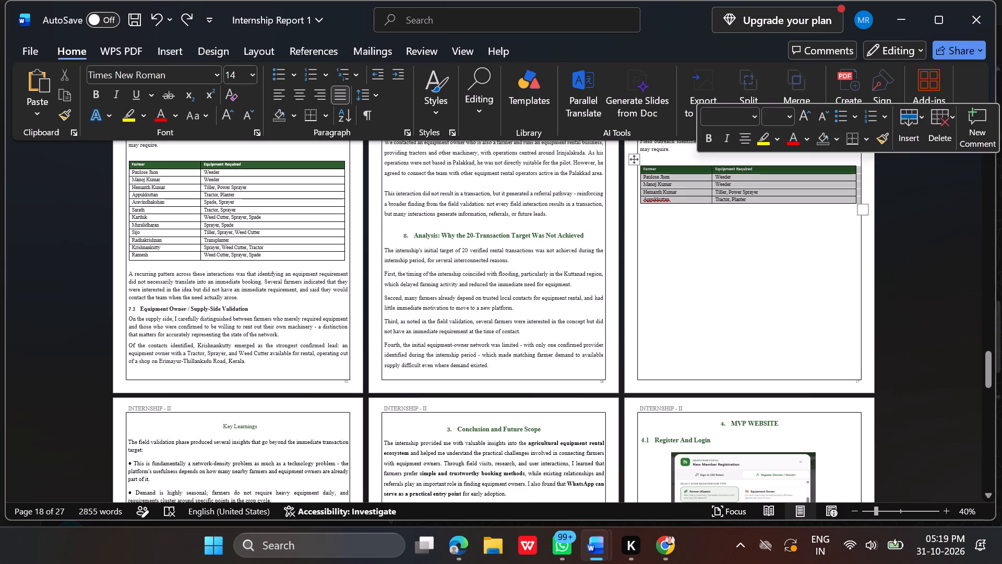
key(BackSpace)
key(ctrl+v)
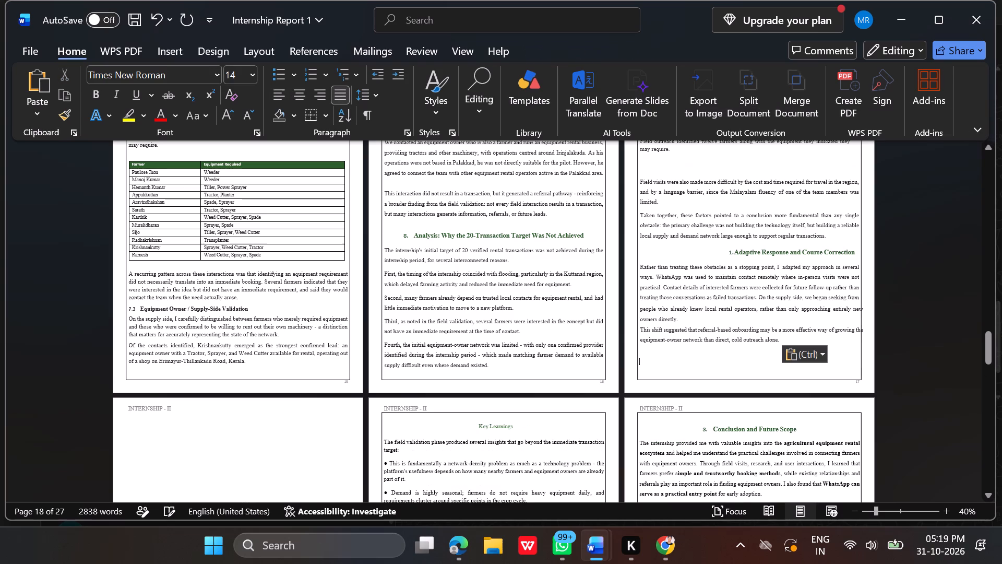
Delete the leftover sections 1.1 Approach and 1.2 Farmer Requirements Identified above the pasted text on page 18.
scroll(704, 201, up, 1)
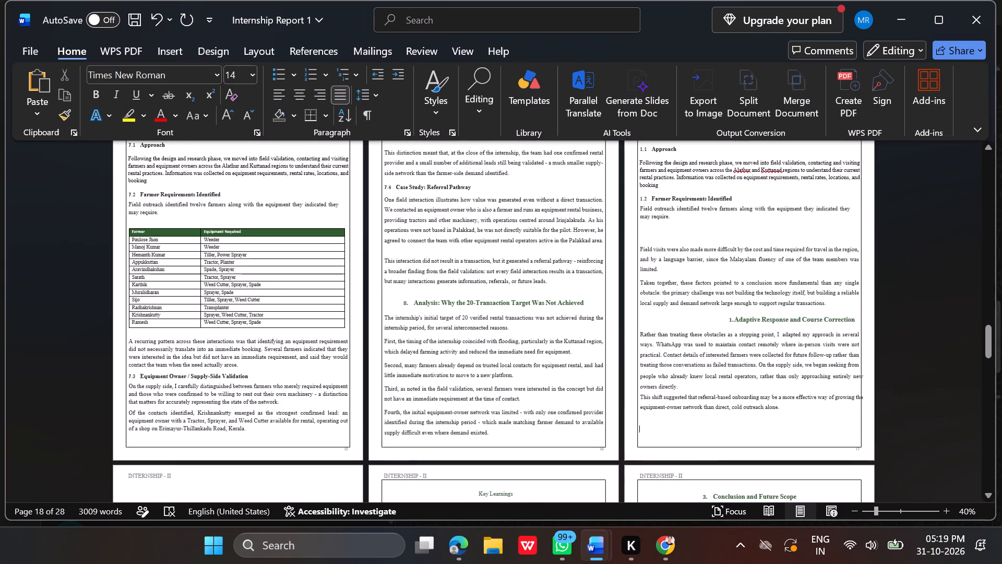
drag(703, 231, 642, 156)
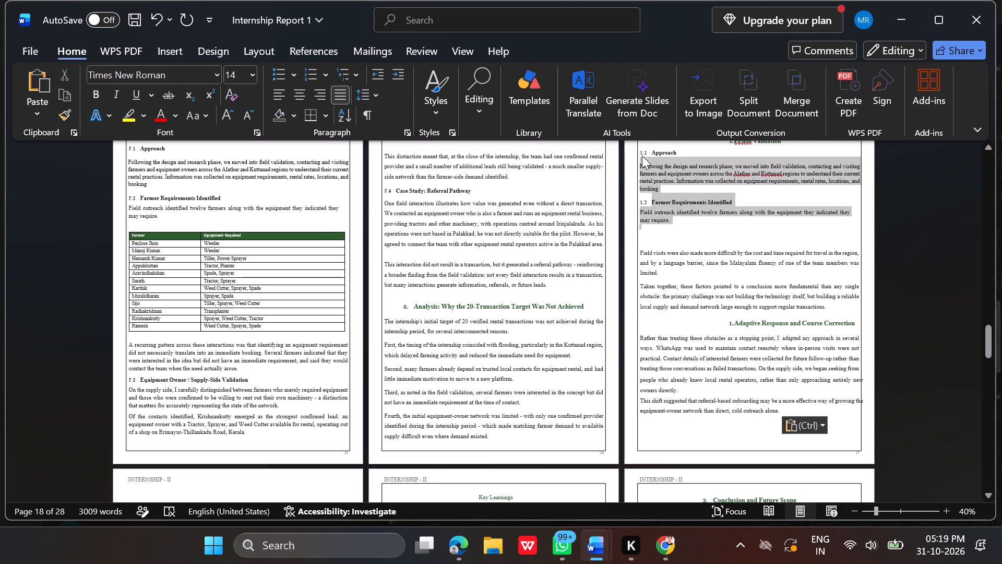
key(BackSpace)
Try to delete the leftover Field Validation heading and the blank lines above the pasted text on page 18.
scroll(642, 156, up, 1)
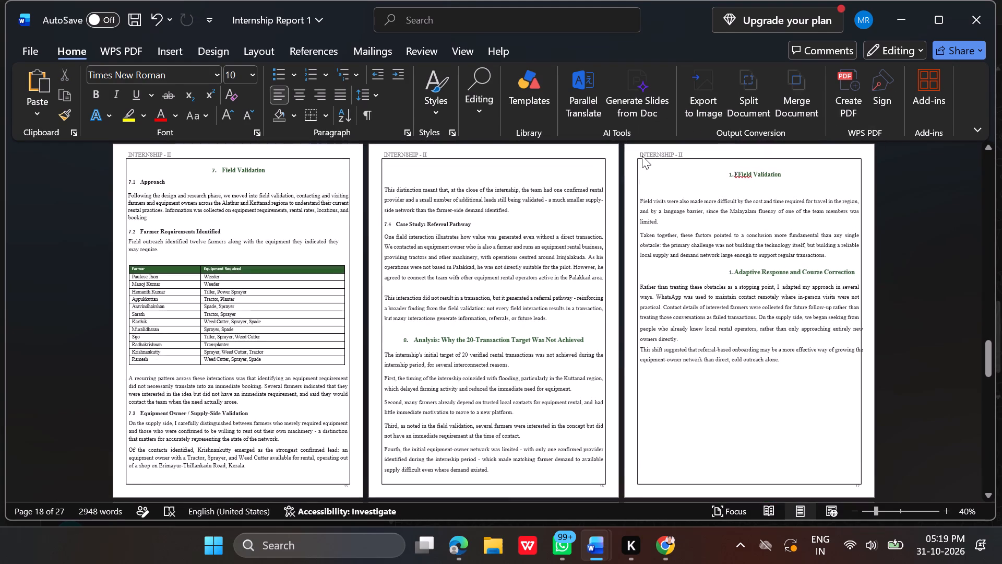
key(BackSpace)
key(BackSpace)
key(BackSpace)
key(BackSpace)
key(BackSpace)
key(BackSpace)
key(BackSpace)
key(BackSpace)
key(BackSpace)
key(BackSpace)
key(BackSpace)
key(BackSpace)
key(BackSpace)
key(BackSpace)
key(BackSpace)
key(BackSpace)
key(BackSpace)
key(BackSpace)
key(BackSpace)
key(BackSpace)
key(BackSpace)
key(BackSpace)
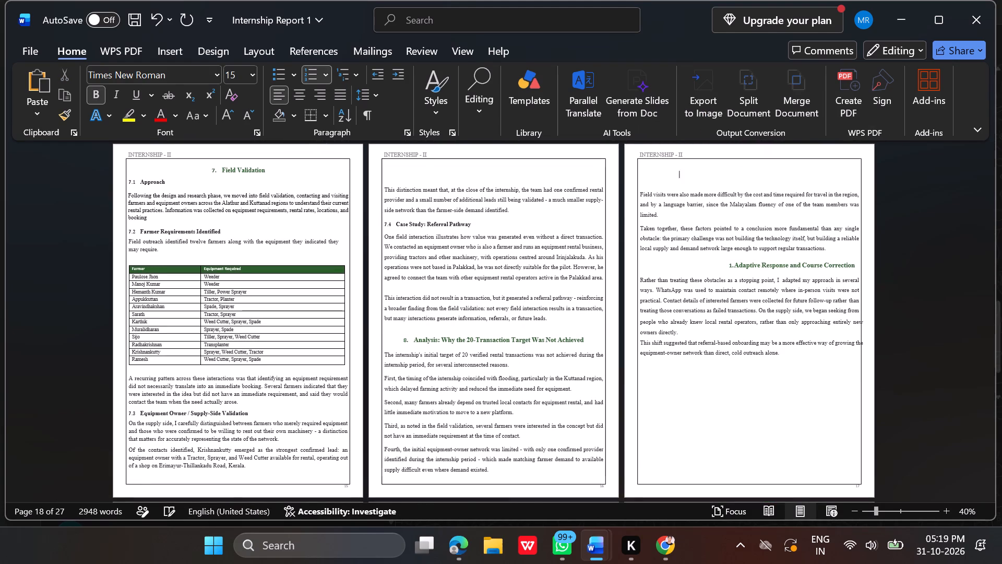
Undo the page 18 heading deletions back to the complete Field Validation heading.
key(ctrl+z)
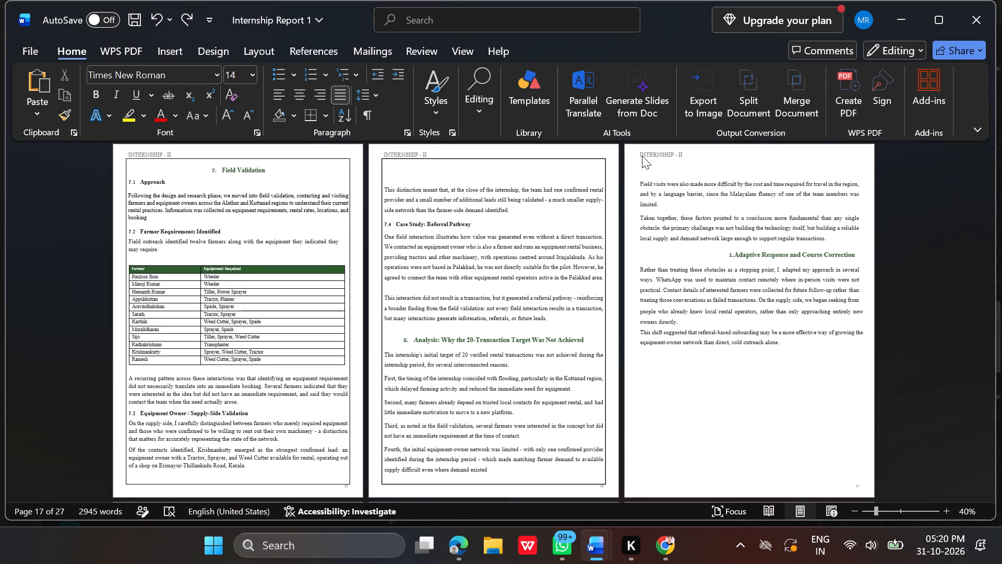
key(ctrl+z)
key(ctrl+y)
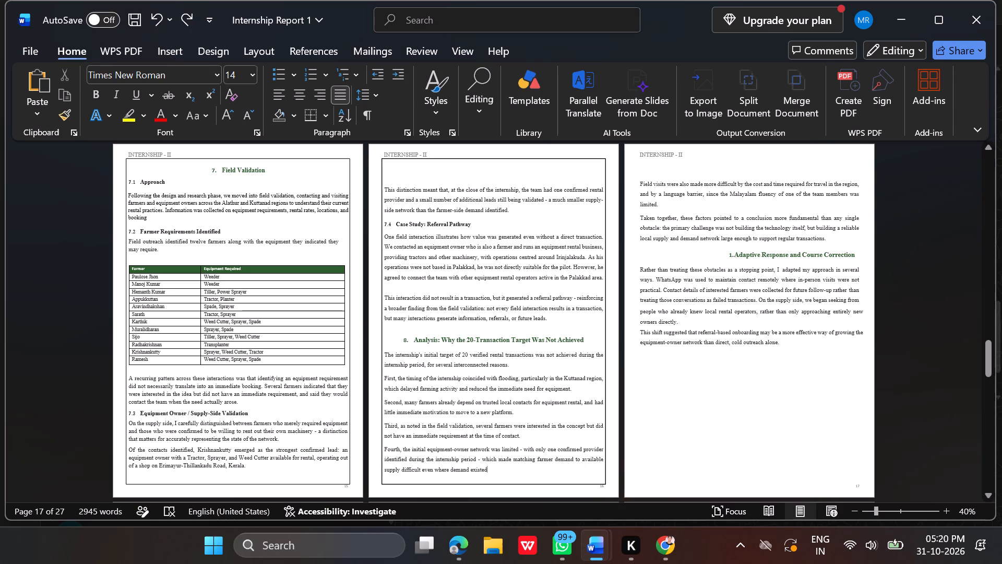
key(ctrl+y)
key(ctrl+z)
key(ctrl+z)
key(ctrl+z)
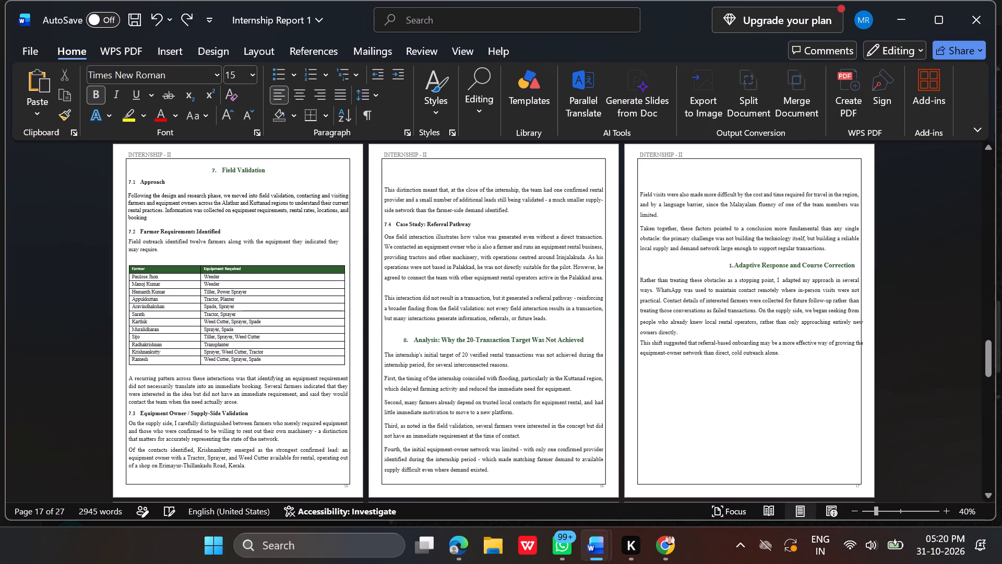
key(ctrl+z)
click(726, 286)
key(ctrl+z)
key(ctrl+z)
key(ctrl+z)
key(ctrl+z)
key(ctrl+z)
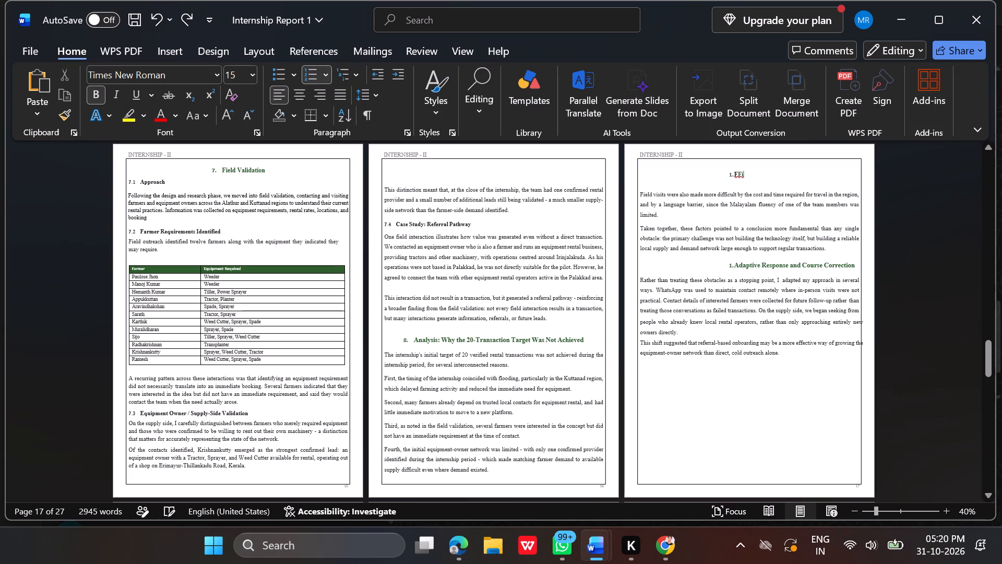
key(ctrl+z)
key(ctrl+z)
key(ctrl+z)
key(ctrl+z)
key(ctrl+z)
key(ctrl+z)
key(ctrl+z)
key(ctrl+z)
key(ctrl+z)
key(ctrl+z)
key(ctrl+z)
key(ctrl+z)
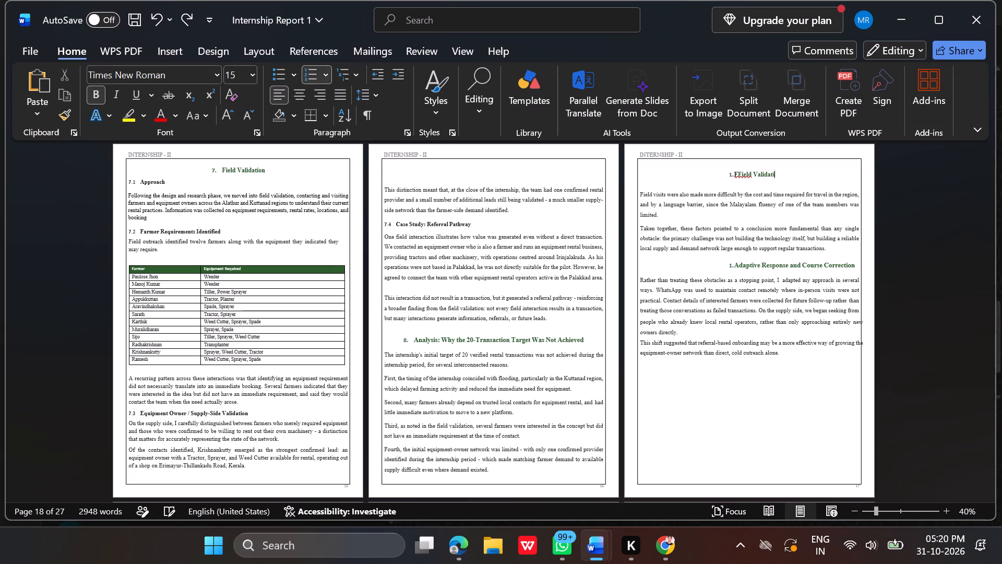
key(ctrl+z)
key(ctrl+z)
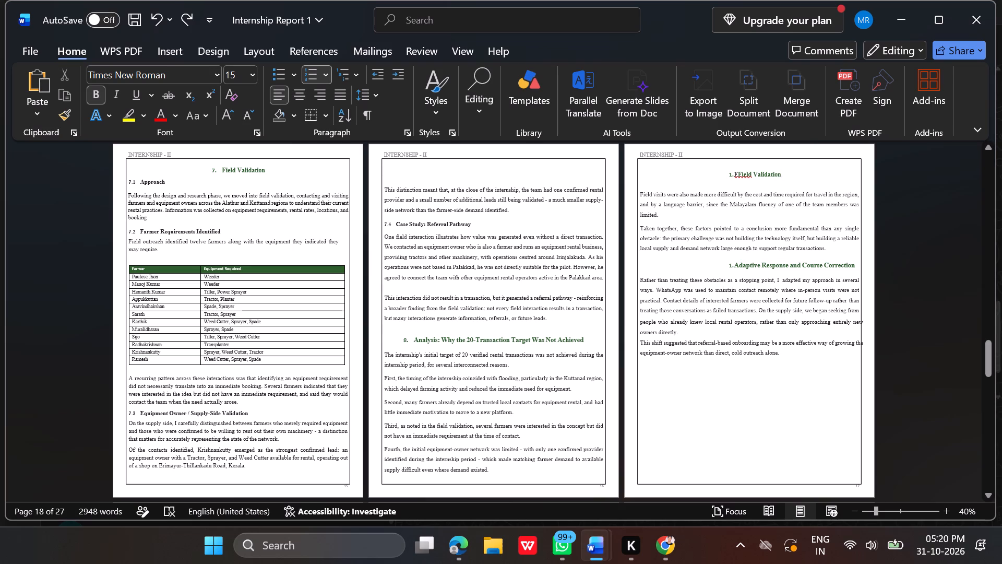
Delete the leftover Field Validation heading and a blank line on page 18, keeping the empty top paragraph that holds the frame.
click(665, 183)
key(BackSpace)
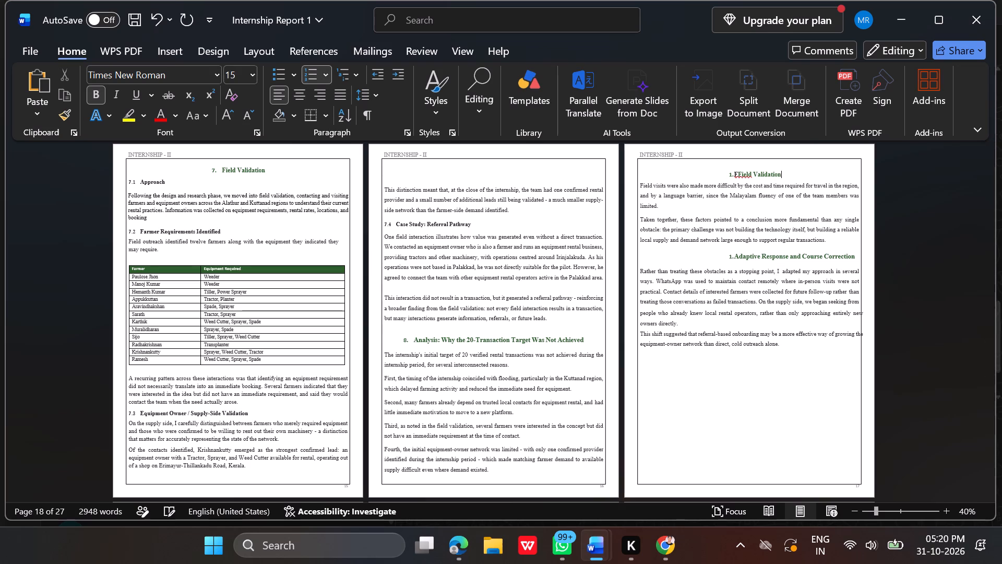
key(BackSpace)
key(BackSpace)
key(BackSpace)
key(BackSpace)
key(BackSpace)
key(BackSpace)
key(BackSpace)
key(BackSpace)
key(BackSpace)
key(BackSpace)
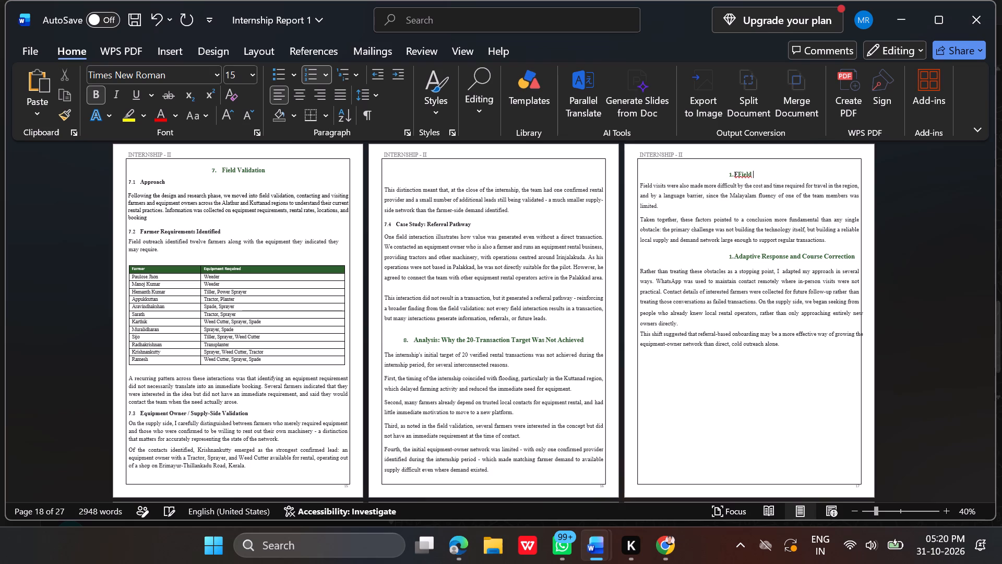
key(BackSpace)
key(BackSpace)
key(BackSpace)
key(BackSpace)
key(BackSpace)
key(BackSpace)
key(BackSpace)
key(BackSpace)
key(BackSpace)
key(BackSpace)
key(BackSpace)
key(ctrl+z)
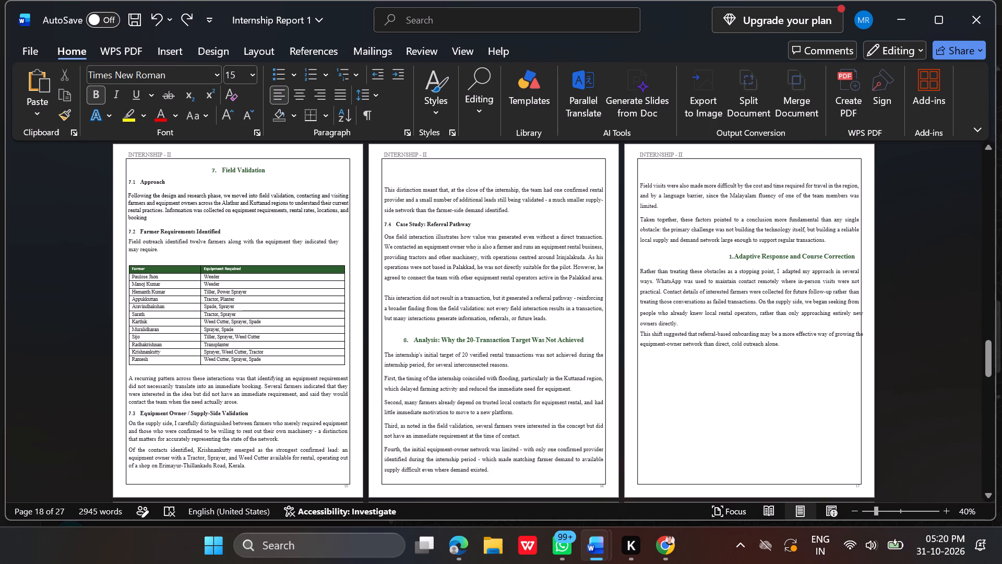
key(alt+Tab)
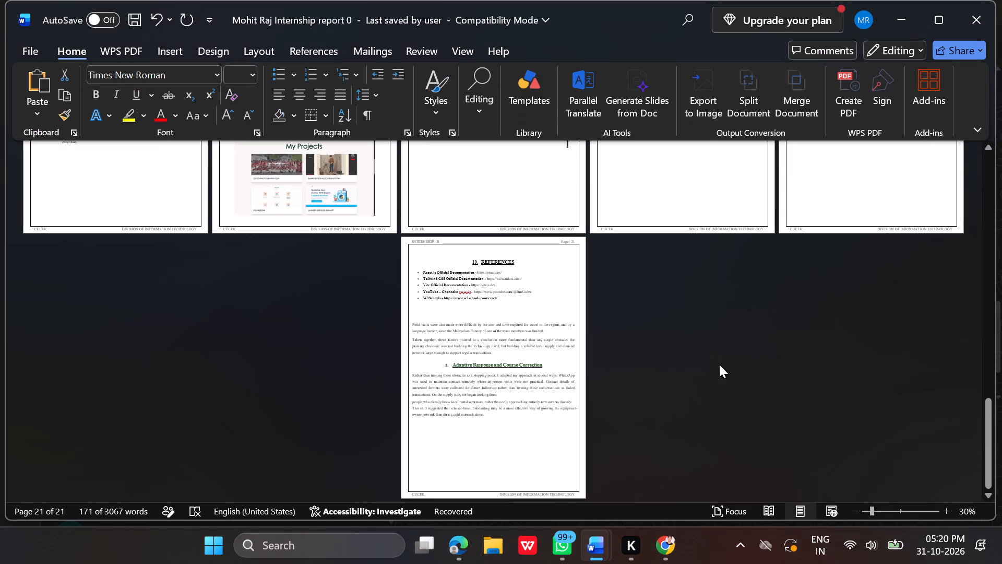
In the other internship report, delete the pasted Field visits and Adaptive Response text below the References list, then return to Internship Report 1.
key(alt+Tab)
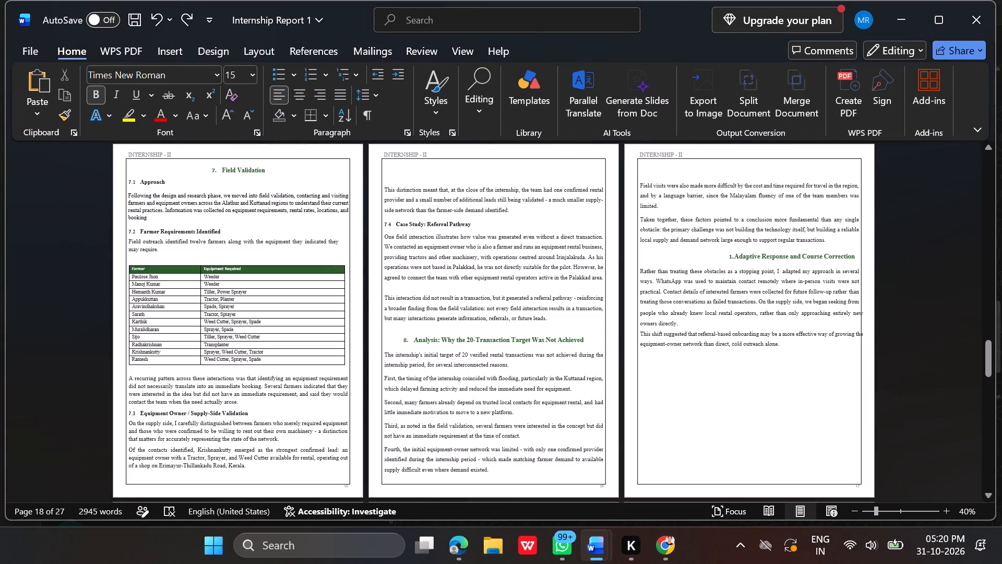
key(alt+Tab)
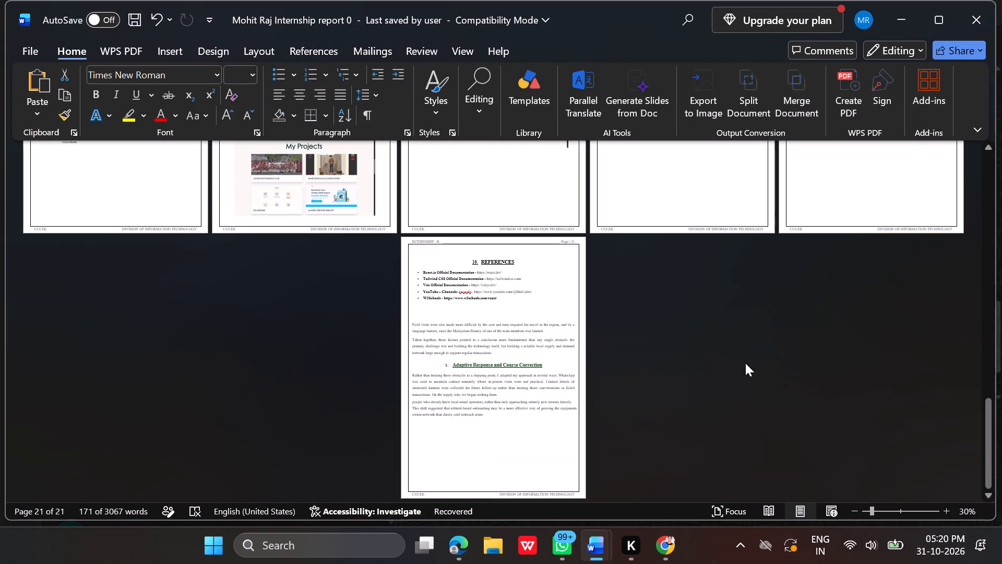
key(alt+Tab)
key(alt+Tab)
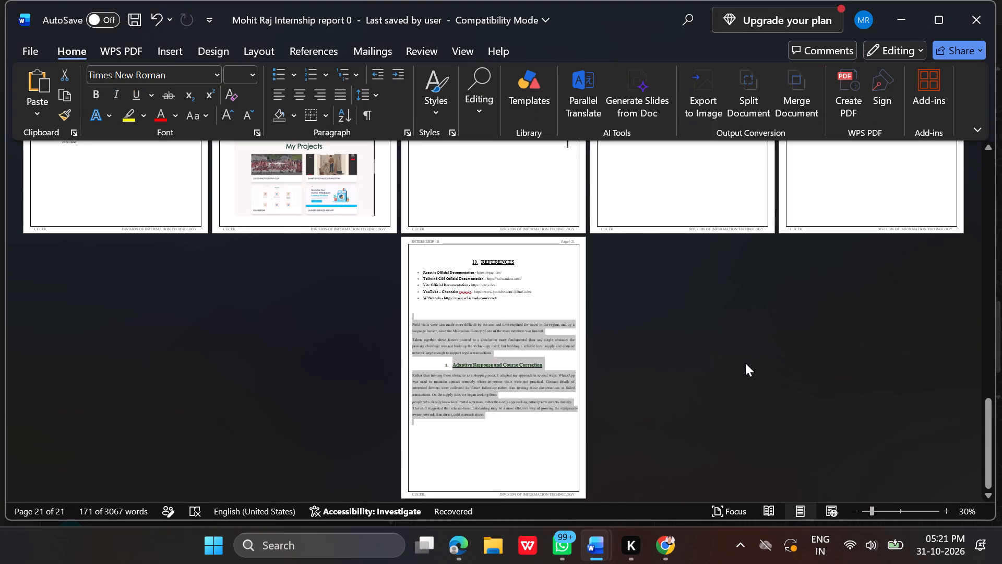
key(alt+Tab)
key(alt+Tab)
key(BackSpace)
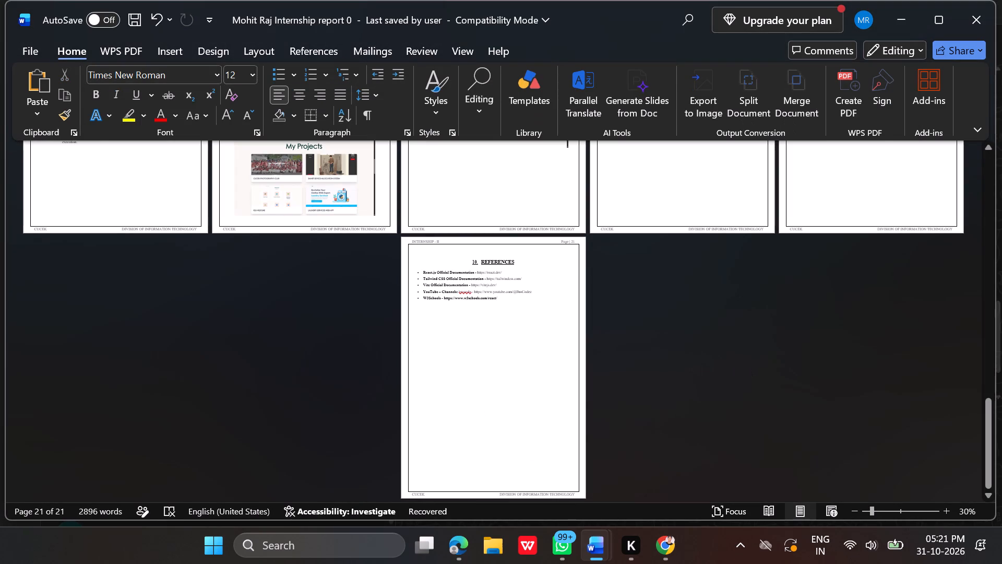
scroll(683, 351, up, 1)
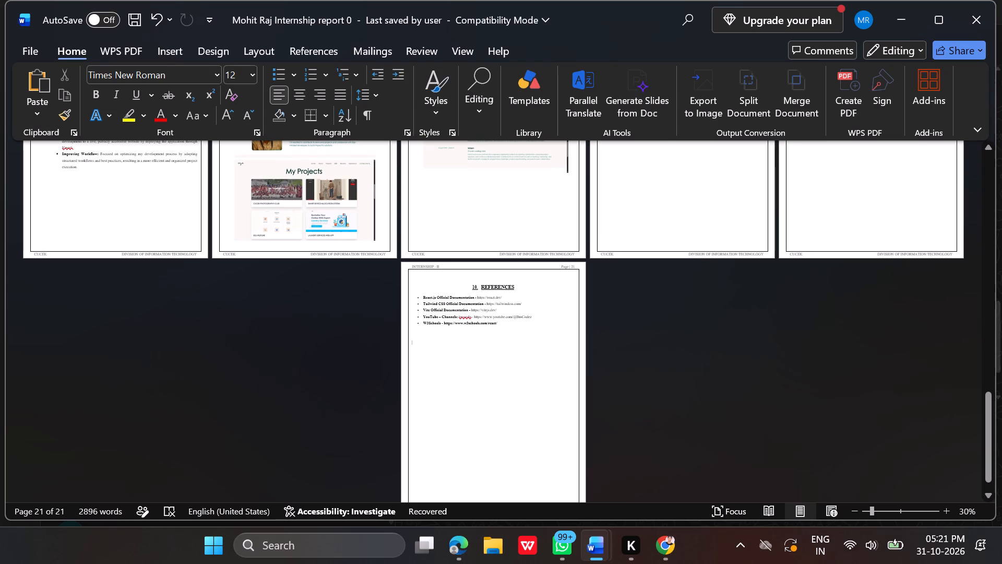
key(alt+Tab)
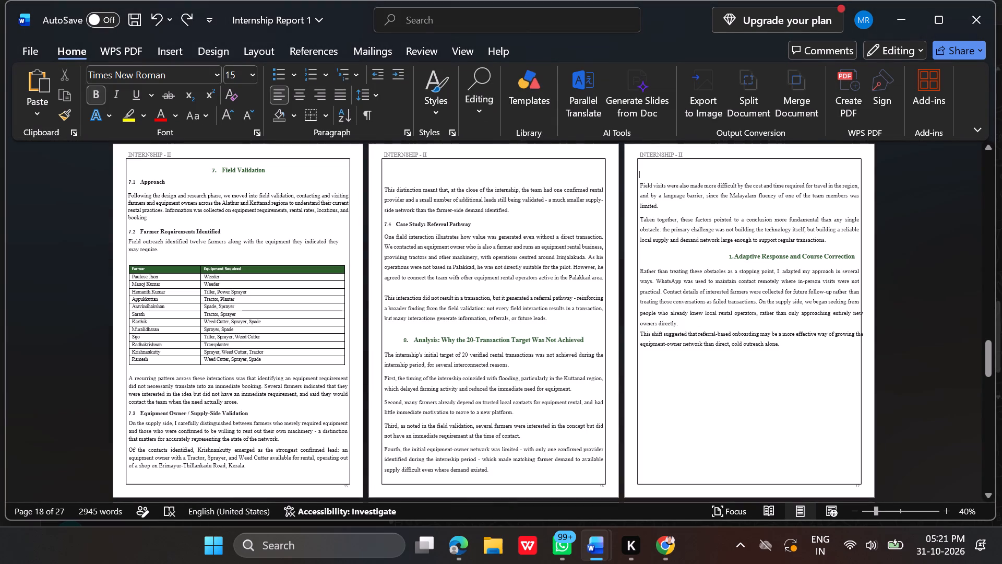
Delete the heading "1. Adaptive Response and Course Correction" on page 18 and leave an empty line in its place.
click(856, 255)
key(space)
key(space)
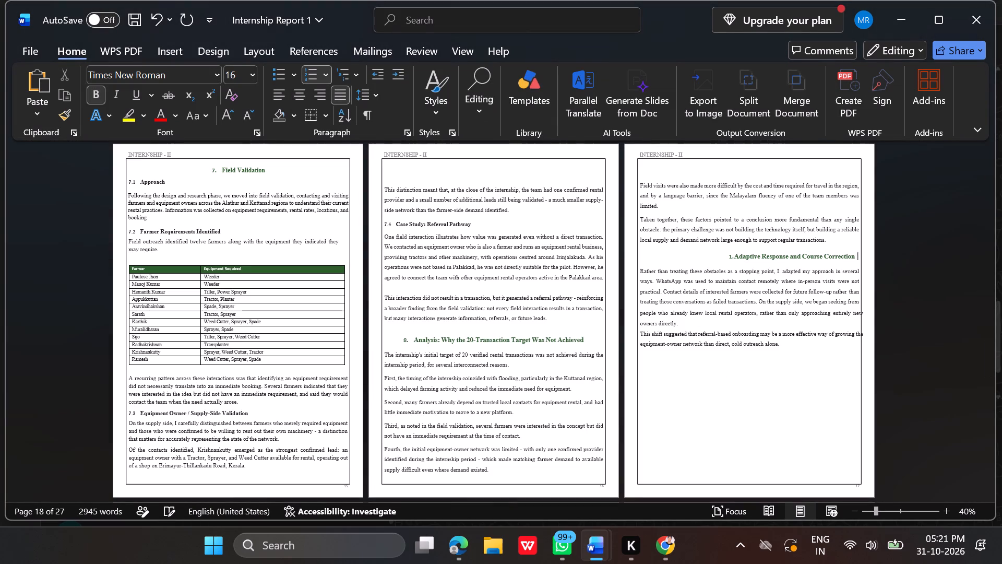
key(shift+Left)
key(shift+Left)
key(shift+Left)
key(shift+Left)
key(shift+Left)
key(shift+Left)
key(shift+Left)
key(shift+Left)
key(shift+Left)
key(shift+Left)
key(shift+Left)
key(shift+Left)
key(shift+Left)
key(shift+Left)
key(shift+Left)
key(shift+Left)
key(shift+Left)
key(shift+Left)
key(shift+Left)
key(shift+Left)
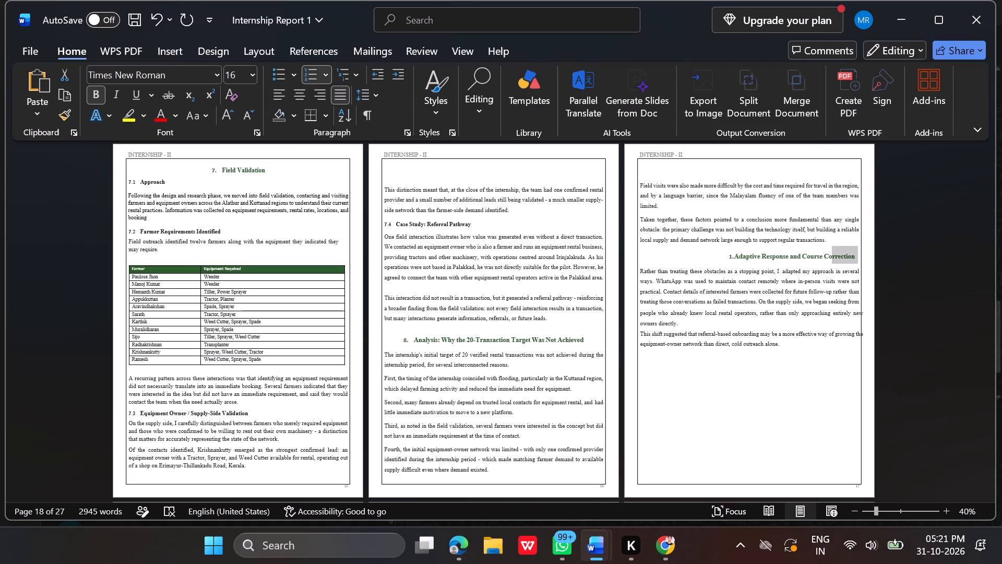
key(shift+Left)
key(shift+Left)
key(shift+Left)
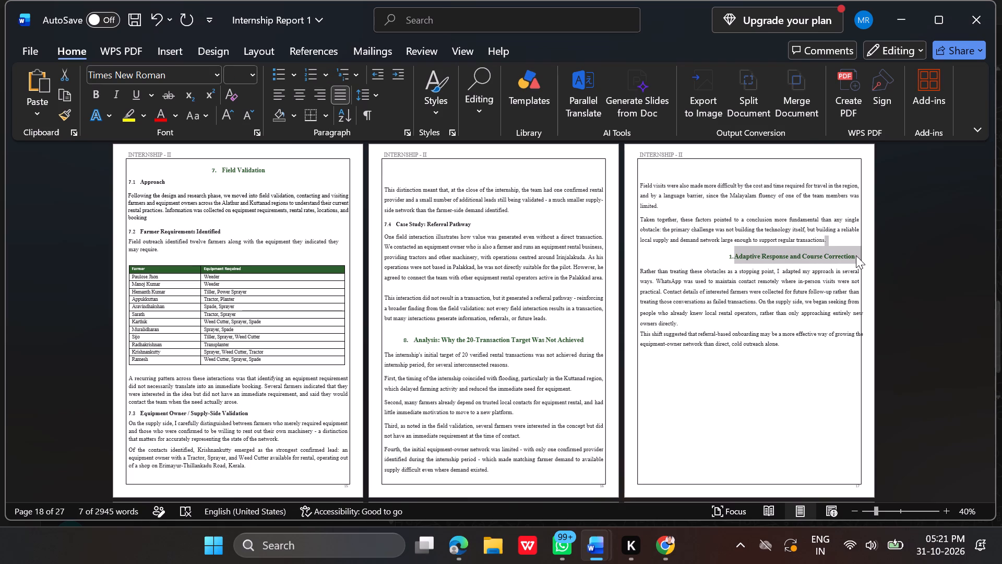
key(BackSpace)
key(Return)
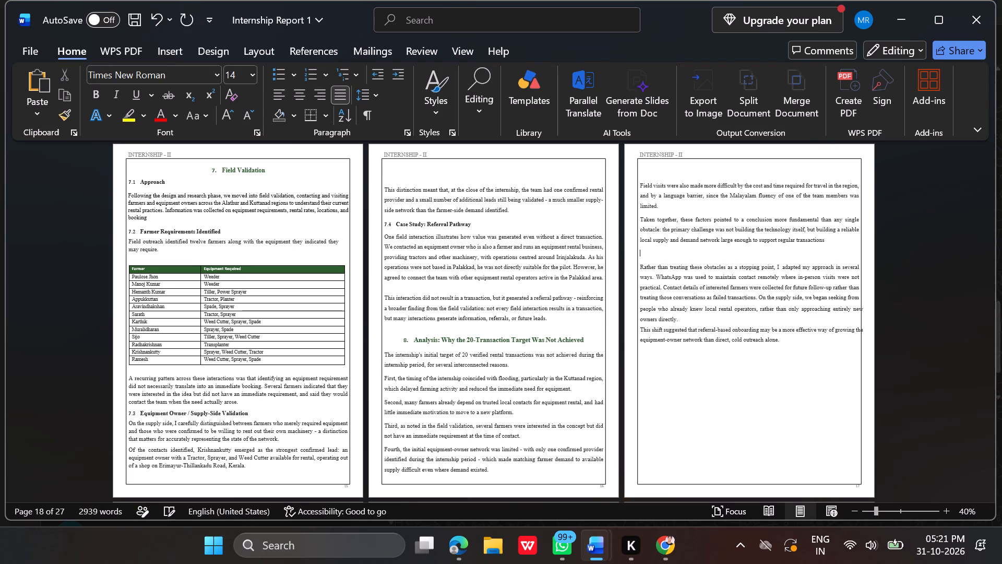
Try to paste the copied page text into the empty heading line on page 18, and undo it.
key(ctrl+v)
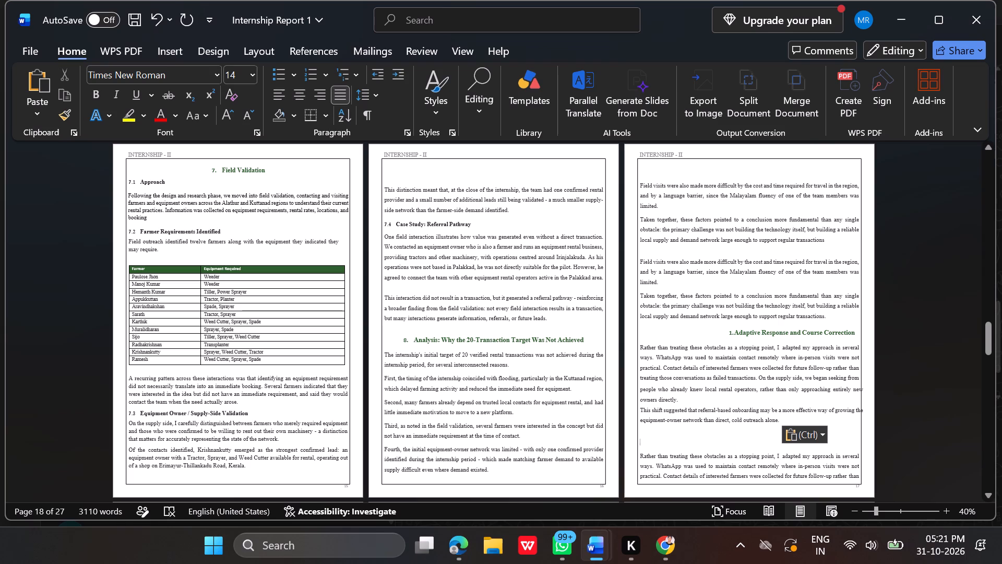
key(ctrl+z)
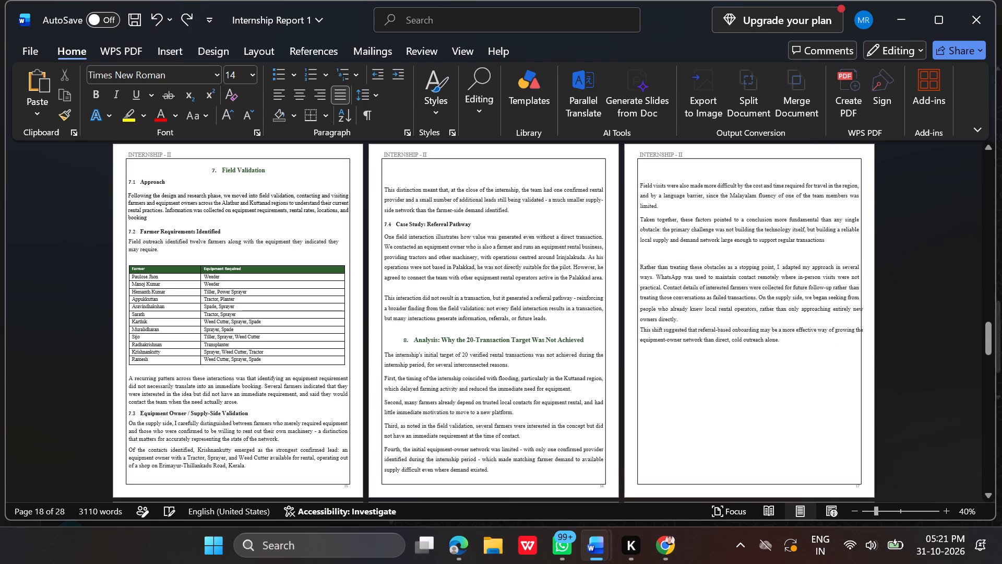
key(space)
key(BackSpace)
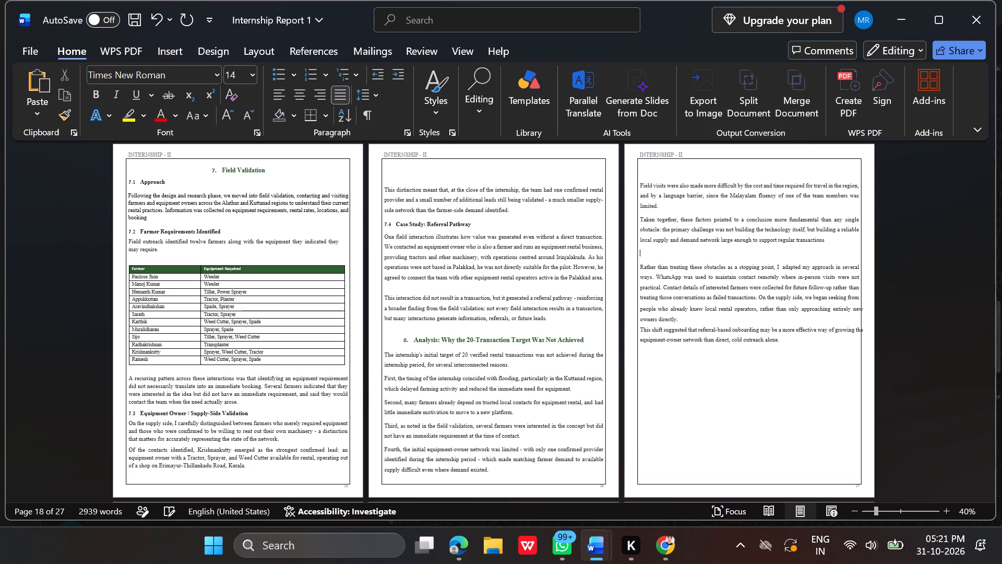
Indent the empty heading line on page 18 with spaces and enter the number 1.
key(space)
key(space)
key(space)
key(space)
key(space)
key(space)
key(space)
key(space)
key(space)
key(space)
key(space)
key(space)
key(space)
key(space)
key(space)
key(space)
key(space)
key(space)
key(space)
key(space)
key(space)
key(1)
Paste the page text temporarily on page 18, copy only its heading "Adaptive Response and Course Correction", and undo the paste.
key(ctrl+v)
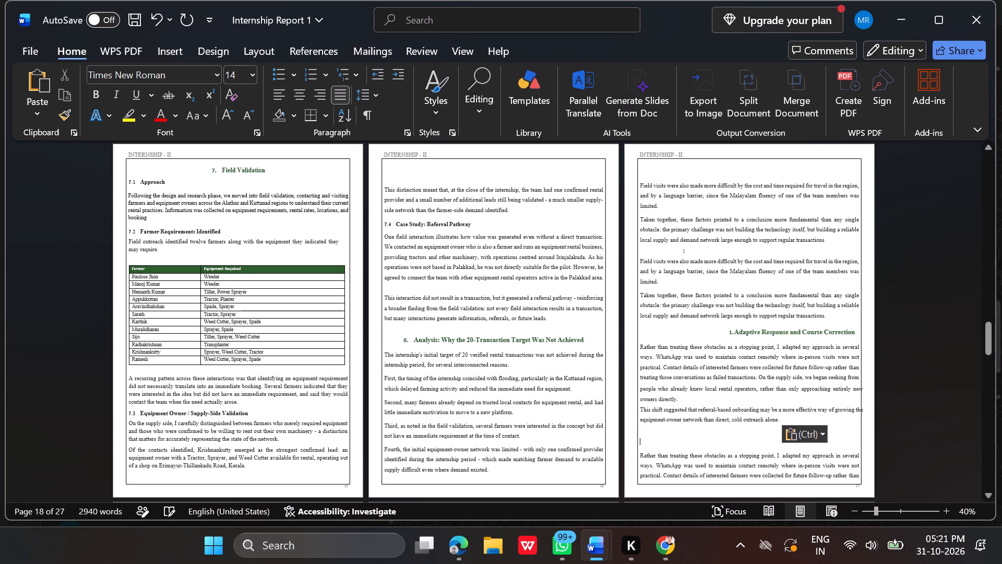
click(855, 332)
key(shift+Left)
key(shift+Left)
key(shift+Left)
key(shift+Left)
key(shift+Left)
key(shift+Left)
key(shift+Left)
key(shift+Left)
key(shift+Left)
key(shift+Left)
key(shift+Left)
key(shift+Left)
key(shift+Left)
key(shift+Left)
key(shift+Left)
key(shift+Left)
key(shift+Left)
key(shift+Left)
key(shift+Left)
key(shift+Left)
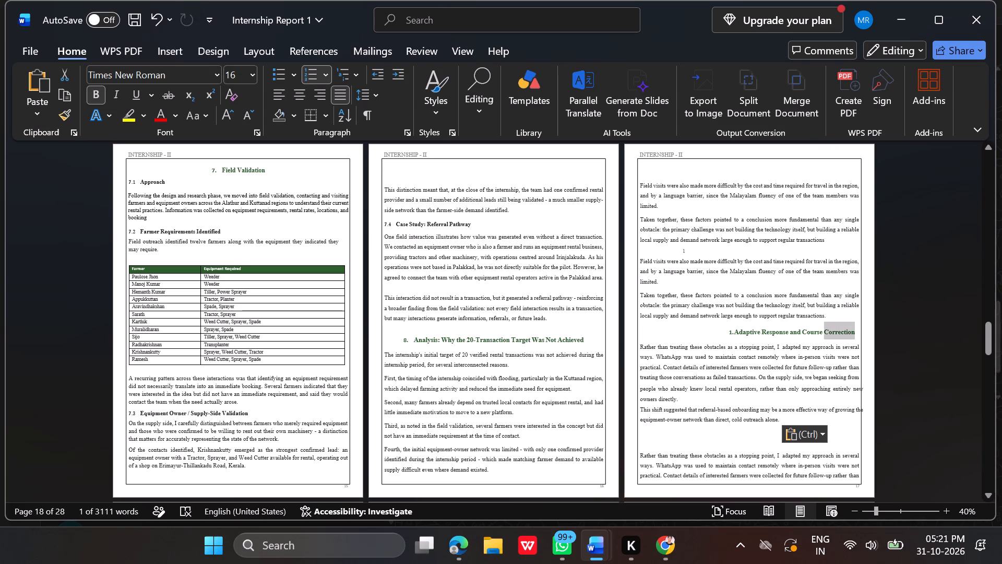
key(shift+Left)
key(shift+Left)
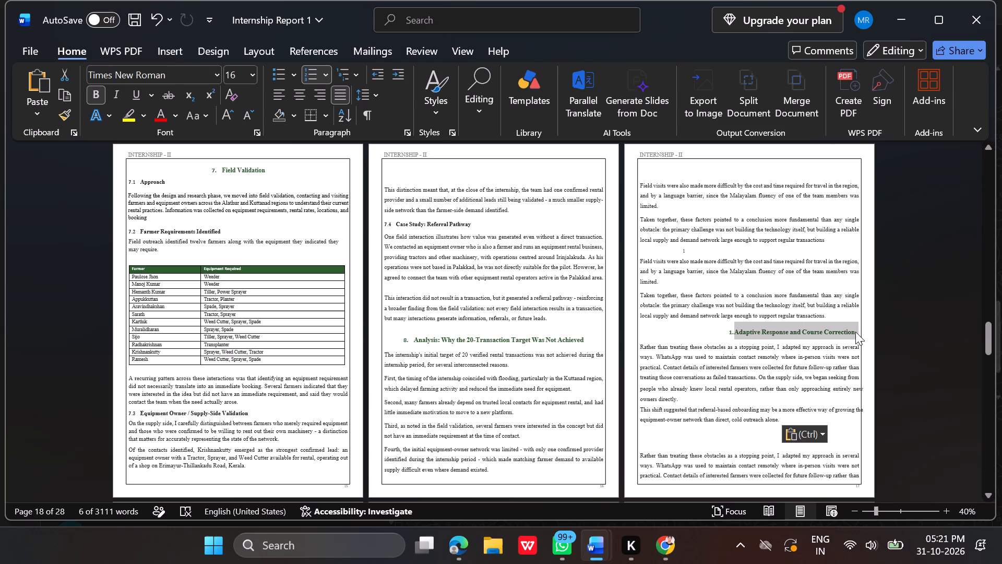
key(ctrl+c)
key(ctrl+z)
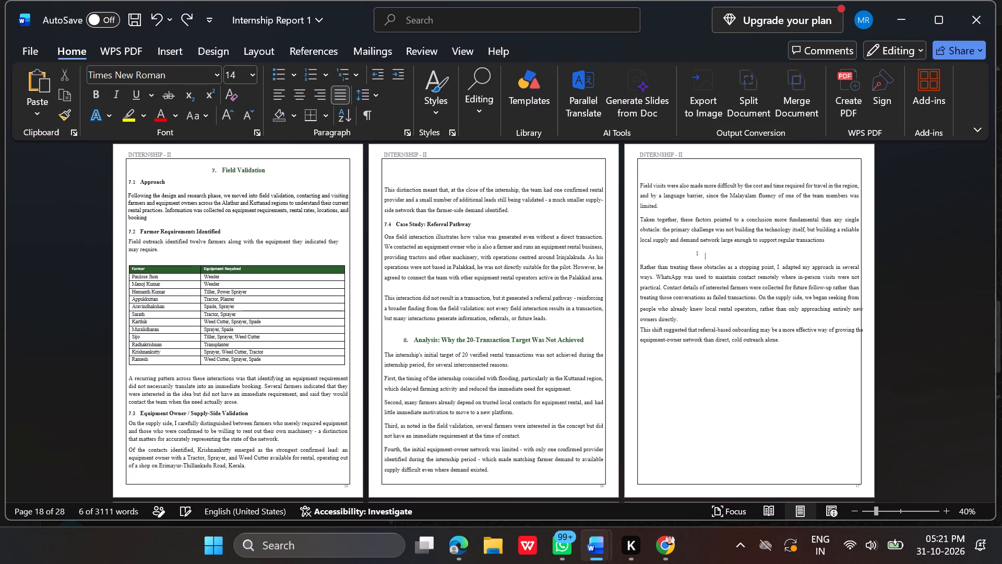
Insert the copied heading "Adaptive Response and Course Correction" on the empty line of page 18 and remove the blank line below it.
key(ctrl+v)
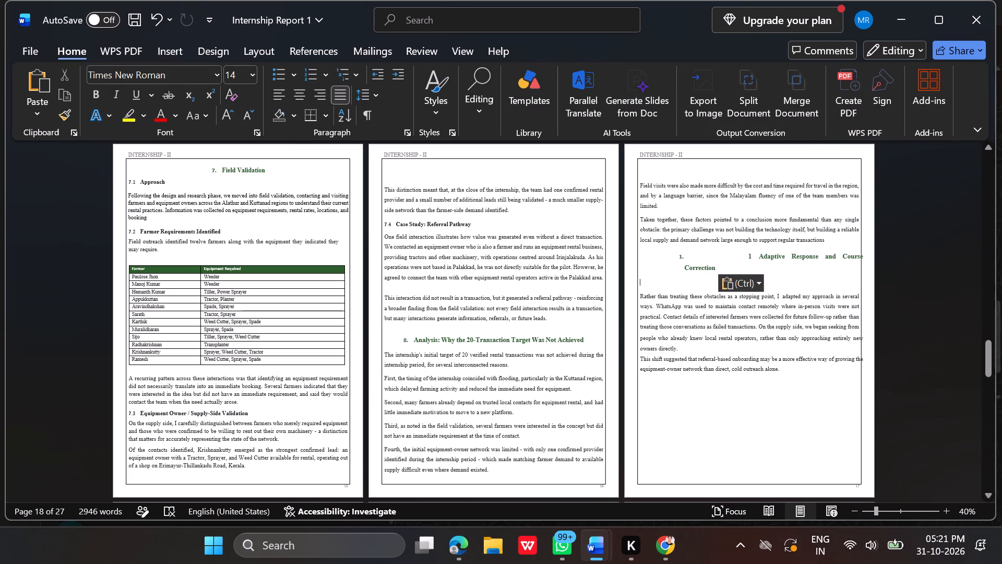
key(BackSpace)
key(BackSpace)
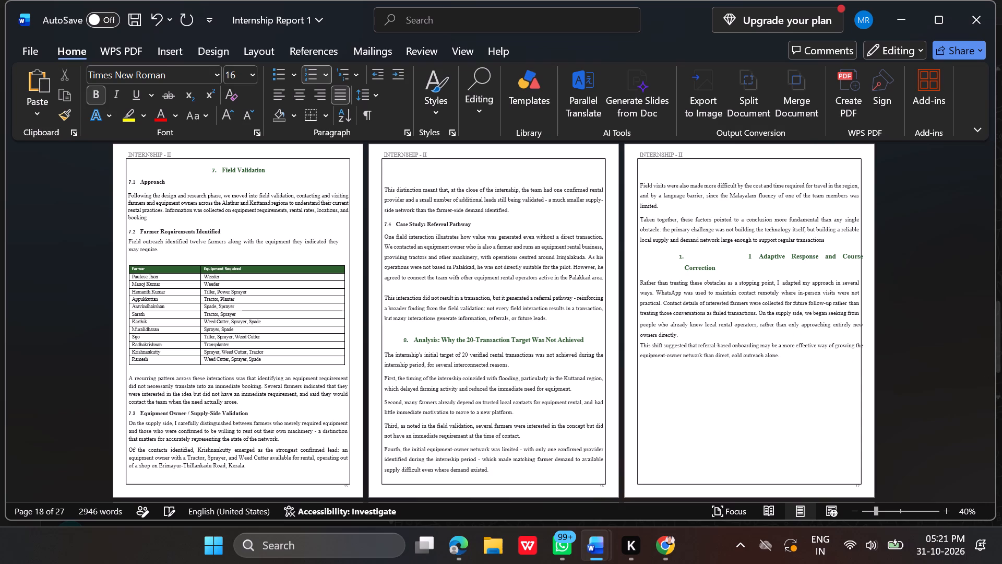
Remove the stray 1 and all extra spaces before the heading text so it reads "1.Adaptive Response and Course Correction".
key(Up)
key(Right)
key(Right)
key(Right)
key(Right)
key(Right)
key(Right)
key(Right)
key(Right)
key(Right)
key(Right)
key(Right)
key(Right)
key(Right)
key(Right)
key(Right)
key(Right)
key(Right)
key(Right)
key(Right)
key(Right)
key(Right)
key(Right)
key(Right)
key(Left)
key(BackSpace)
key(BackSpace)
key(BackSpace)
key(BackSpace)
key(BackSpace)
key(BackSpace)
key(BackSpace)
key(BackSpace)
key(BackSpace)
key(BackSpace)
key(BackSpace)
key(BackSpace)
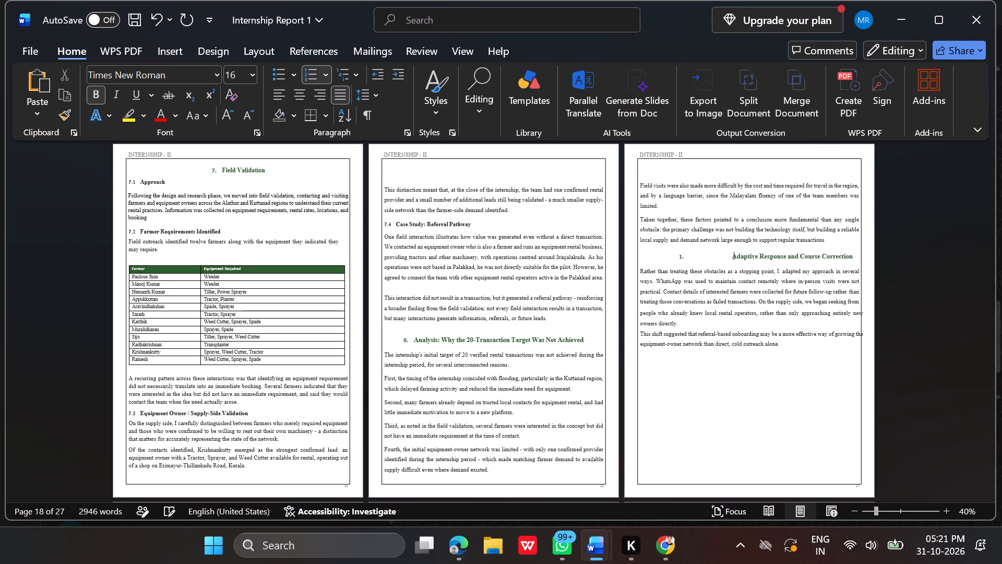
key(BackSpace)
key(BackSpace)
key(BackSpace)
key(BackSpace)
key(BackSpace)
key(BackSpace)
key(BackSpace)
key(BackSpace)
key(BackSpace)
key(BackSpace)
key(BackSpace)
key(BackSpace)
key(BackSpace)
key(BackSpace)
key(BackSpace)
key(BackSpace)
key(BackSpace)
key(BackSpace)
key(BackSpace)
key(BackSpace)
key(BackSpace)
key(BackSpace)
key(BackSpace)
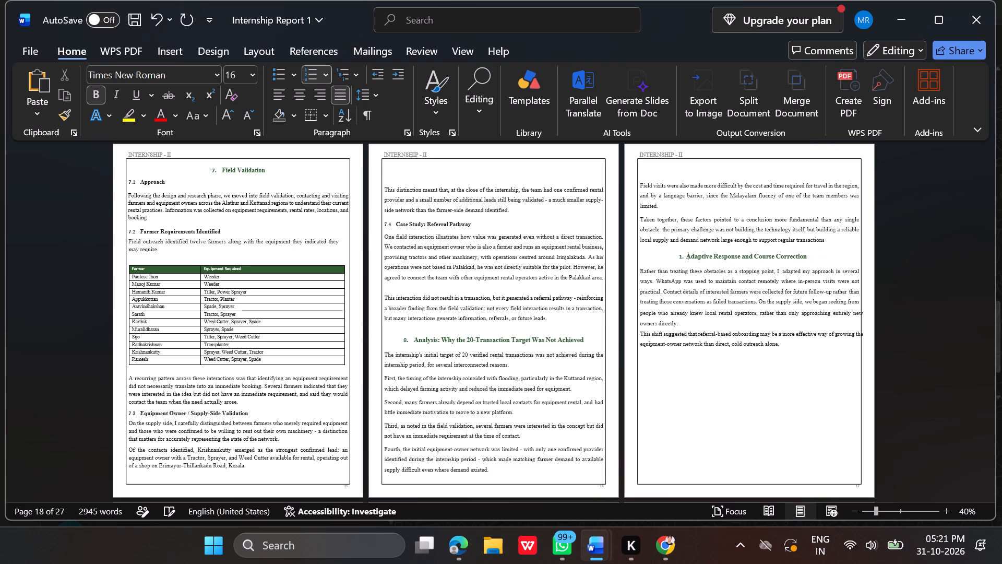
key(BackSpace)
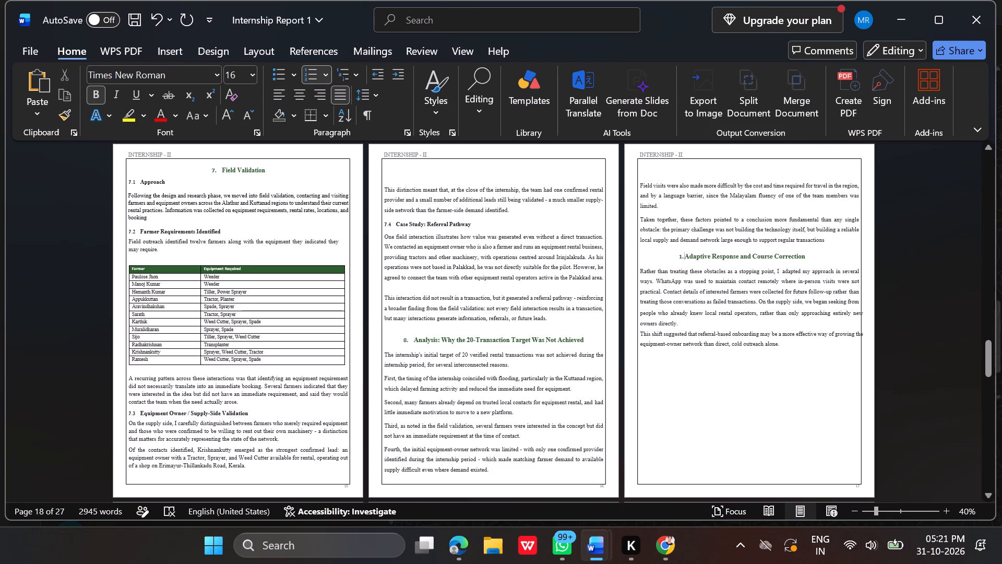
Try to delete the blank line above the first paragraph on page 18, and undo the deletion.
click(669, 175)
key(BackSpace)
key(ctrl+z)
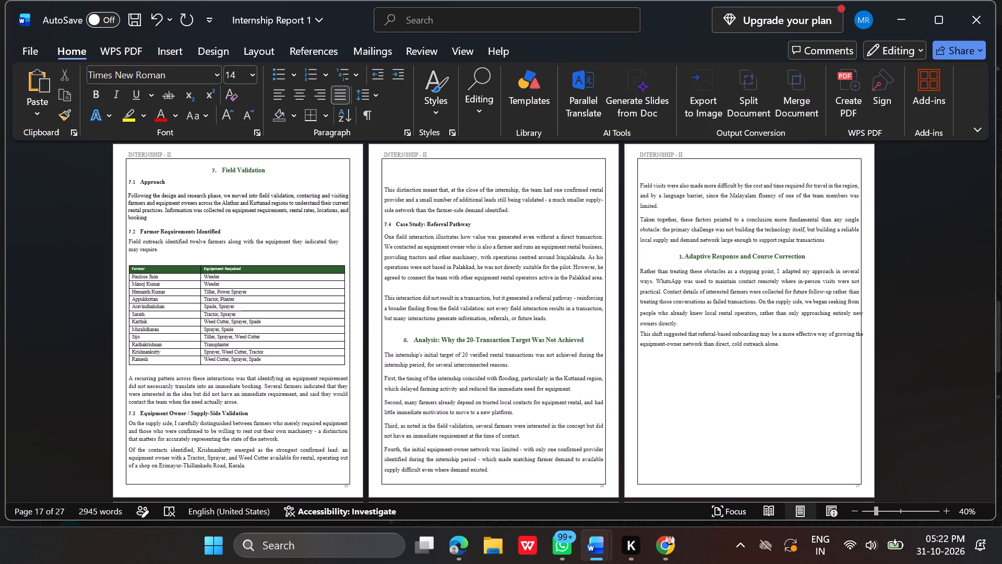
Check the layout and frames of the pages from page 18 through to the References page.
scroll(726, 436, down, 3)
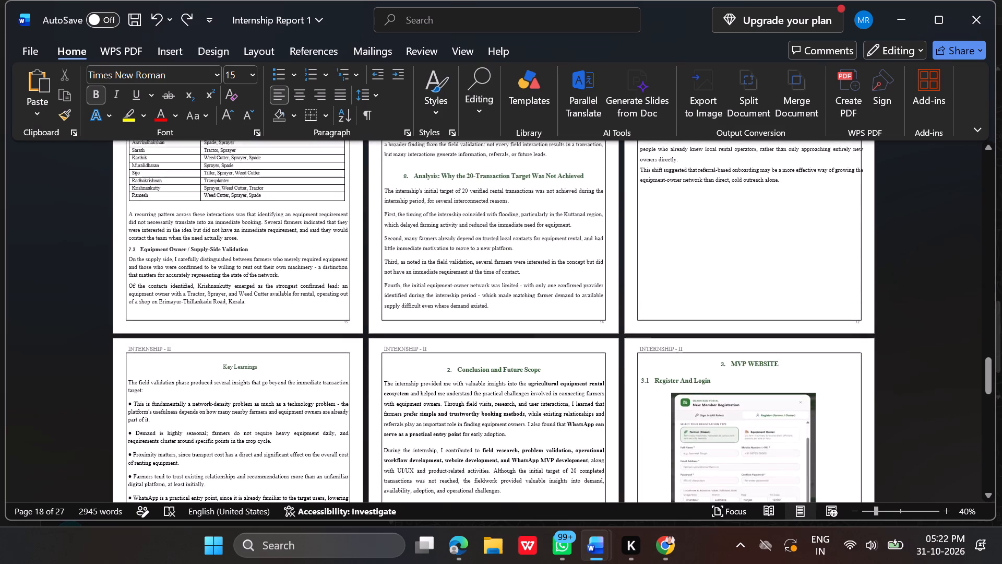
scroll(726, 436, down, 1)
scroll(712, 387, down, 14)
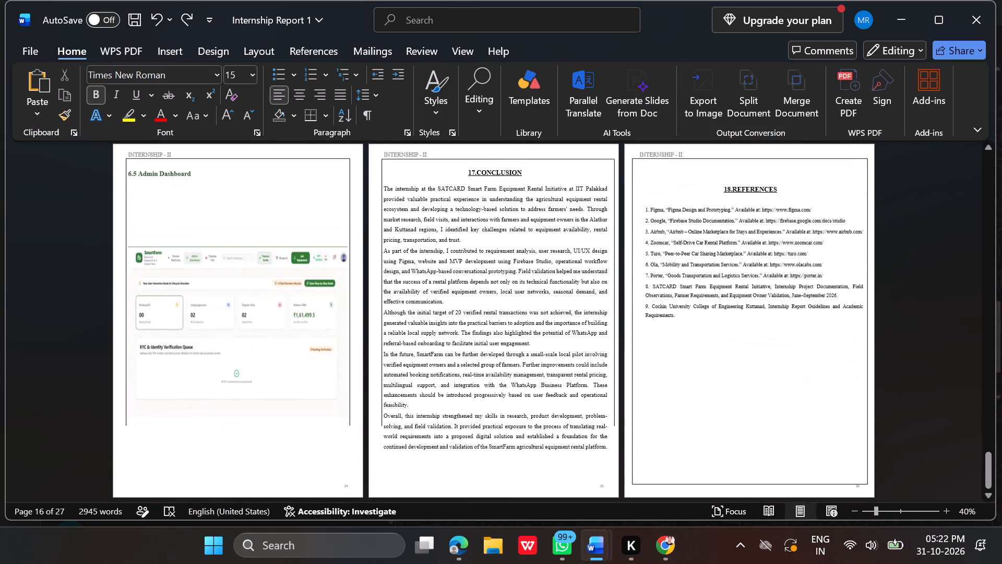
scroll(702, 348, up, 3)
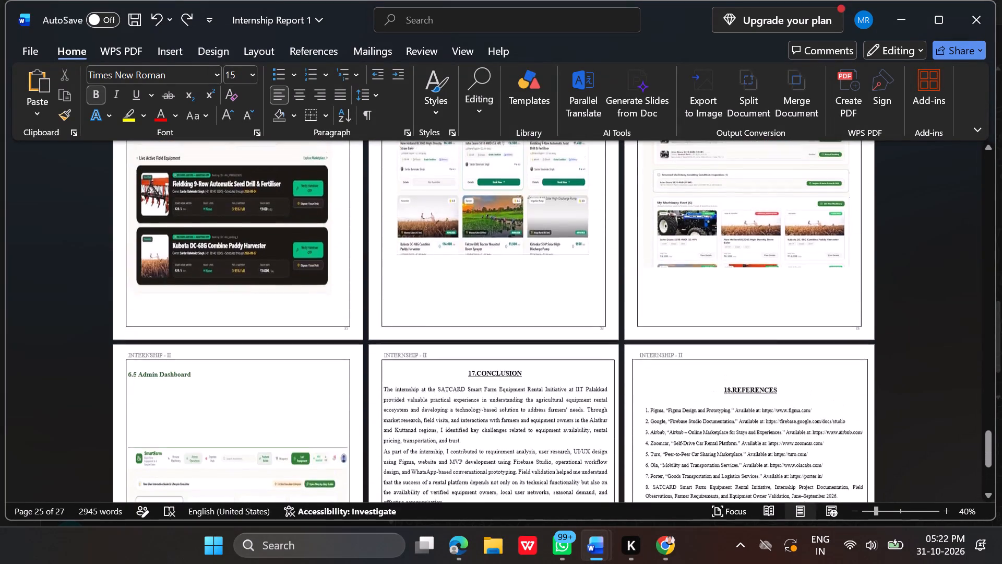
scroll(702, 348, up, 3)
scroll(702, 348, down, 1)
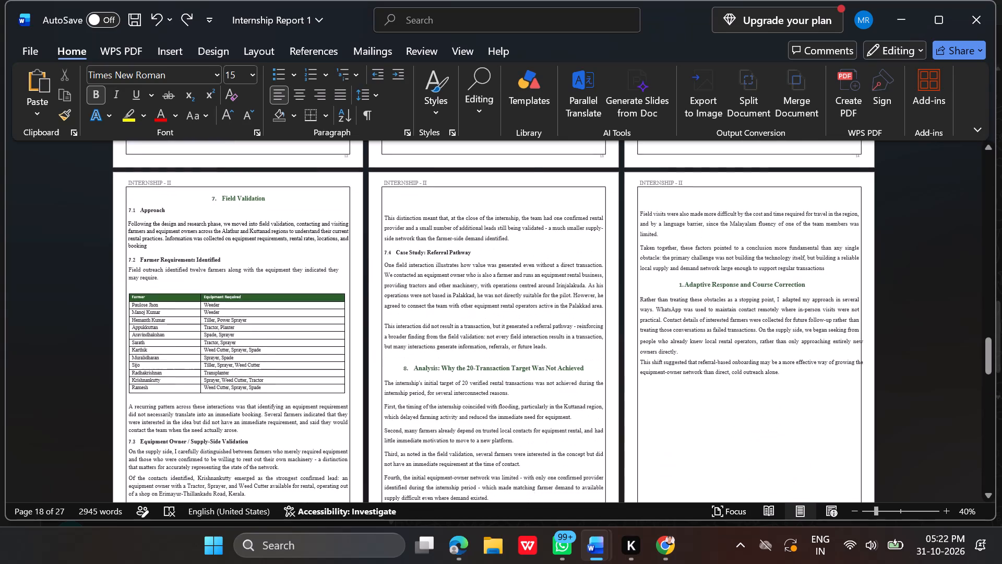
Review the section headings and their numbering from the table of contents to the MVP Website section.
scroll(681, 315, down, 3)
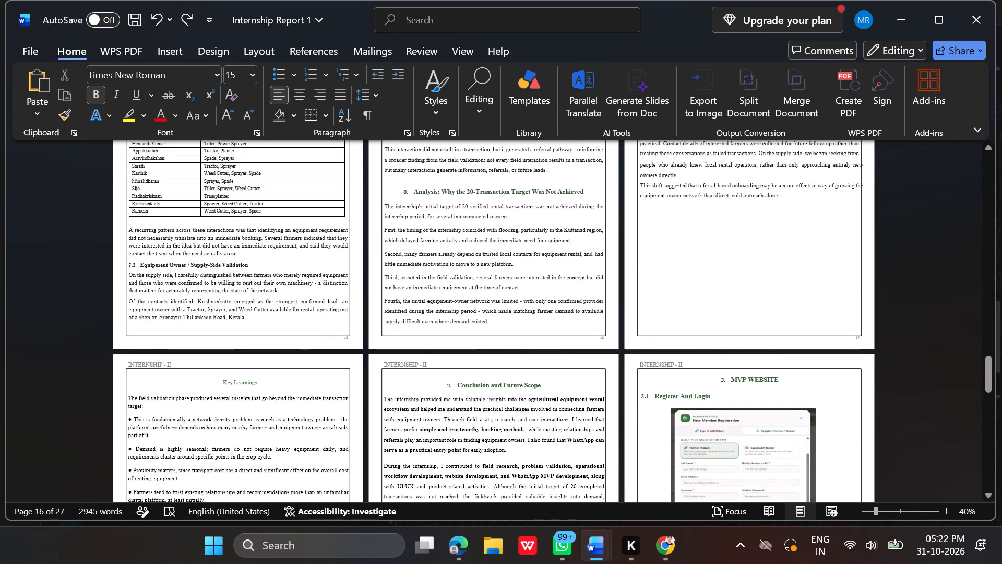
scroll(681, 315, down, 1)
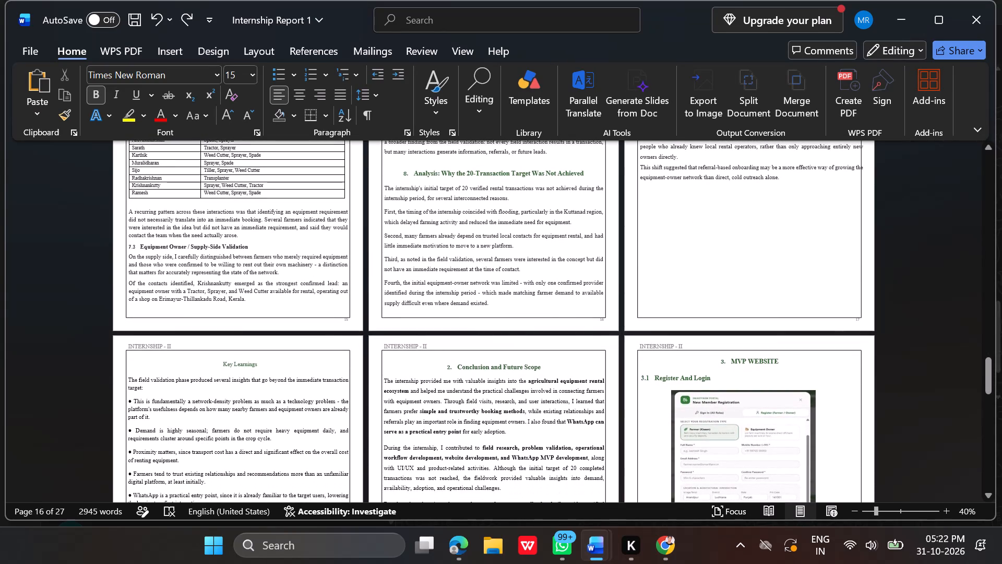
scroll(681, 315, down, 1)
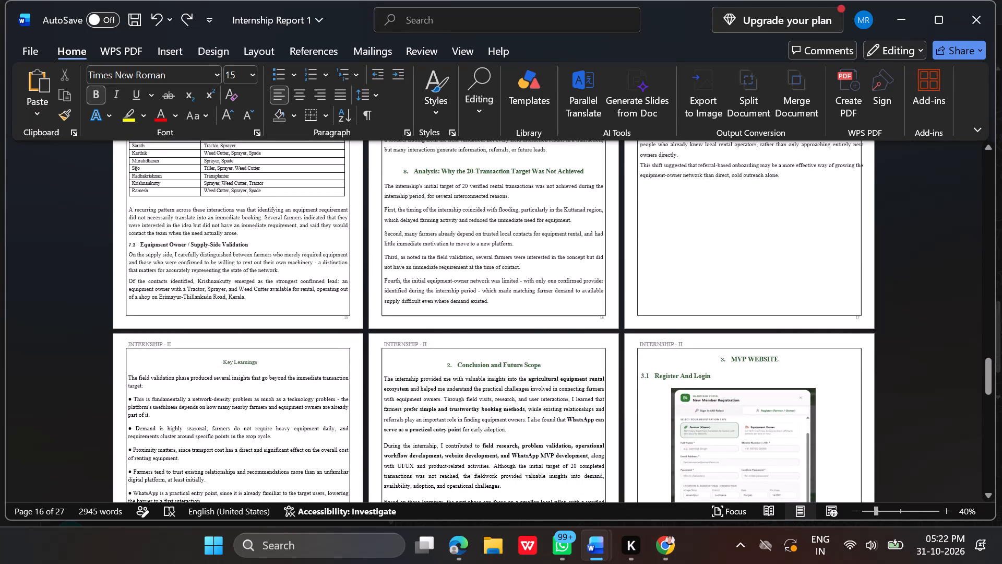
scroll(681, 315, down, 4)
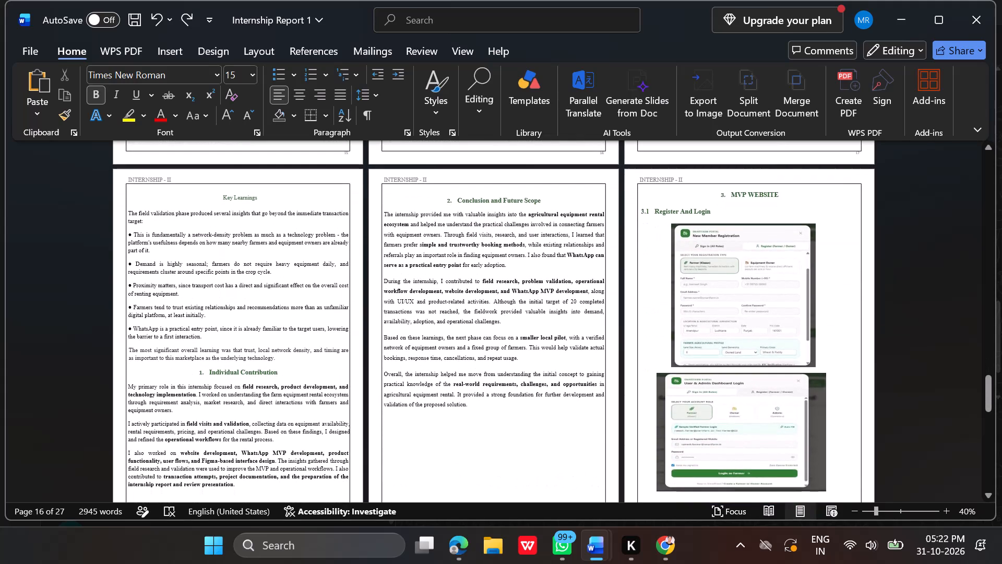
scroll(681, 315, up, 3)
scroll(681, 315, up, 20)
scroll(681, 315, up, 4)
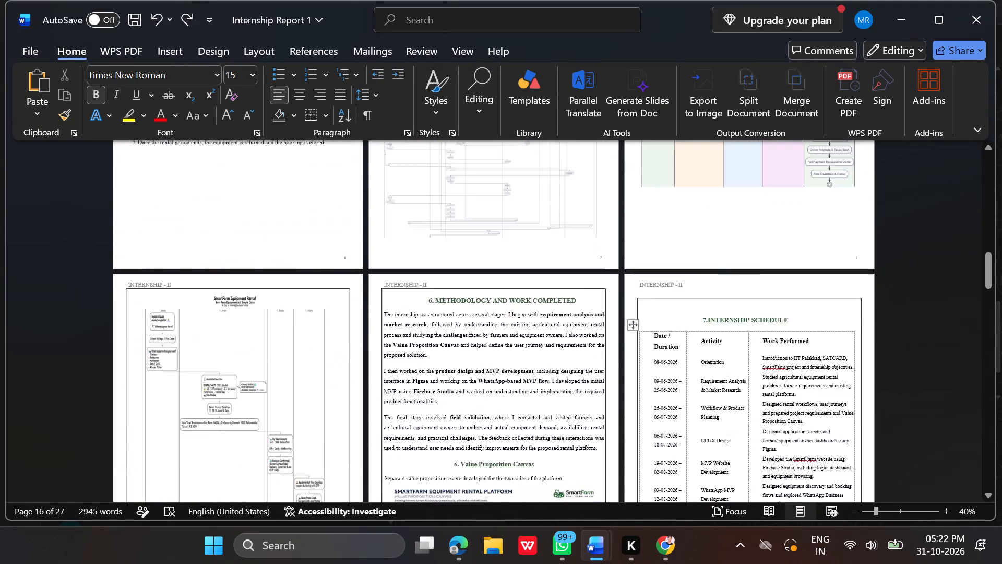
scroll(681, 315, up, 12)
scroll(681, 315, down, 1)
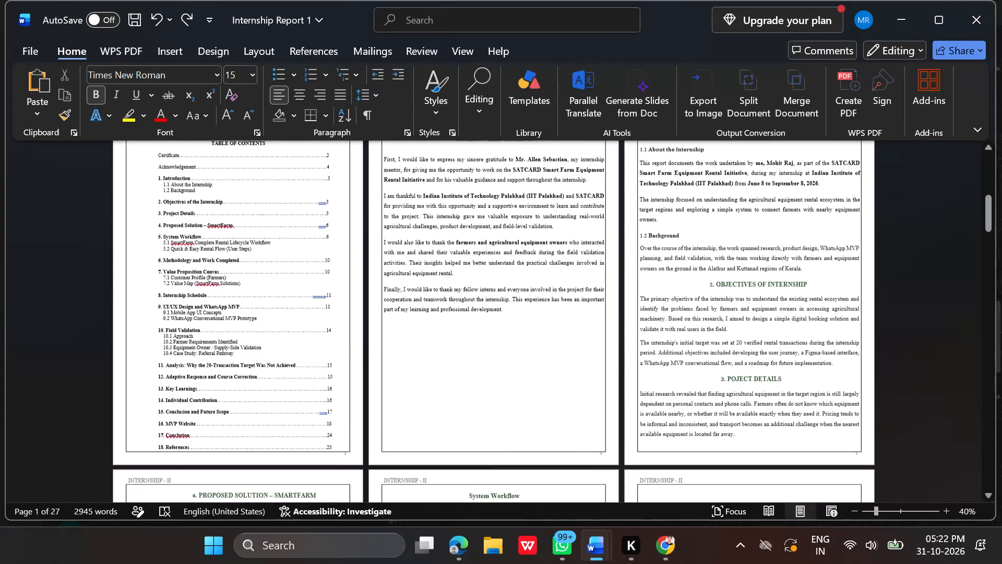
scroll(681, 315, down, 3)
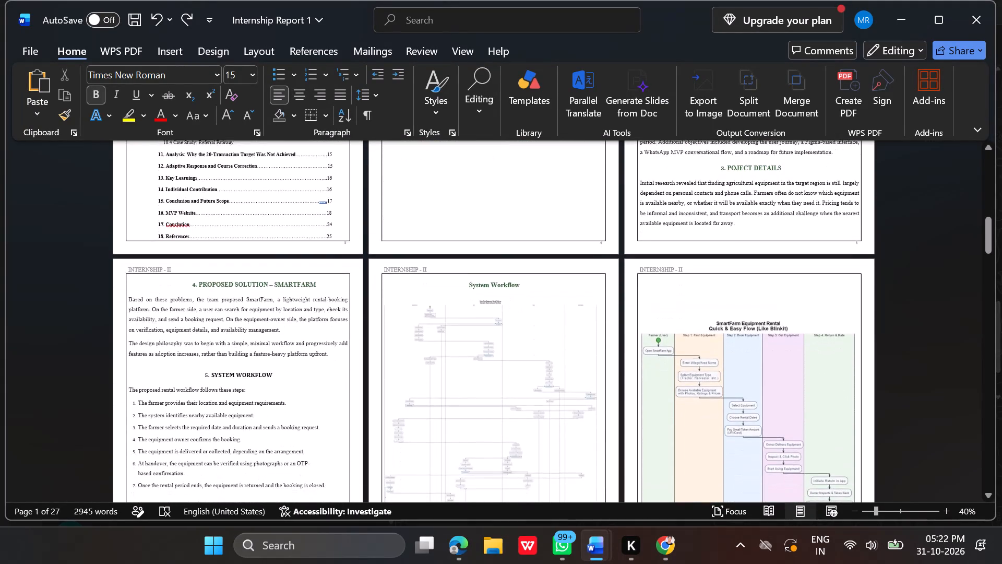
scroll(681, 315, down, 4)
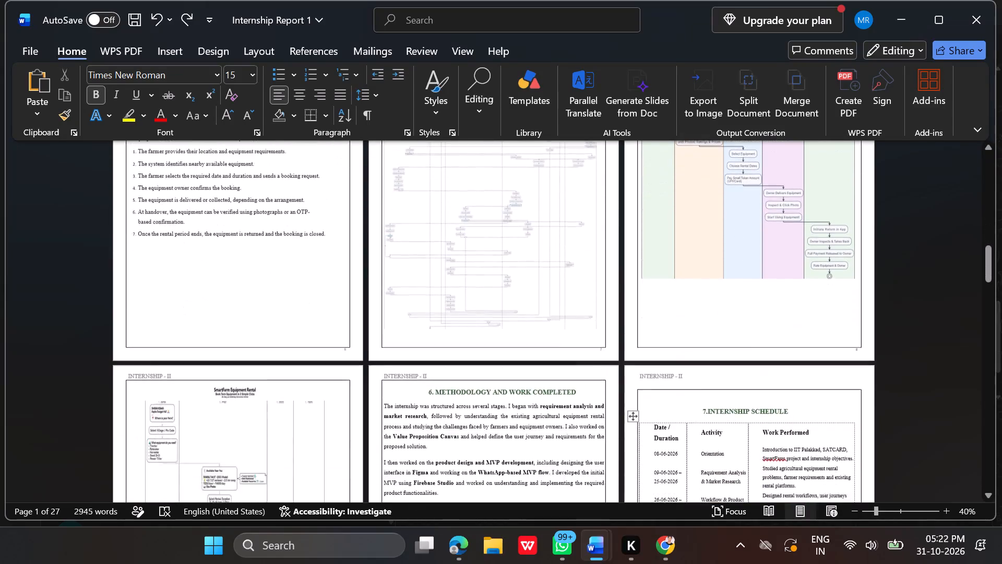
scroll(681, 315, down, 4)
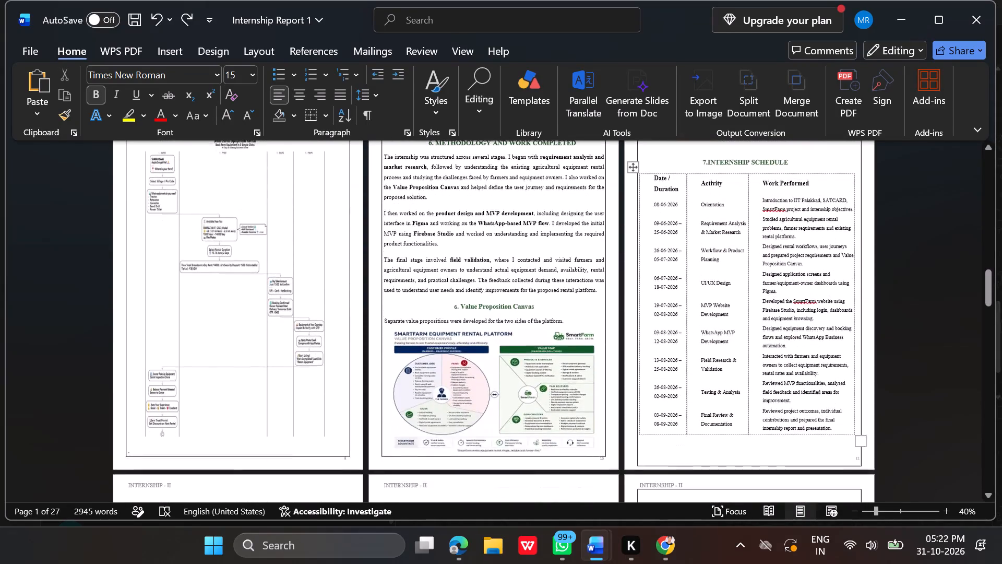
Replace the automatic list number of the "UI/UX DESIGN AND WHATSAPP MVP" heading with the plain text number "8.".
scroll(681, 315, down, 3)
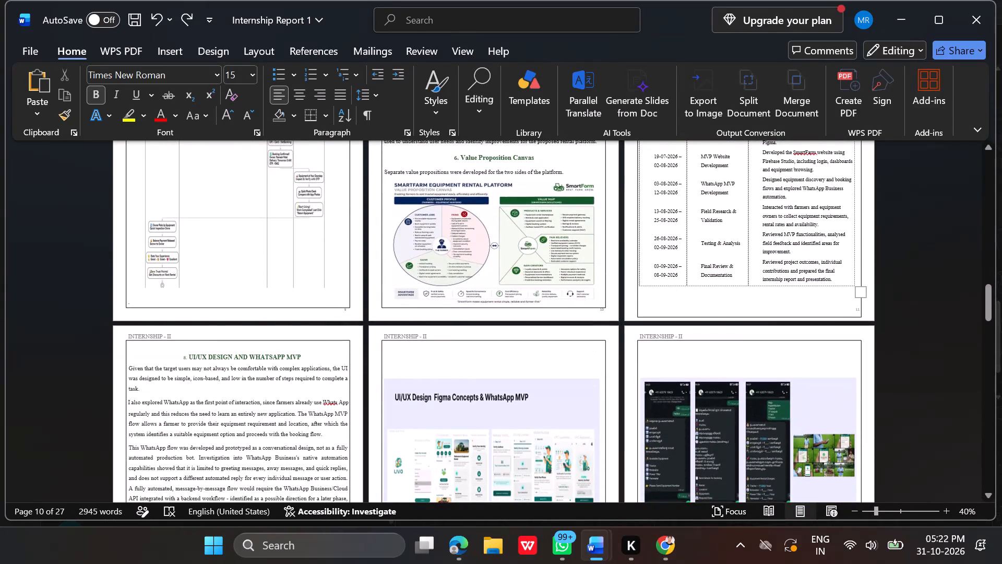
click(184, 356)
key(Right)
key(Left)
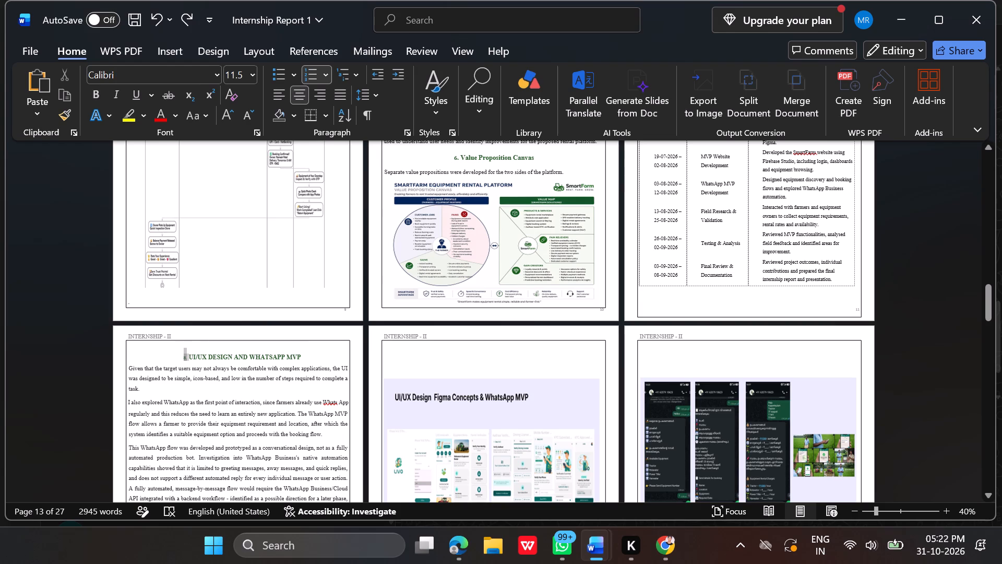
key(BackSpace)
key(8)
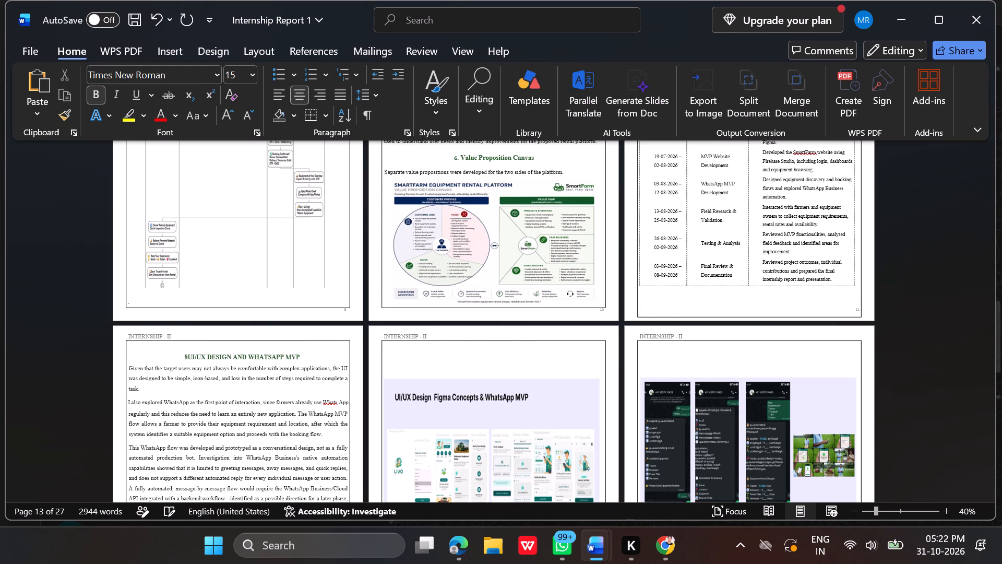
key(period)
Check the heading numbers around the UI/UX section, from Methodology and Work Completed to Adaptive Response and Course Correction.
scroll(279, 390, down, 3)
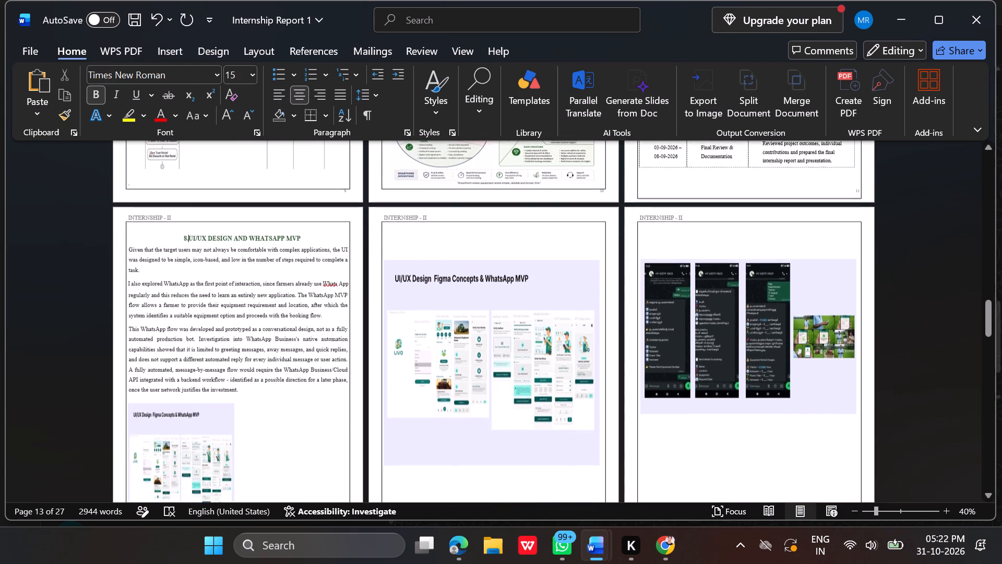
scroll(279, 390, down, 3)
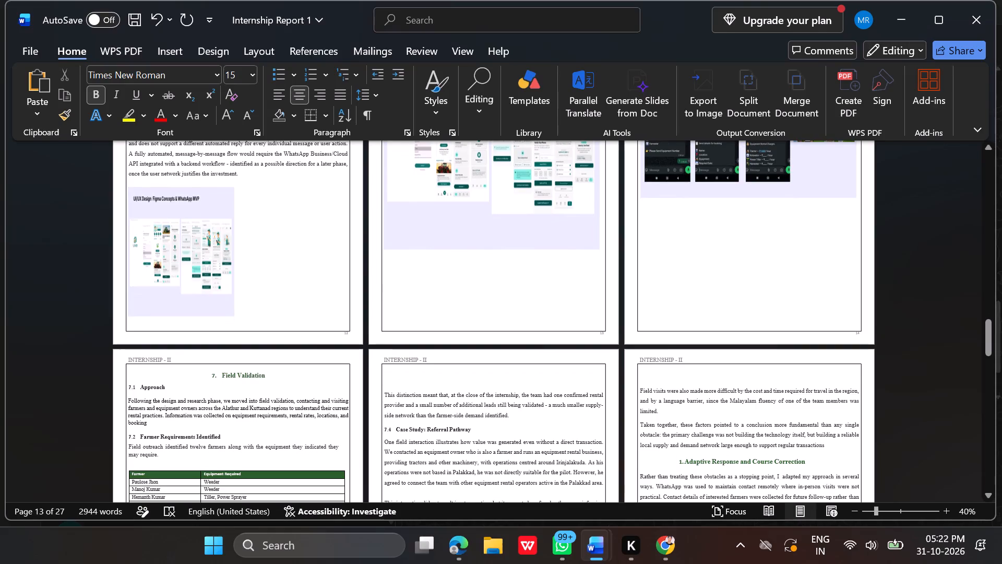
scroll(279, 390, up, 5)
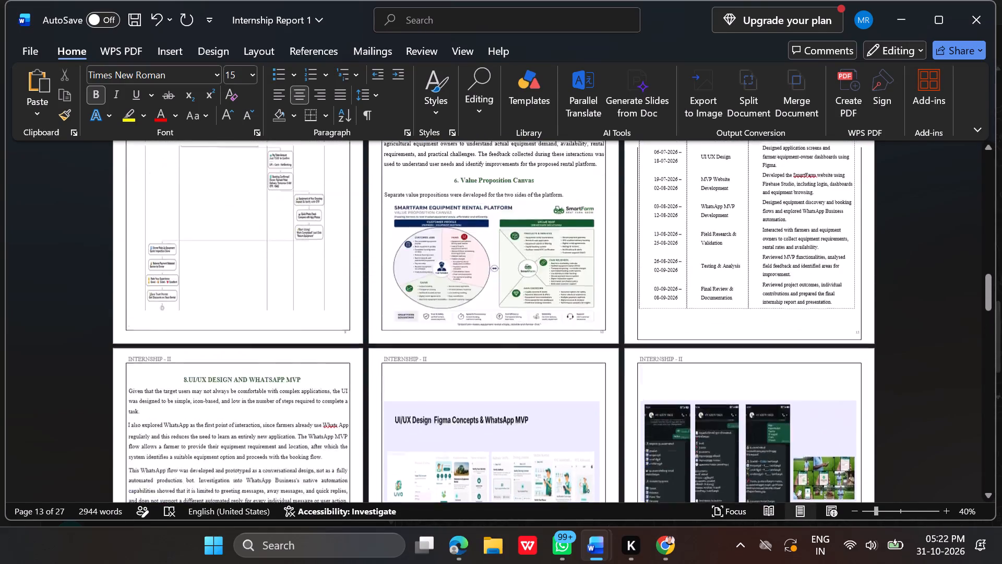
scroll(279, 390, up, 3)
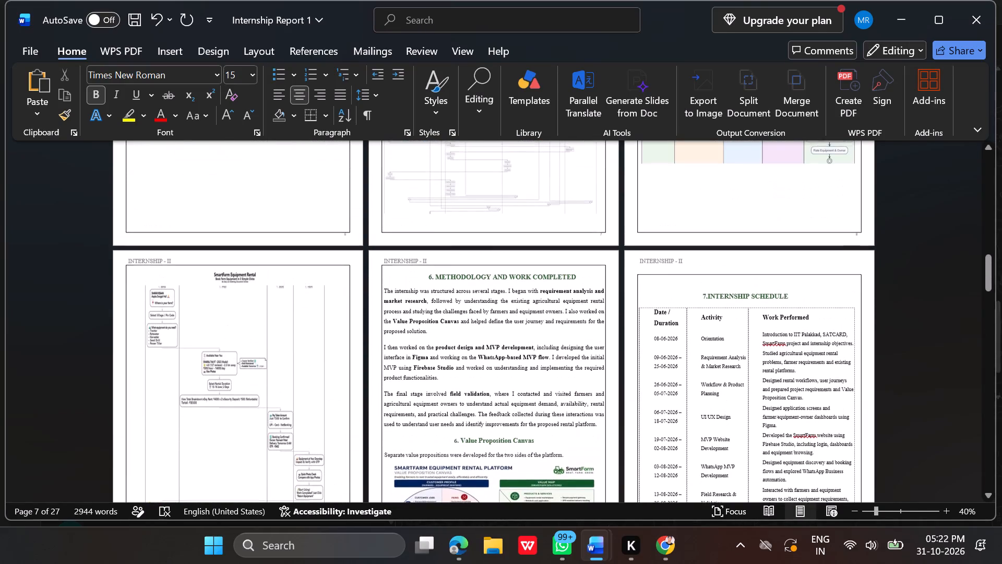
Compare the section numbers in the table of contents with the headings in the body up to the UI/UX section.
scroll(279, 390, up, 7)
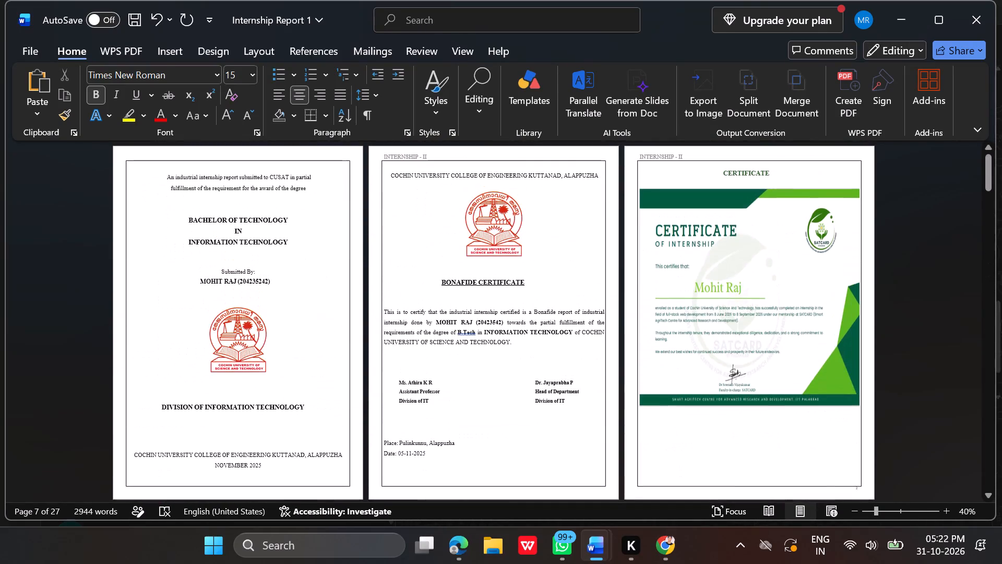
scroll(279, 390, down, 3)
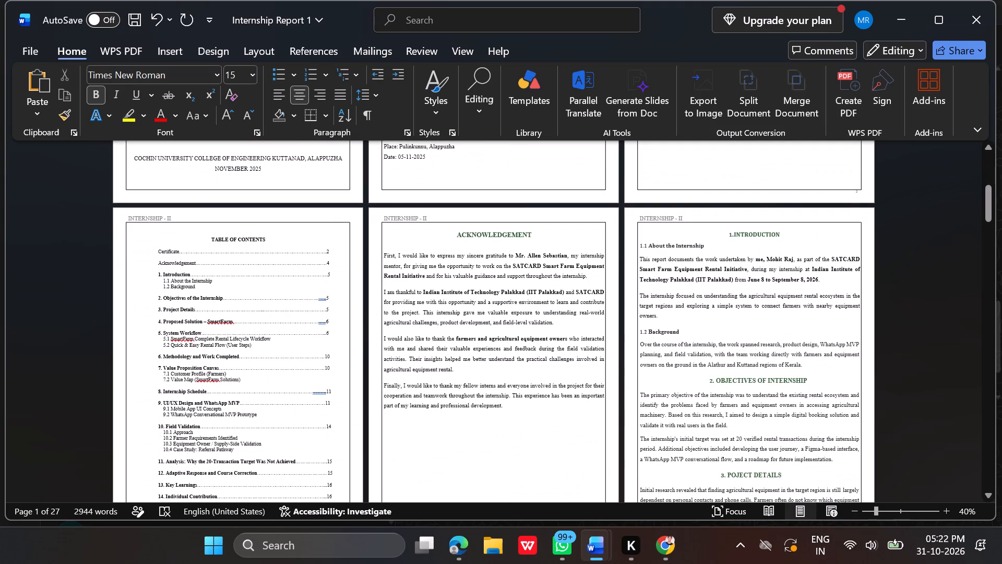
scroll(279, 390, down, 1)
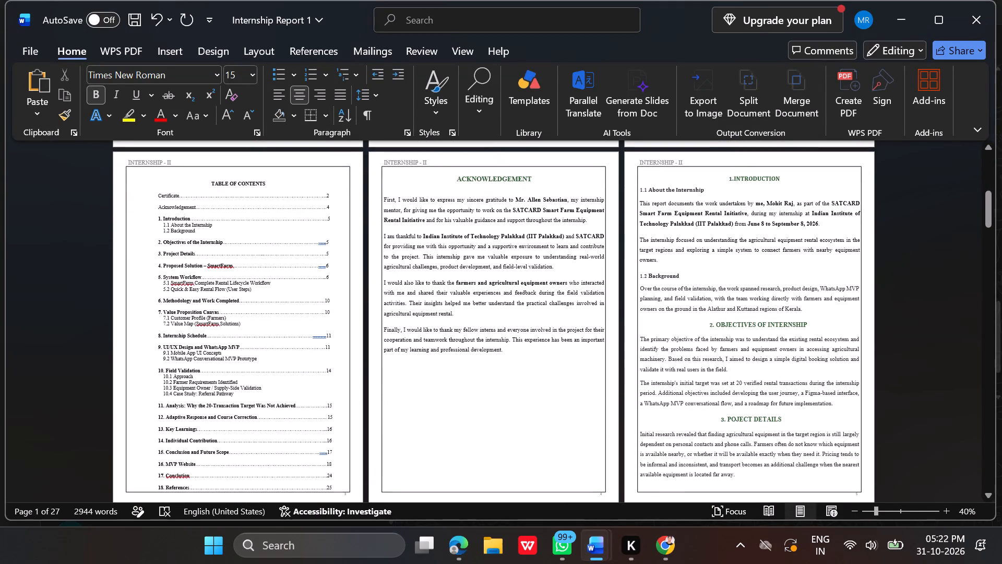
scroll(279, 390, down, 5)
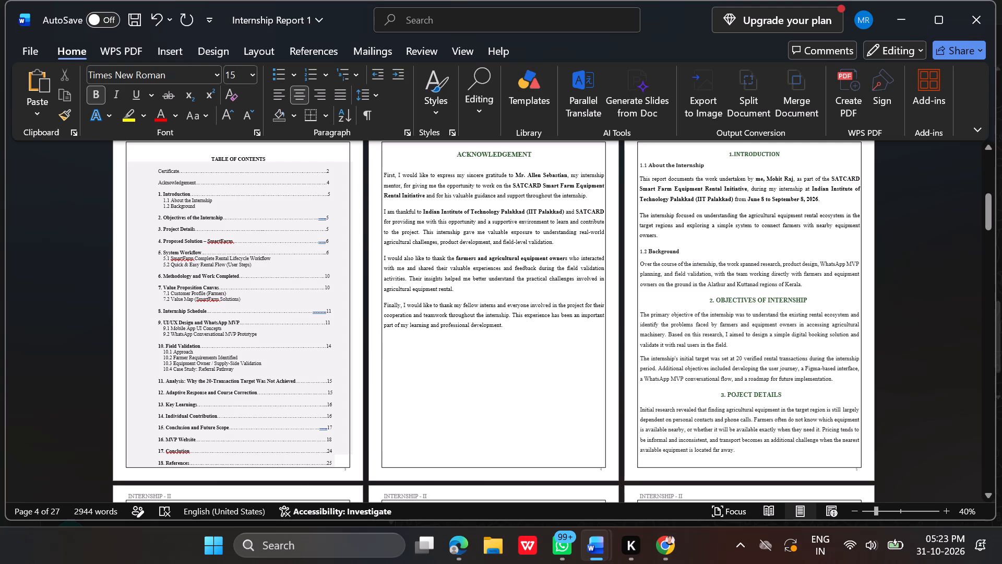
scroll(279, 390, down, 4)
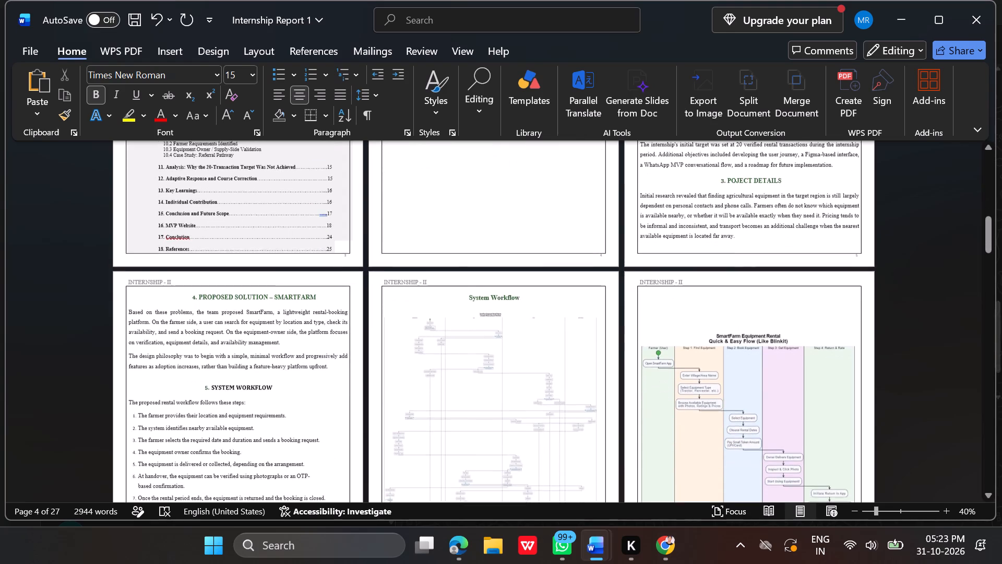
scroll(279, 390, down, 4)
scroll(279, 390, up, 3)
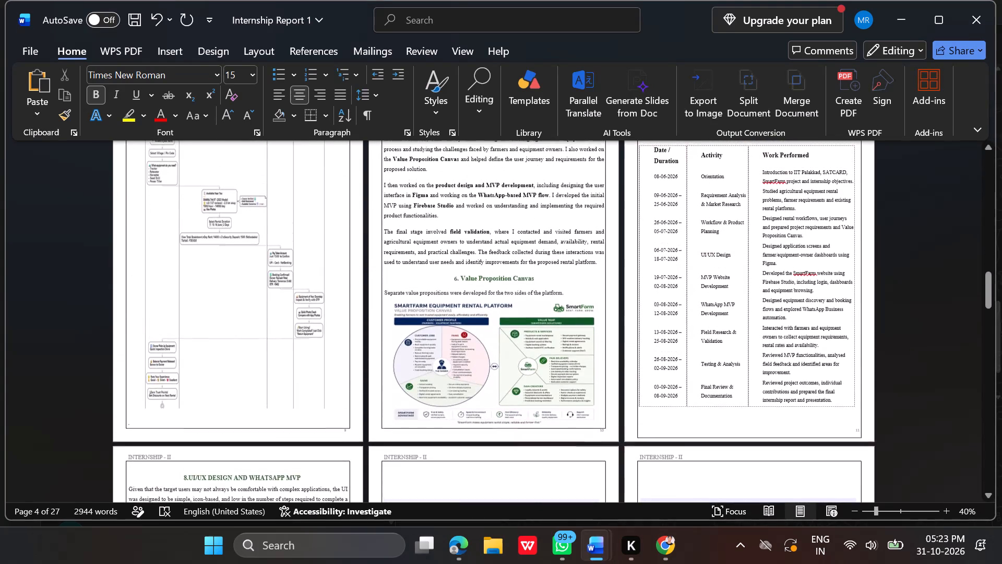
scroll(279, 390, up, 2)
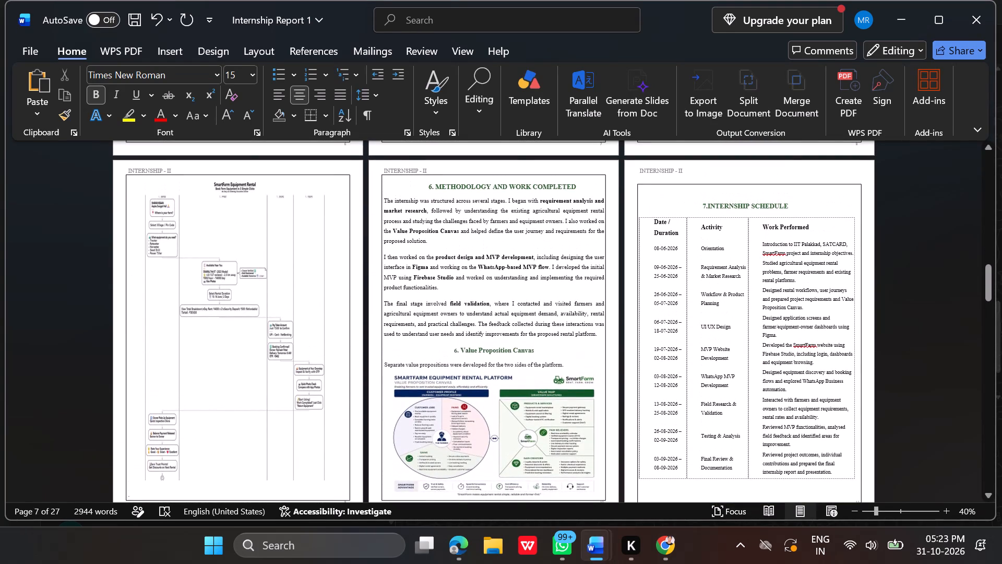
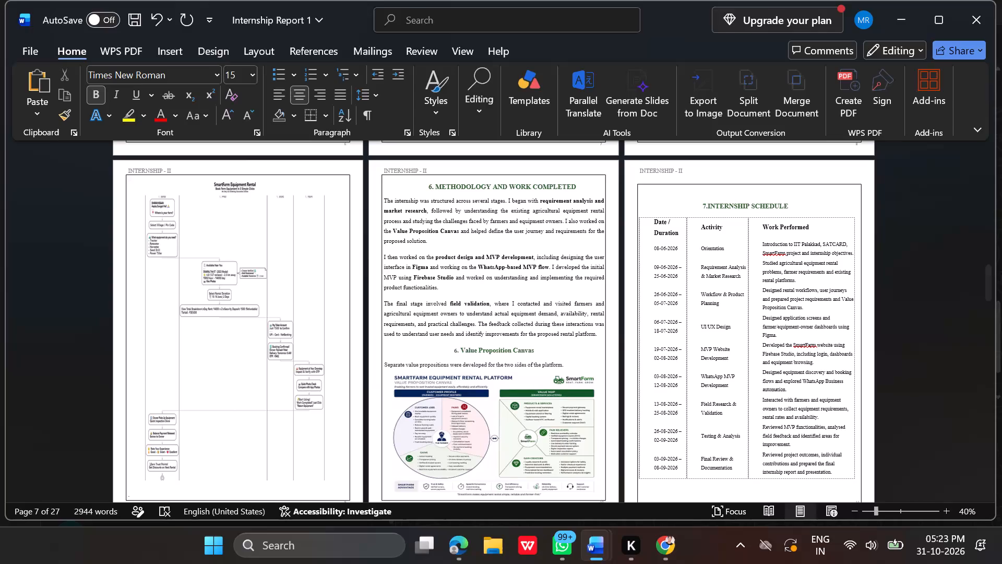
Renumber the Value Proposition Canvas heading as "7." to match the table of contents, remove its leftover indent, and select the heading.
scroll(279, 390, up, 3)
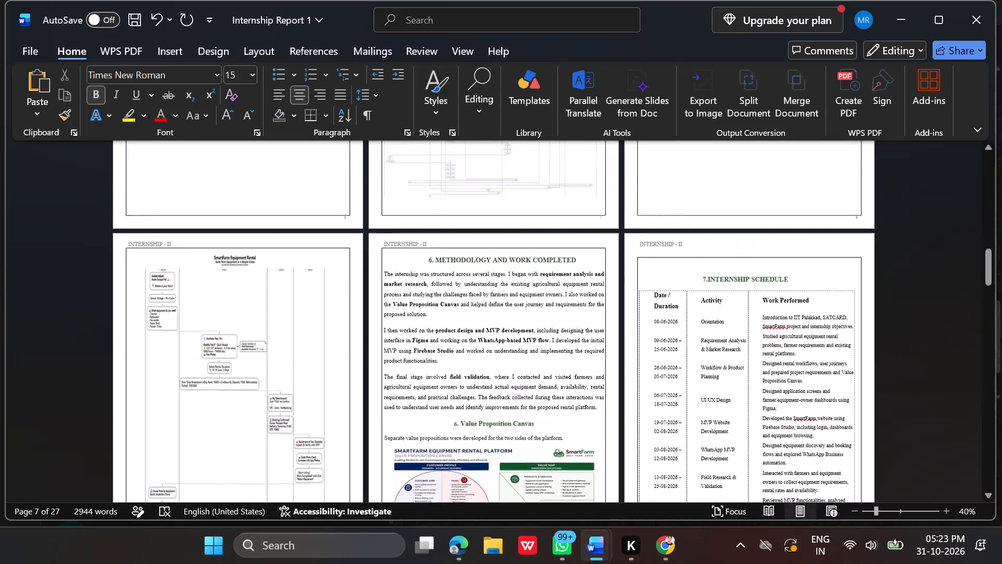
scroll(279, 390, up, 4)
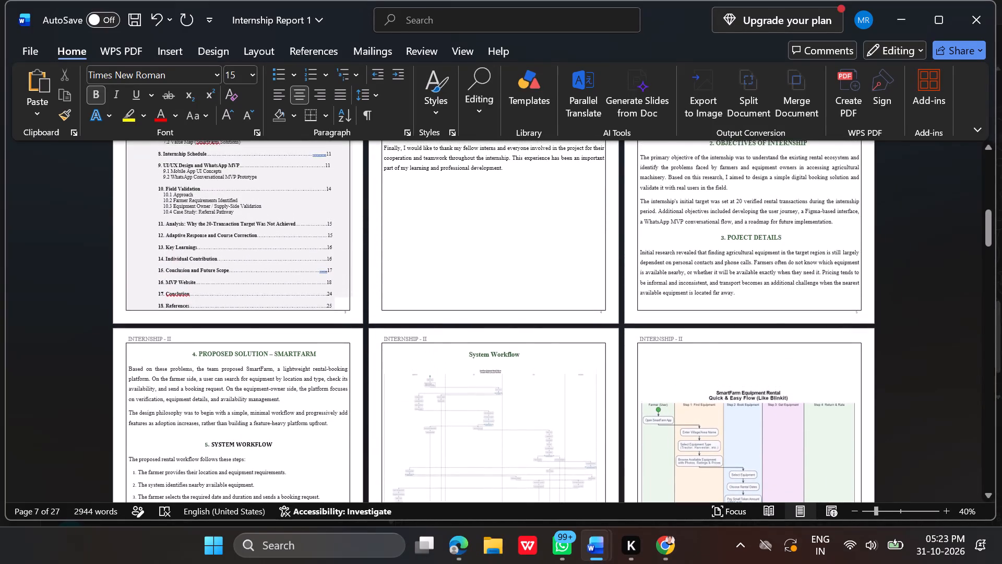
scroll(279, 390, up, 1)
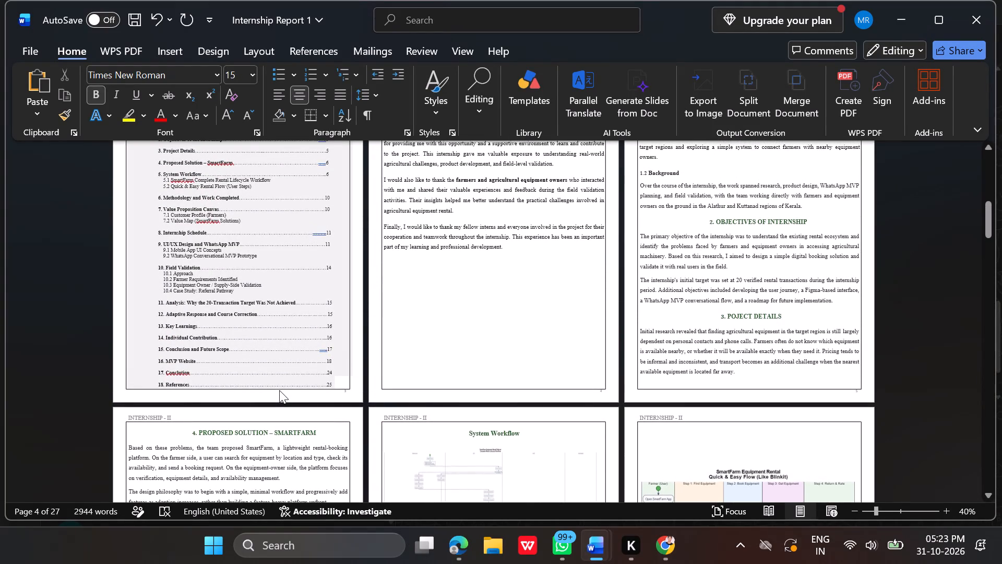
scroll(279, 390, down, 3)
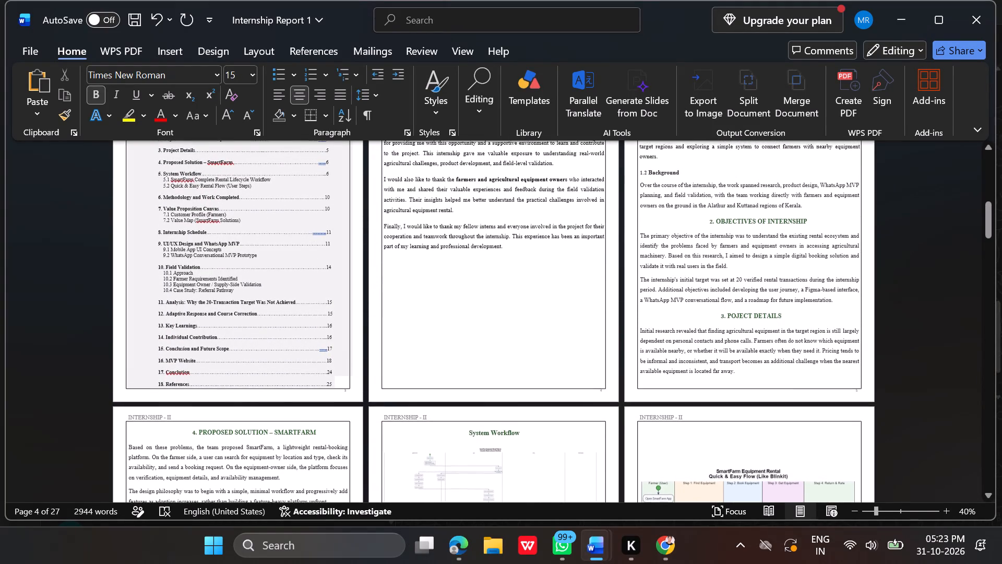
scroll(271, 360, down, 5)
scroll(271, 360, up, 1)
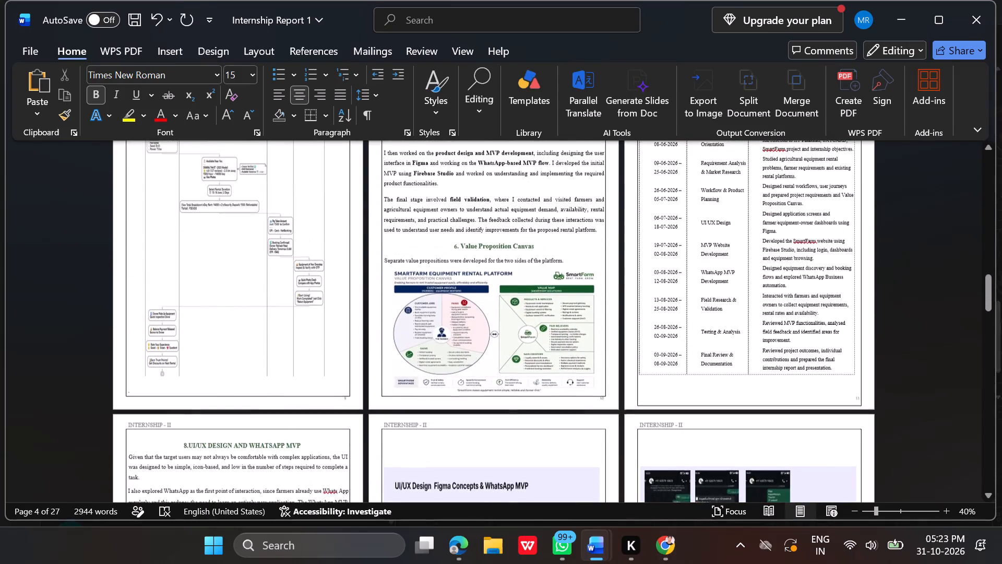
click(457, 254)
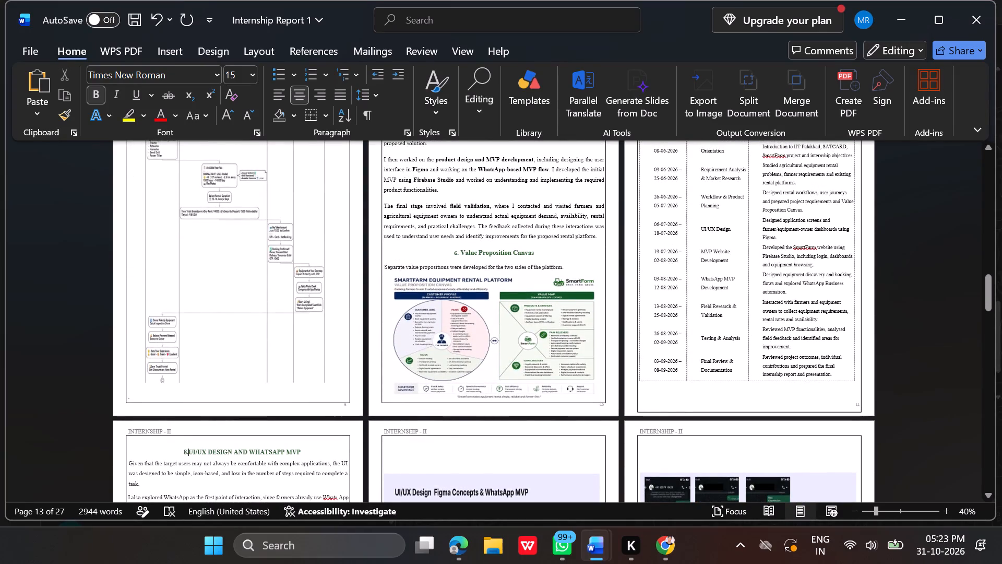
key(BackSpace)
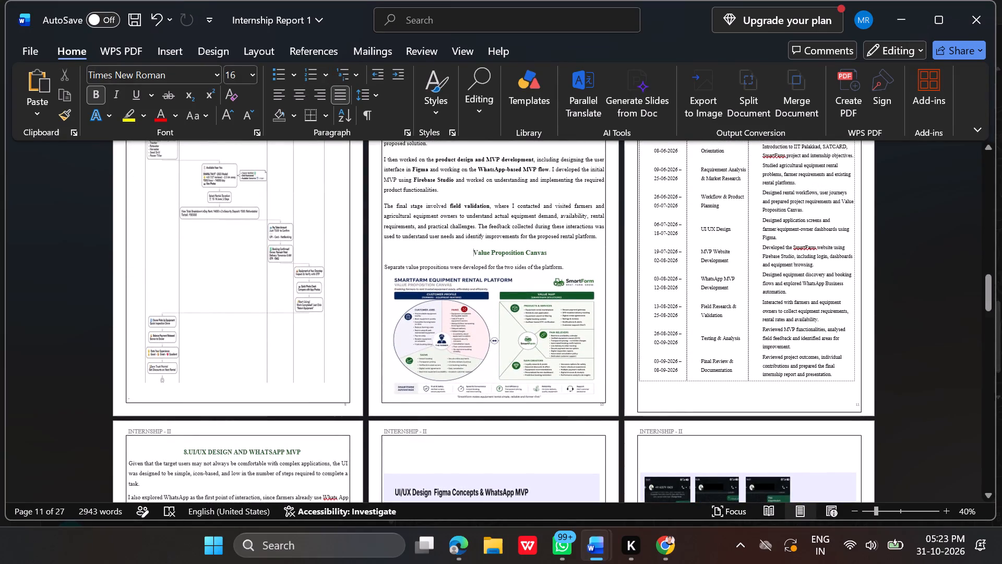
key(7)
key(period)
key(Left)
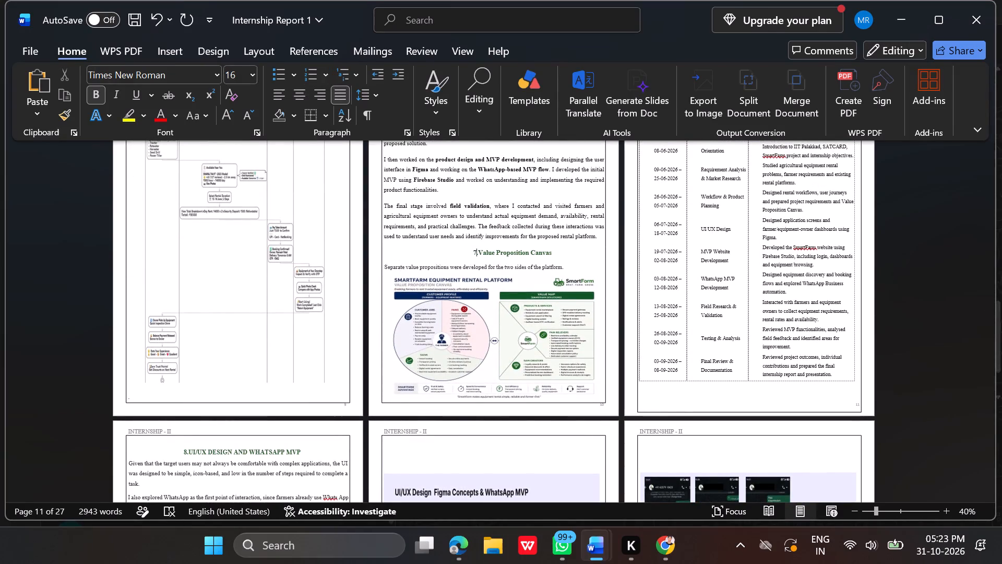
key(Left)
key(BackSpace)
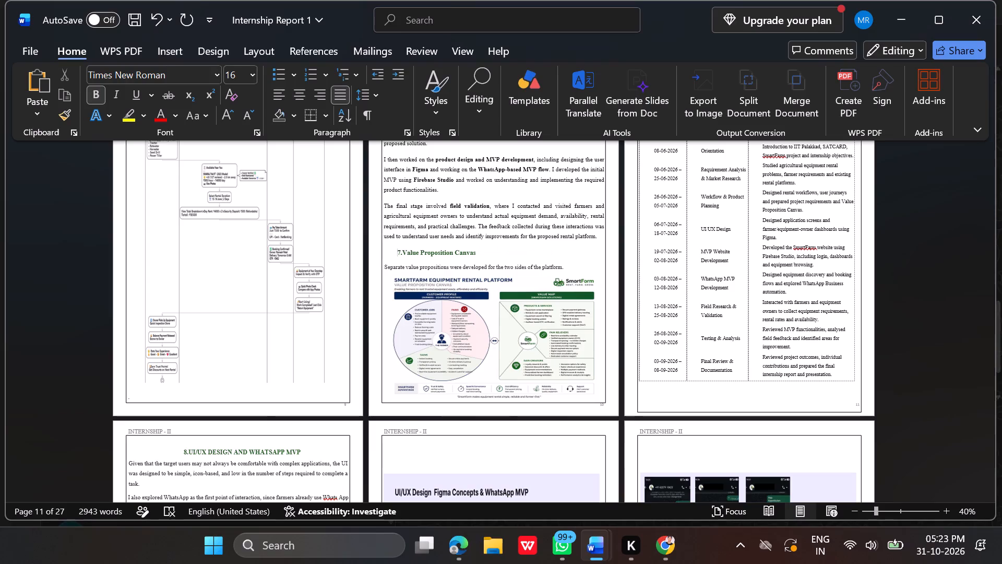
drag(489, 251, 405, 252)
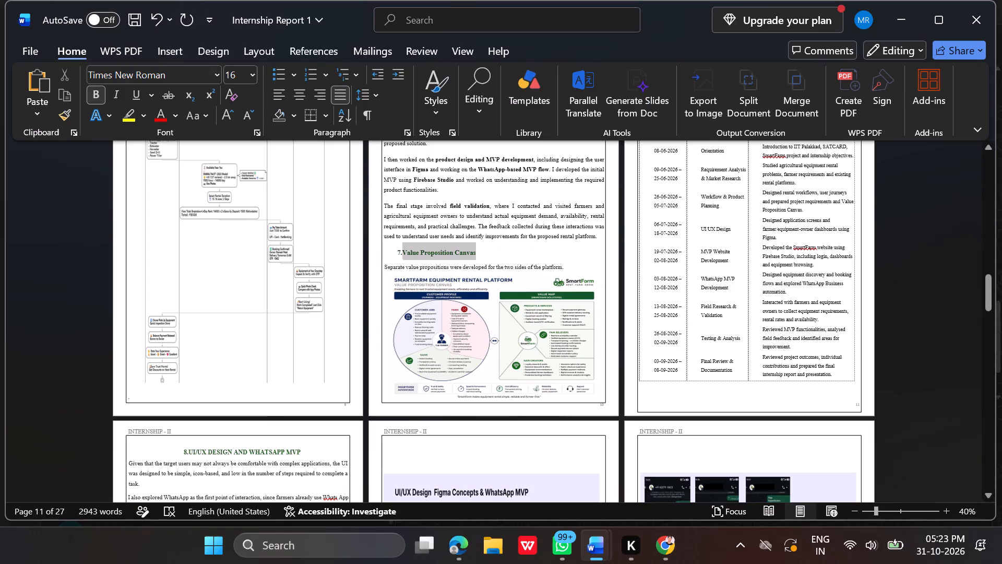
Centre the whole "7.Value Proposition Canvas" heading, including its number.
drag(405, 252, 395, 251)
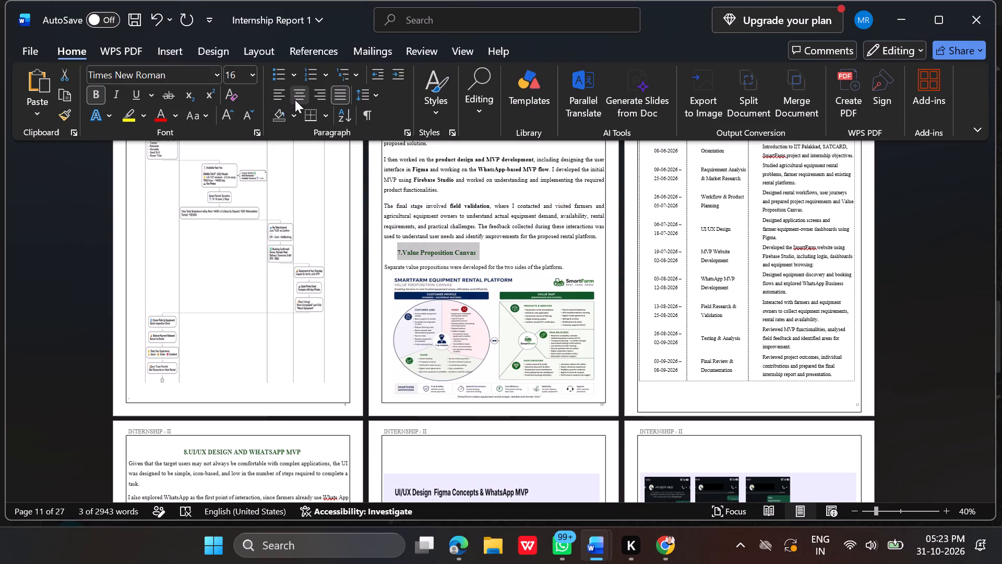
click(295, 100)
Renumber the Internship Schedule heading as 8 to match the table of contents.
scroll(455, 265, up, 2)
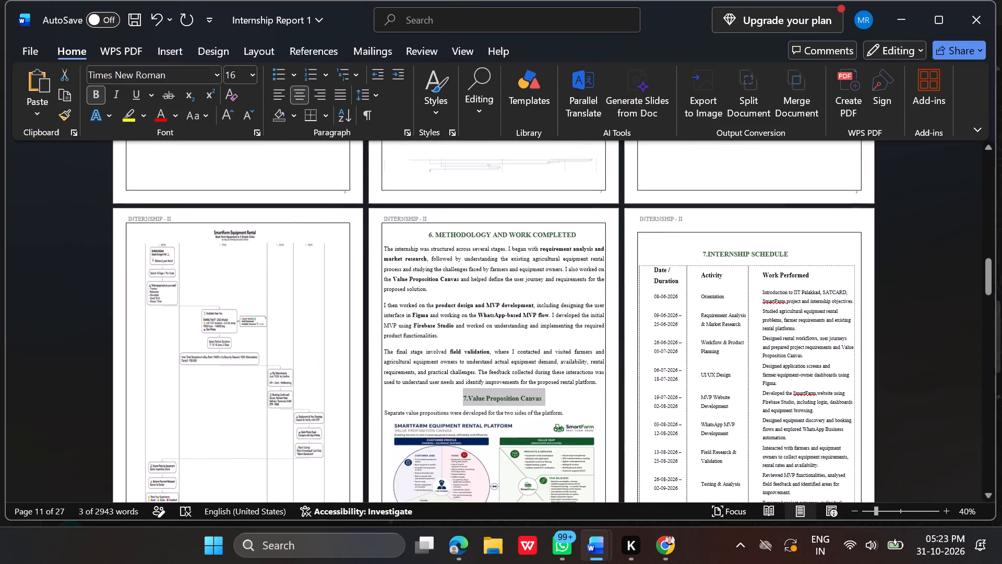
scroll(496, 302, up, 5)
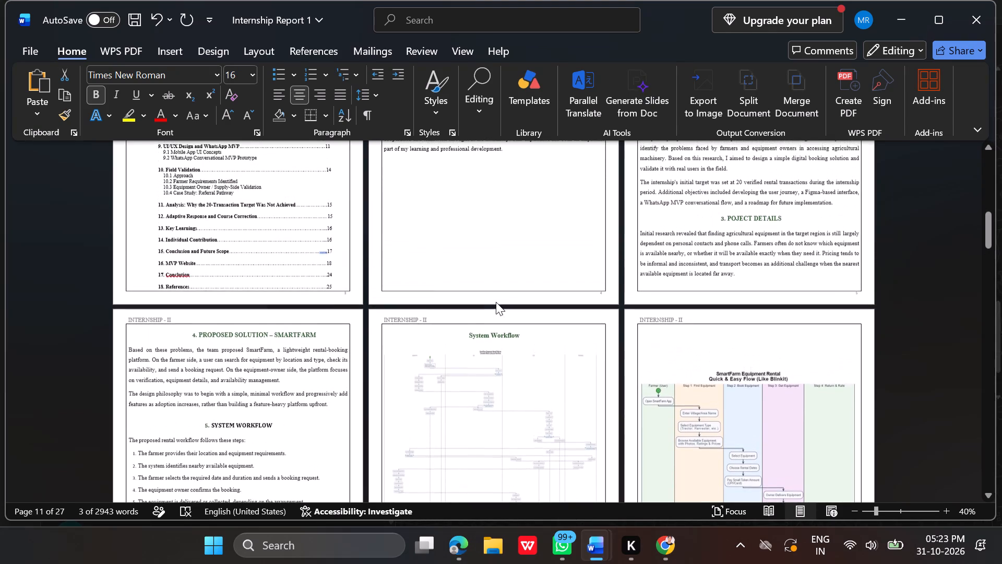
scroll(284, 244, up, 1)
scroll(466, 334, down, 3)
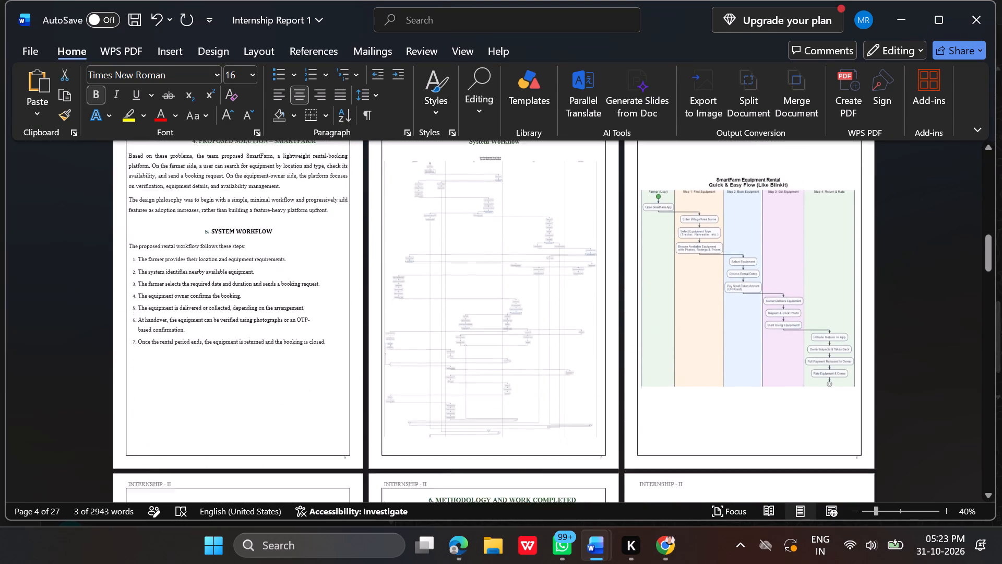
scroll(466, 334, down, 2)
click(708, 289)
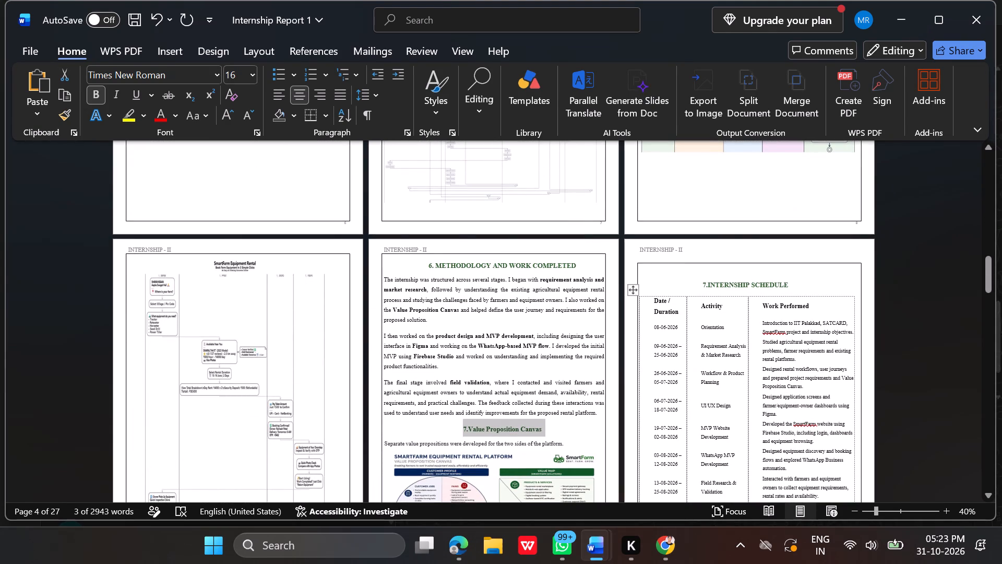
click(708, 283)
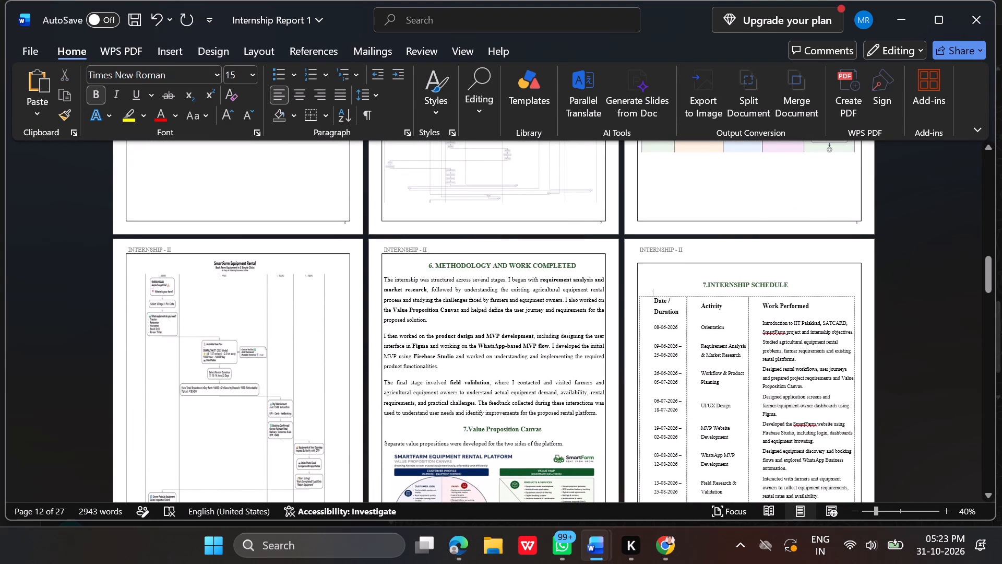
key(Left)
key(BackSpace)
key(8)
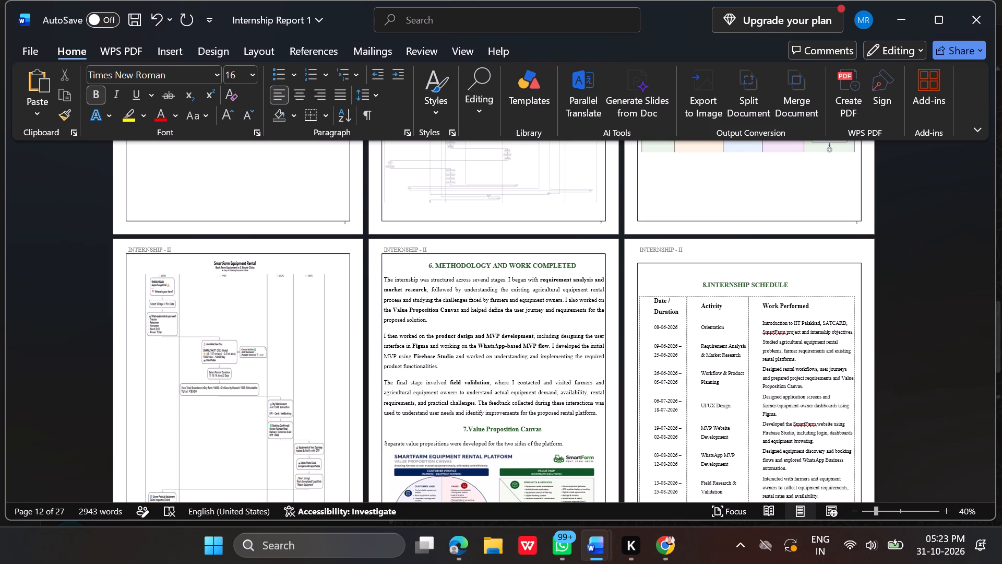
click(667, 272)
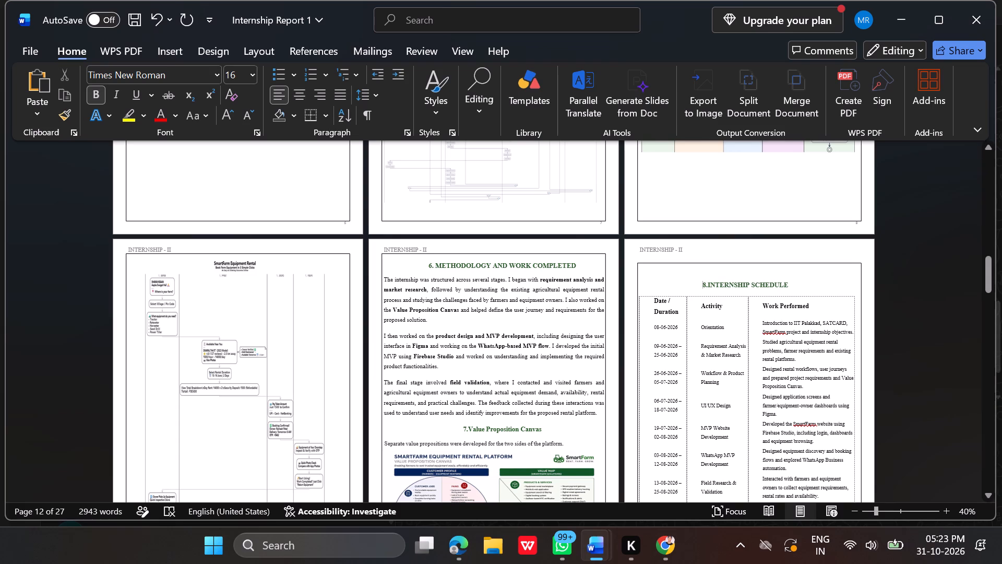
Renumber the UI/UX Design and WhatsApp MVP heading as 9.
scroll(667, 272, down, 4)
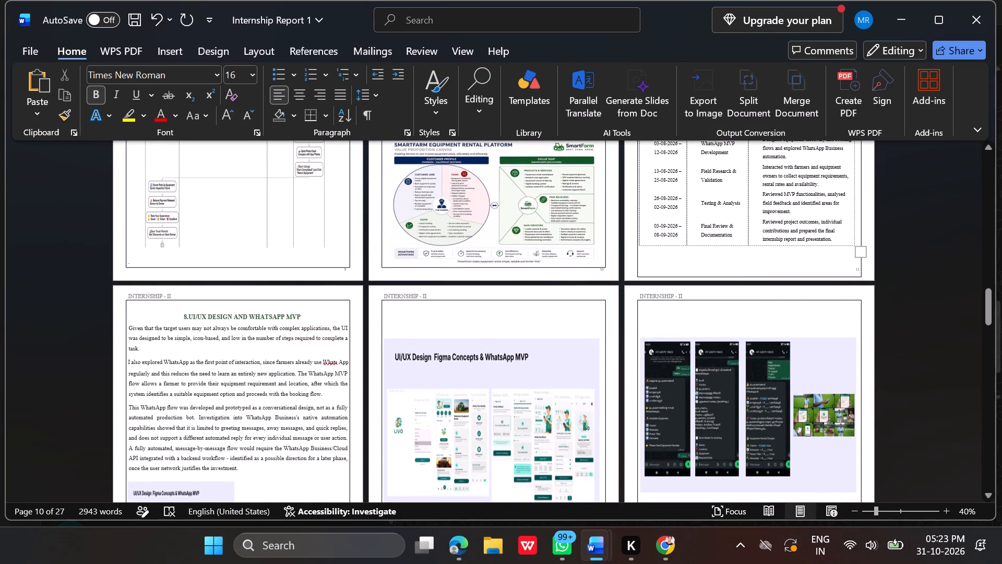
click(187, 319)
key(BackSpace)
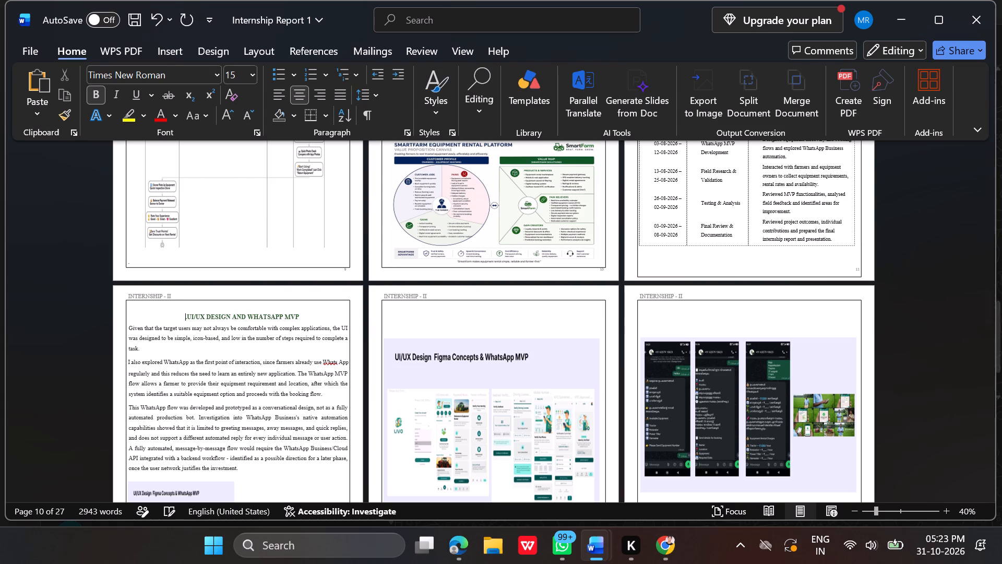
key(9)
Compare the numbering of the remaining headings, from Field Validation through MVP Website, with the table of contents.
scroll(386, 359, down, 3)
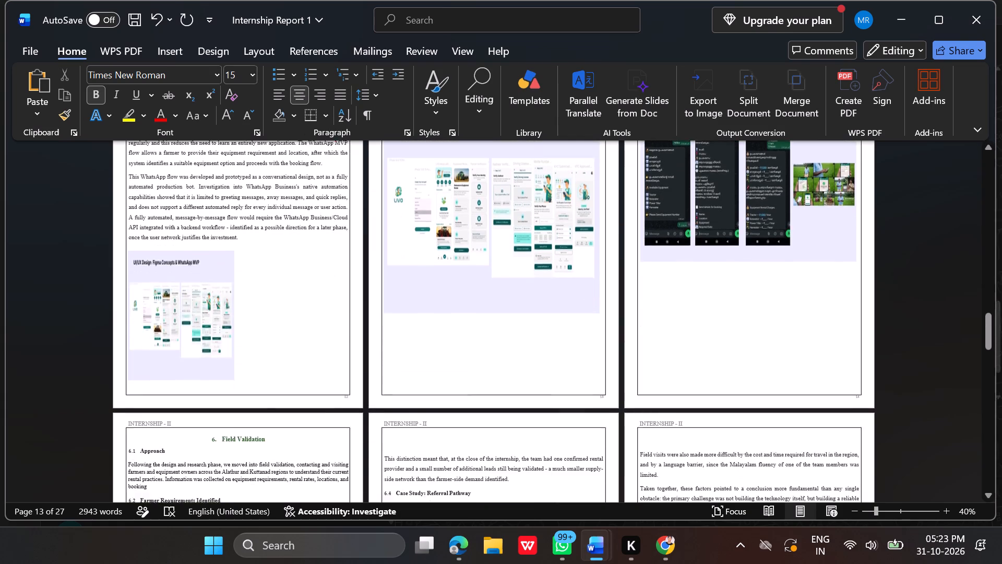
scroll(386, 359, down, 1)
scroll(386, 359, up, 4)
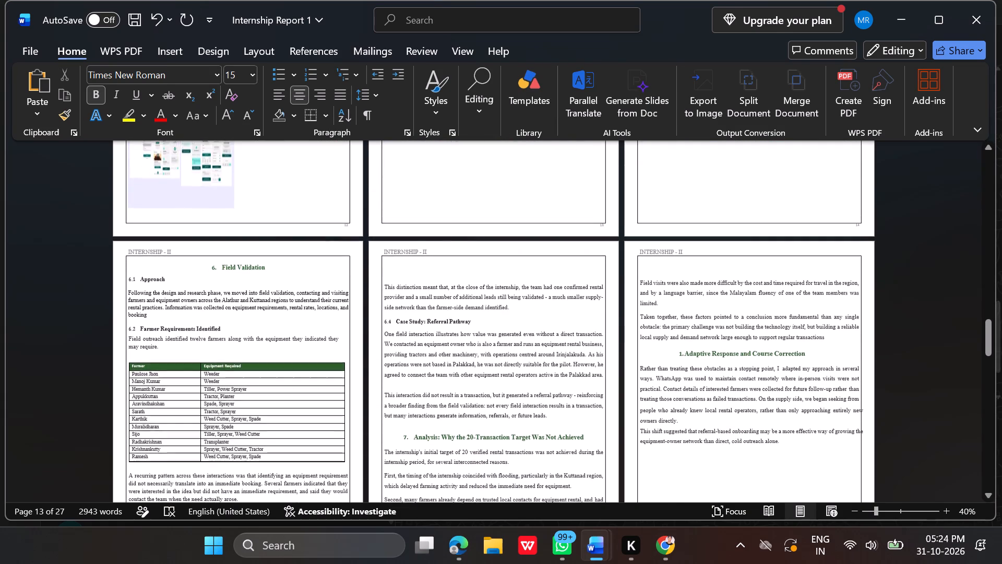
scroll(386, 359, up, 6)
scroll(386, 359, down, 3)
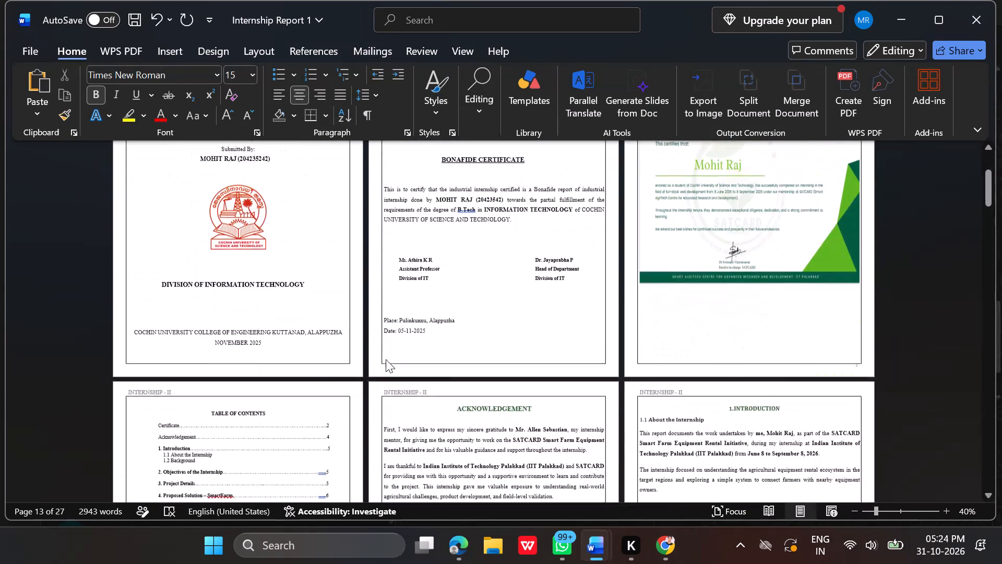
scroll(386, 359, down, 2)
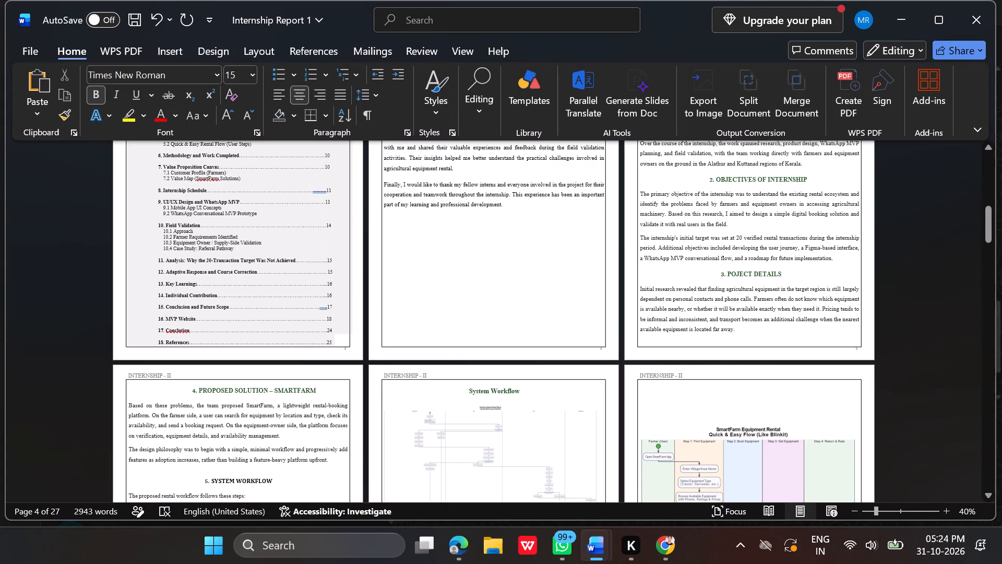
scroll(258, 278, down, 2)
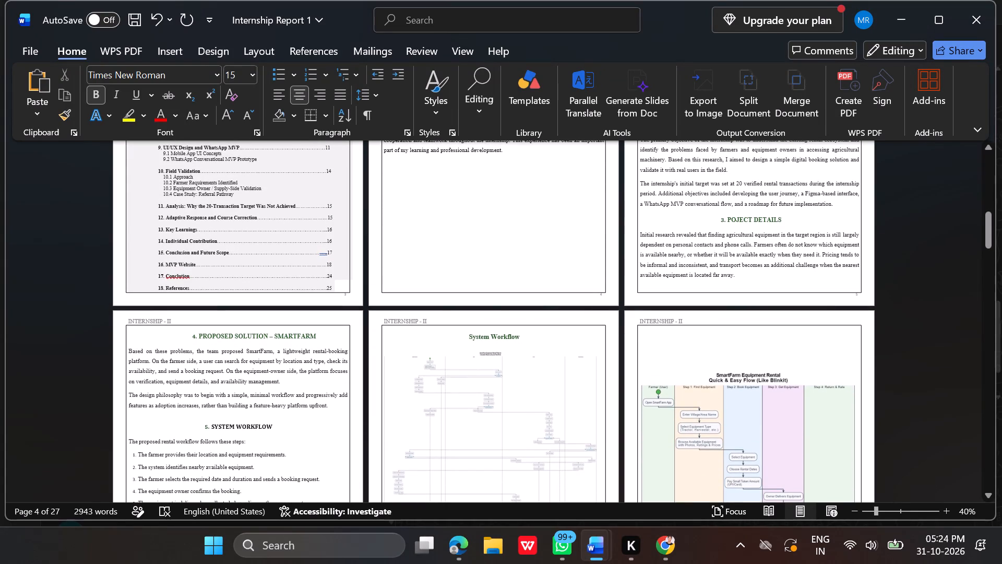
scroll(258, 278, down, 3)
scroll(258, 278, down, 20)
scroll(258, 278, down, 3)
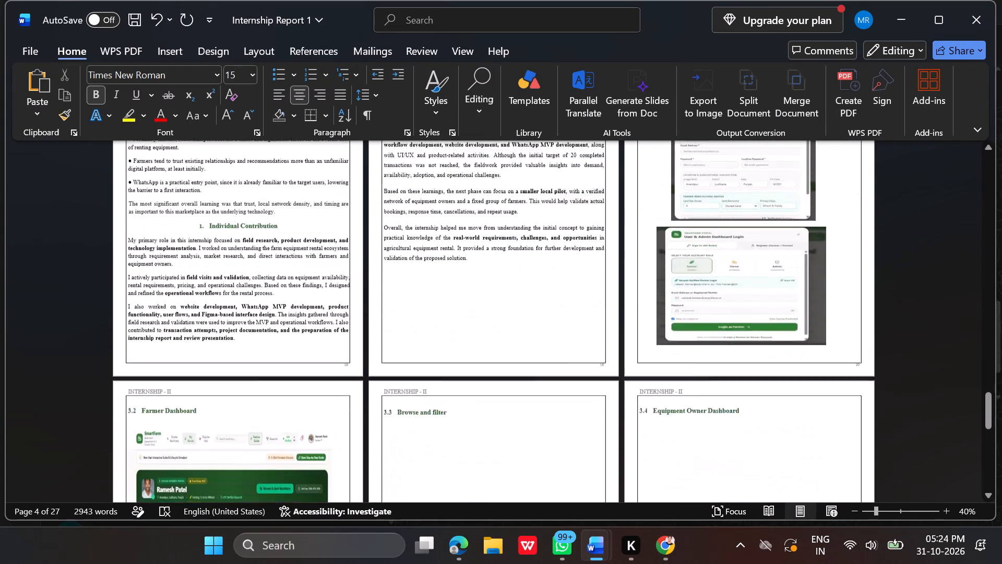
scroll(258, 278, up, 5)
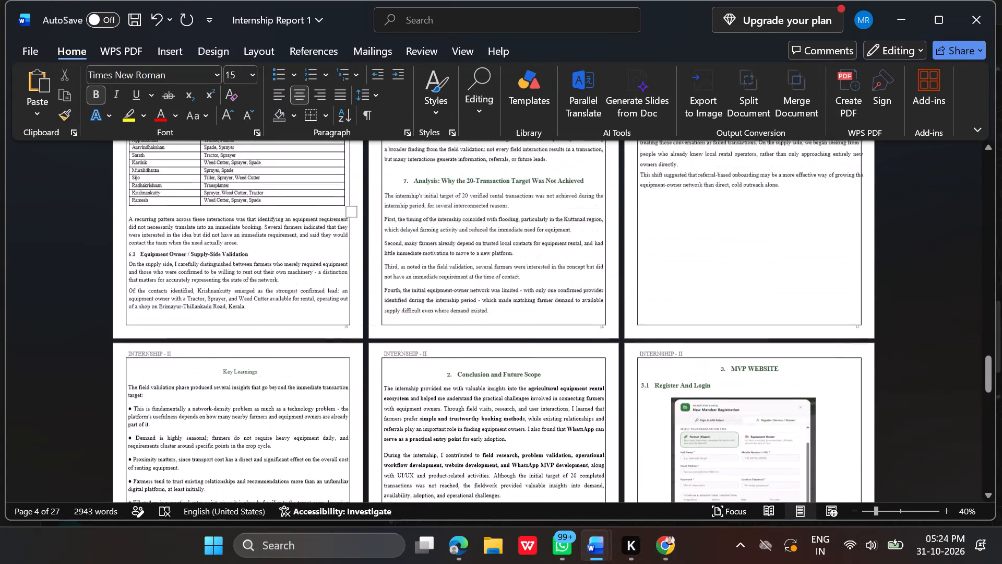
scroll(258, 278, up, 2)
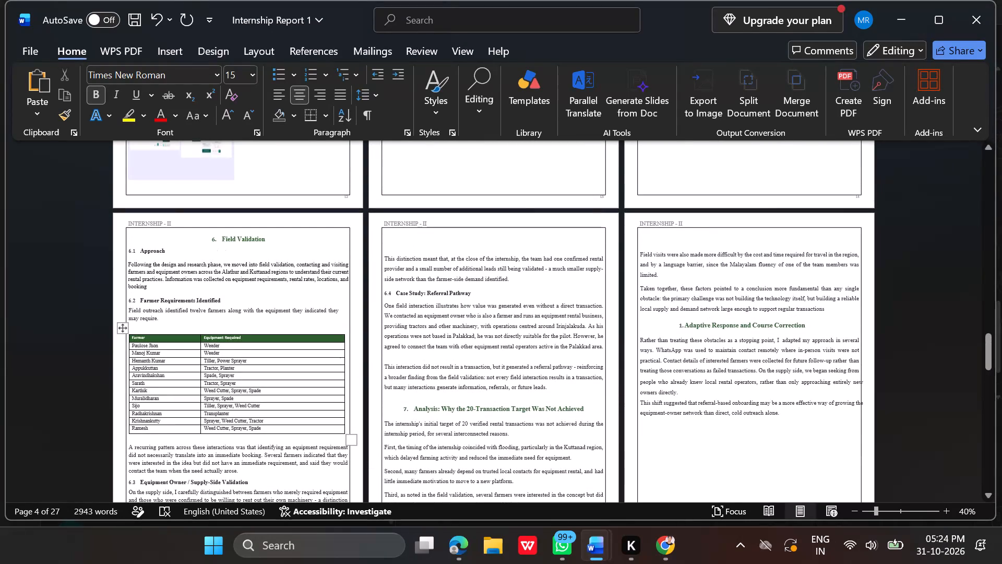
Replace the automatic number of the Field Validation heading on page 16 with a manual "10.".
click(215, 241)
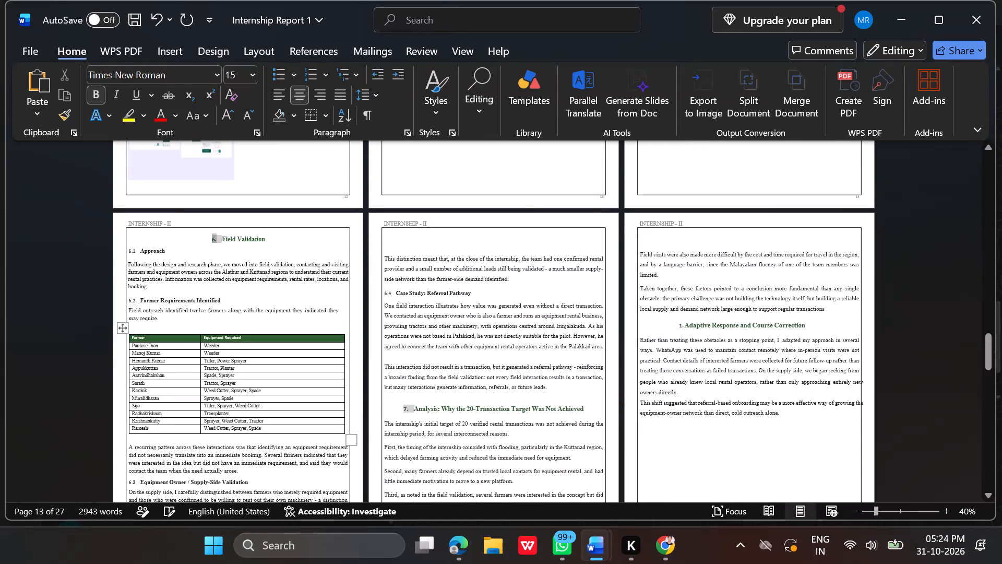
key(Left)
key(Right)
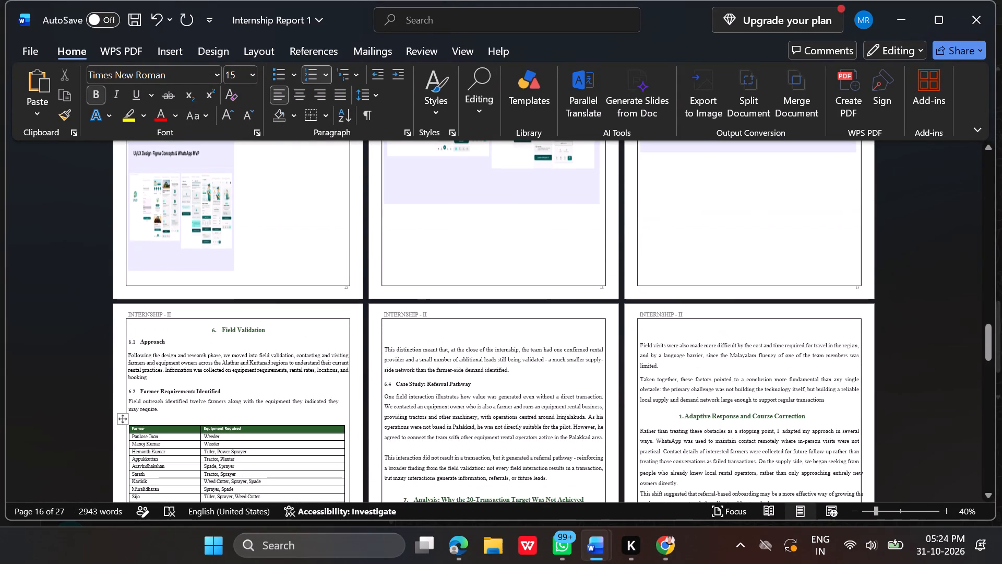
click(223, 327)
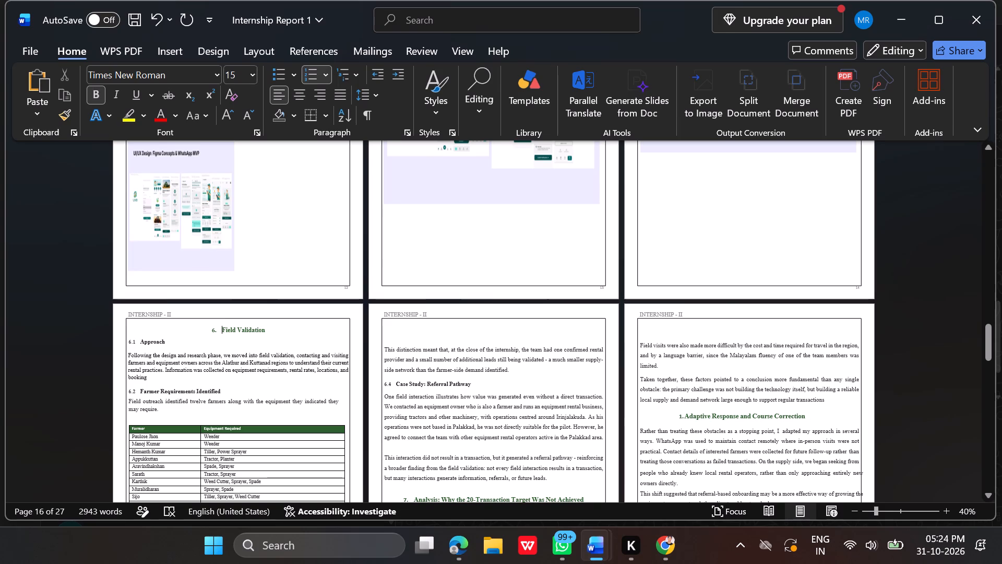
key(BackSpace)
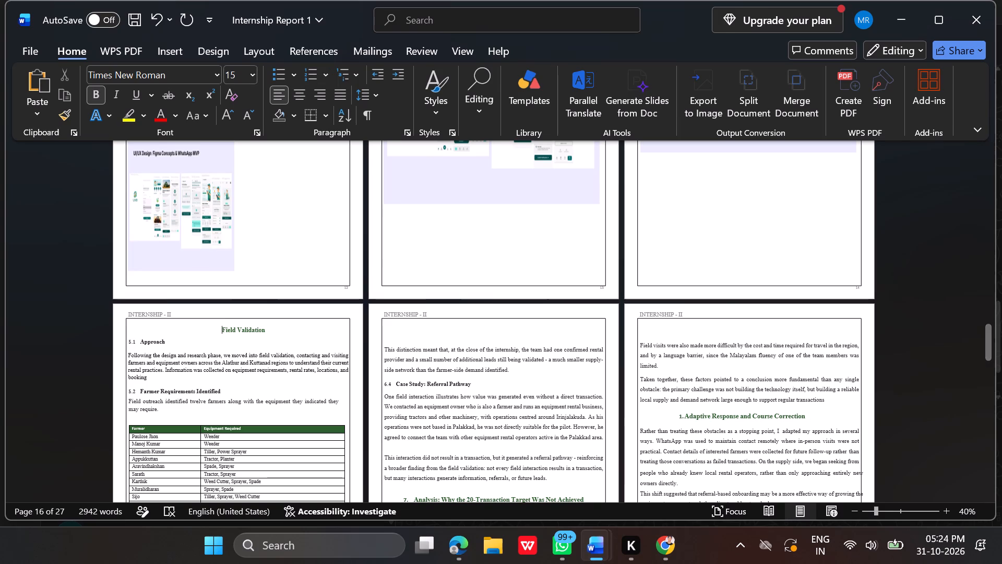
key(1)
key(0)
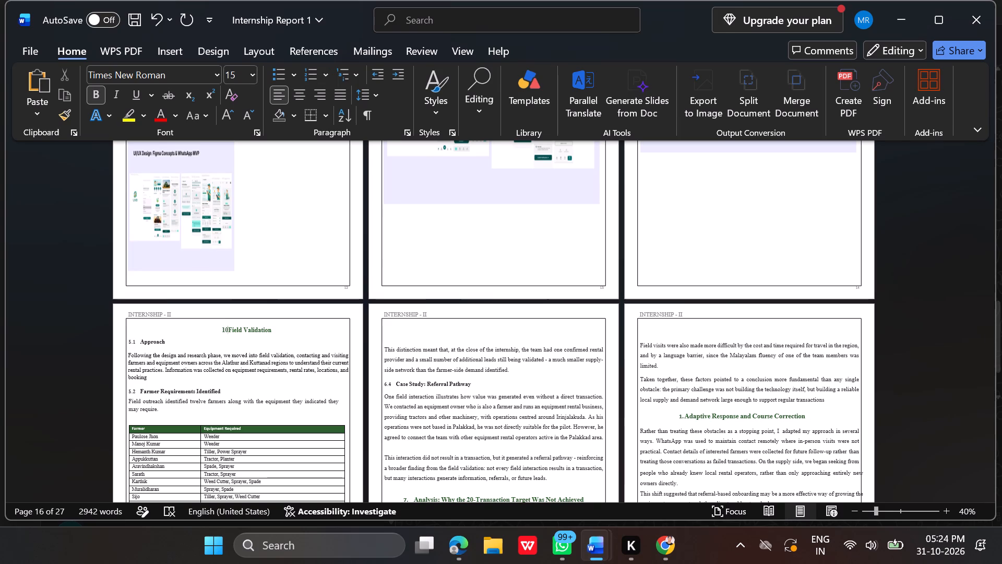
key(period)
Retype the Field Validation heading text in capitals so it reads "10.FIELD VALIDATION".
click(281, 331)
key(BackSpace)
key(BackSpace)
key(BackSpace)
key(BackSpace)
key(BackSpace)
key(BackSpace)
key(BackSpace)
key(BackSpace)
key(BackSpace)
key(BackSpace)
key(BackSpace)
key(BackSpace)
key(BackSpace)
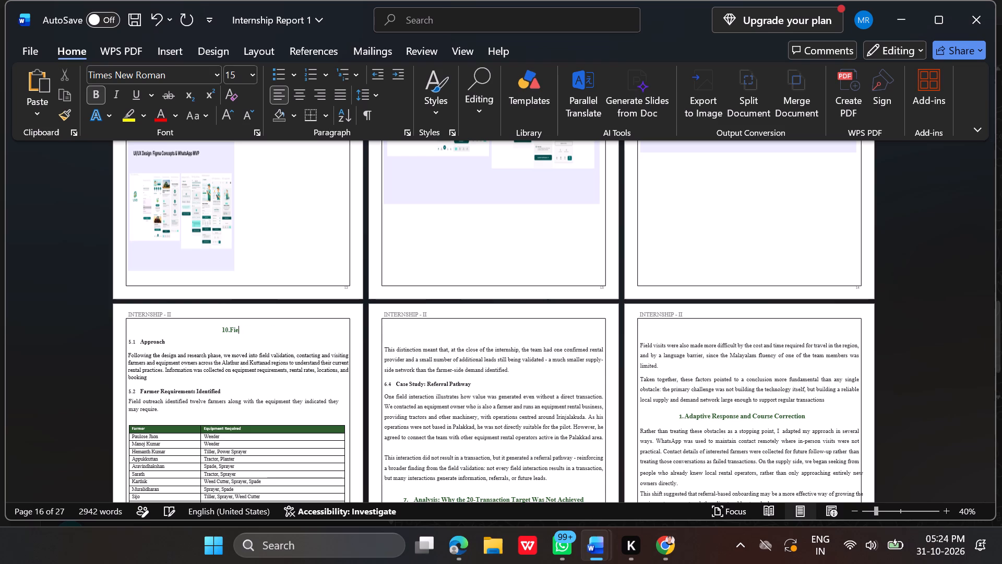
key(BackSpace)
key(BackSpace)
text(IELD VALIDATION)
Remove the leftover indent before the "10.FIELD VALIDATION" heading and centre the heading.
click(216, 331)
key(BackSpace)
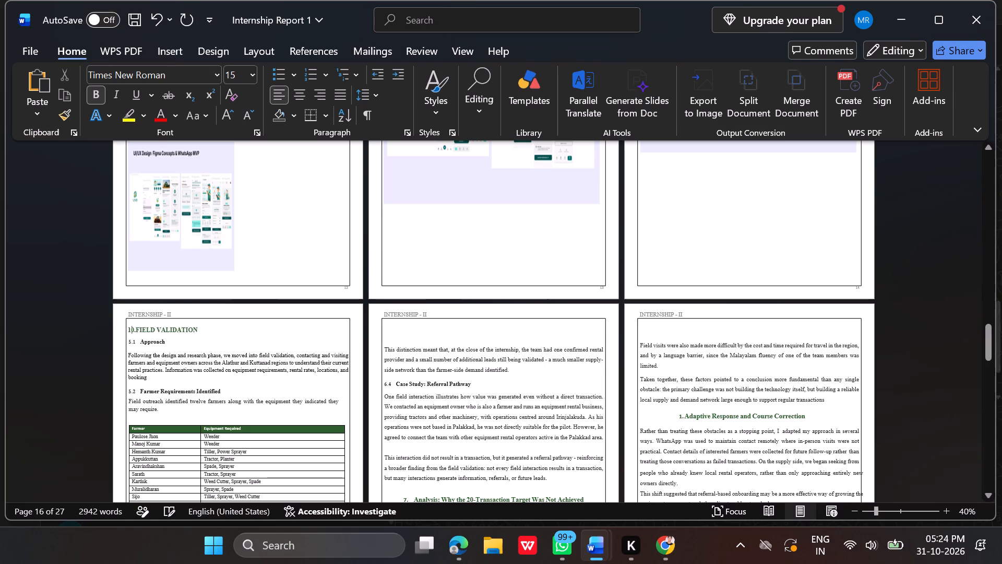
drag(216, 331, 129, 333)
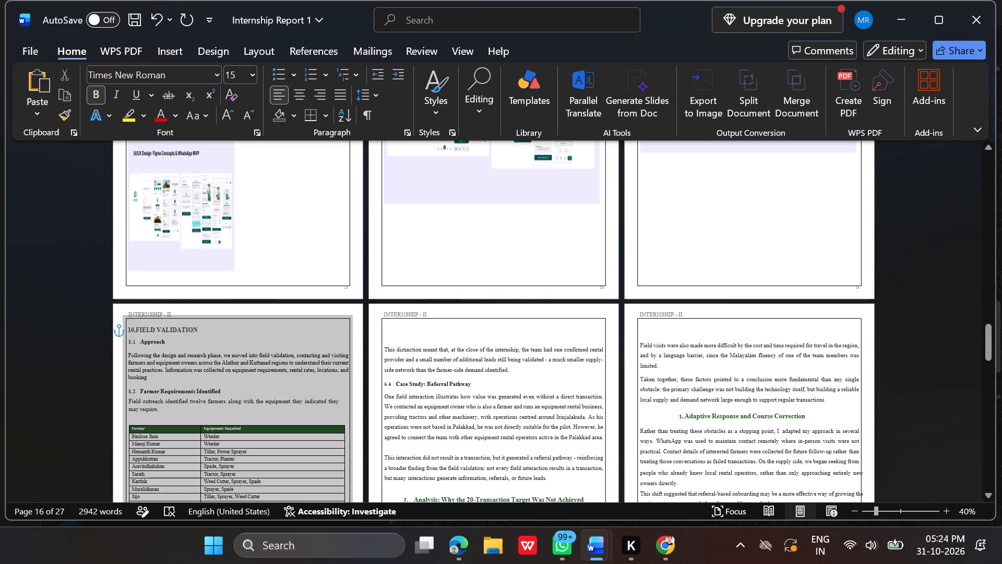
drag(129, 333, 132, 331)
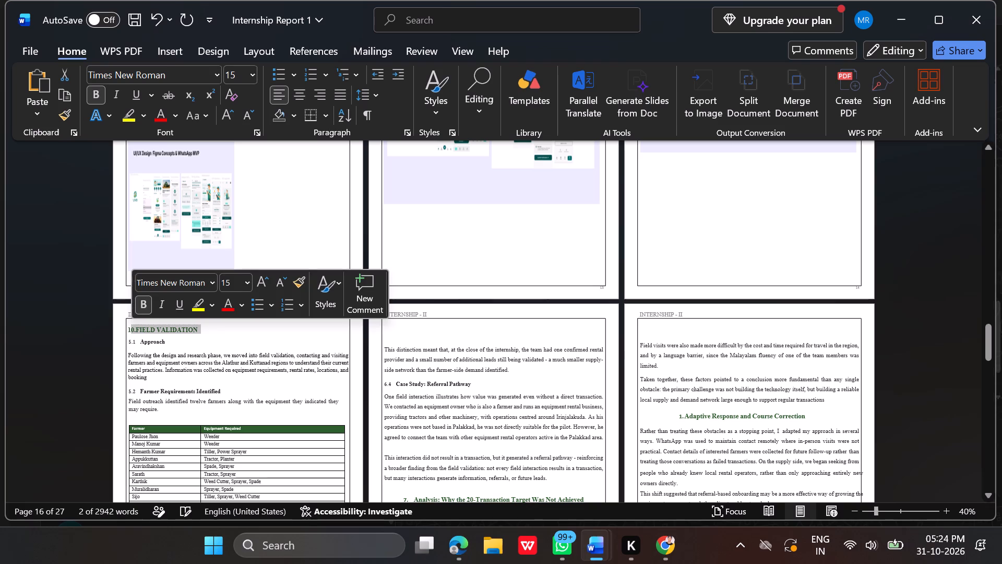
click(299, 99)
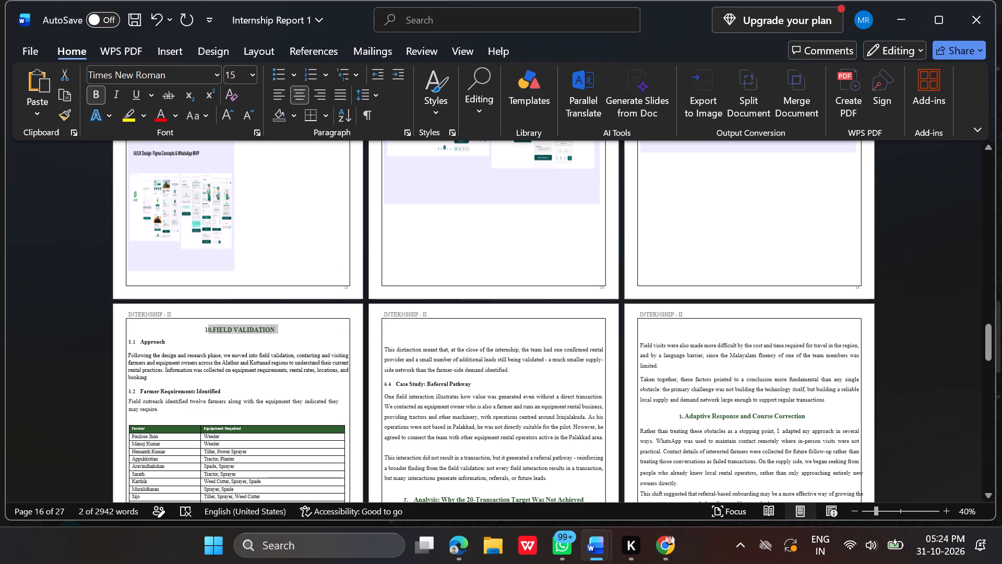
Check the table of contents' section and subsection numbering against the headings from Methodology through Field Validation and the following pages.
scroll(340, 352, up, 5)
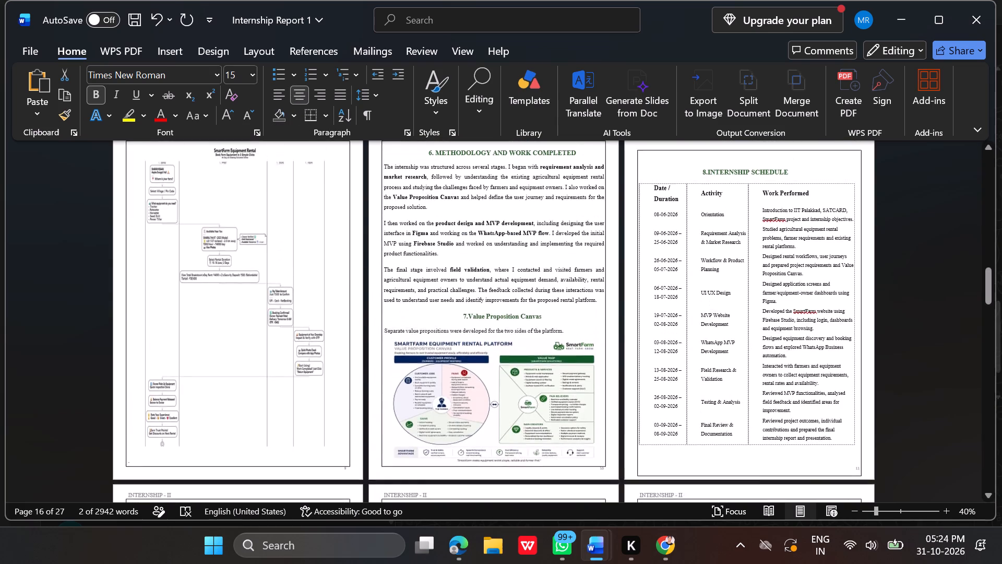
scroll(340, 352, up, 4)
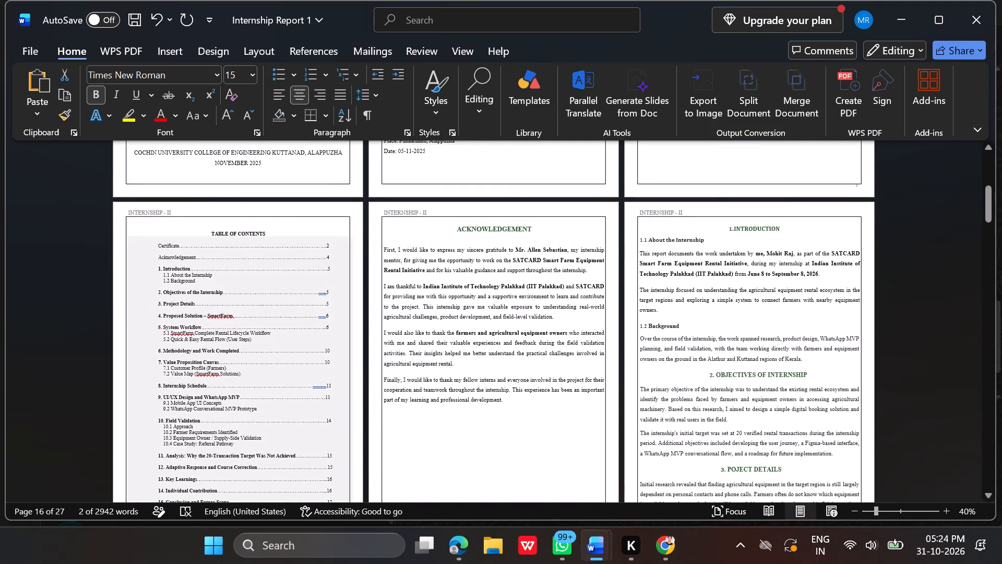
scroll(340, 352, down, 4)
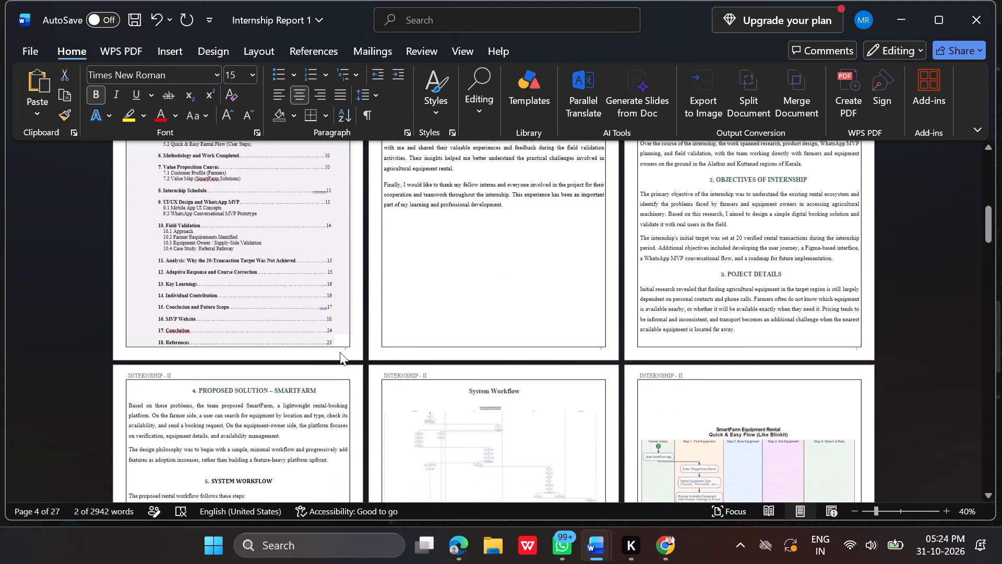
scroll(340, 352, down, 4)
scroll(340, 352, down, 18)
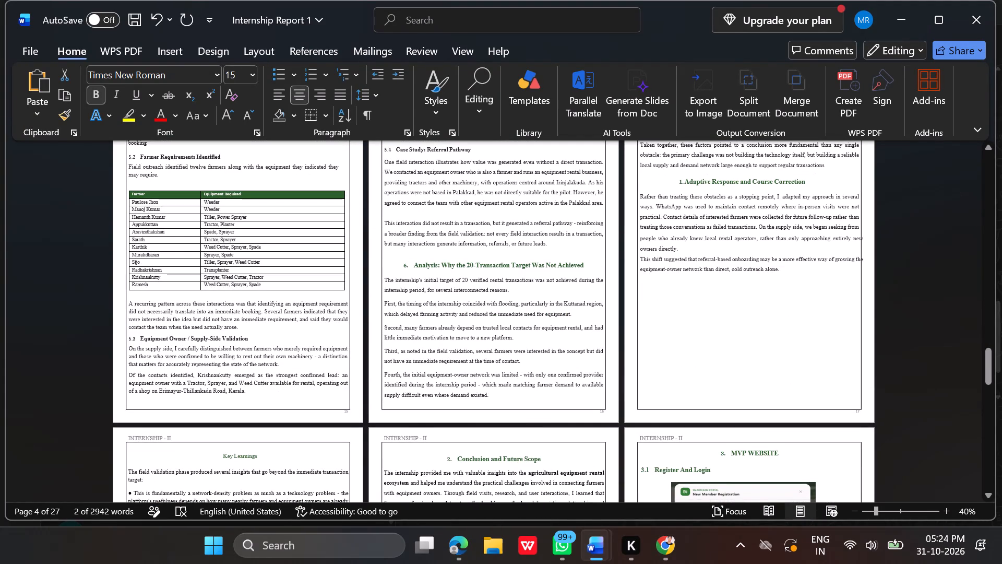
scroll(340, 352, down, 1)
scroll(340, 352, up, 2)
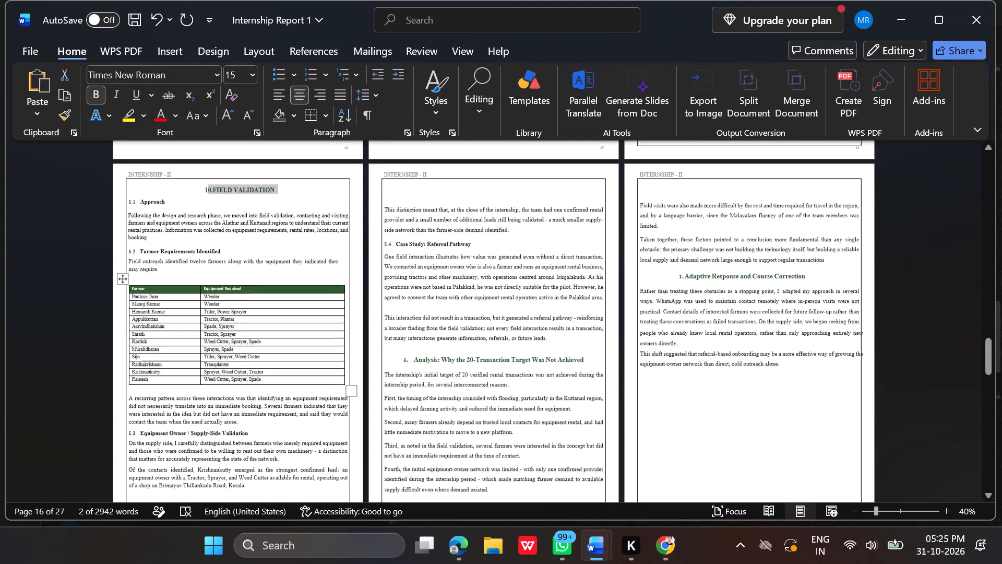
Place the cursor before "Approach" in the first subheading under Field Validation.
click(132, 205)
click(141, 204)
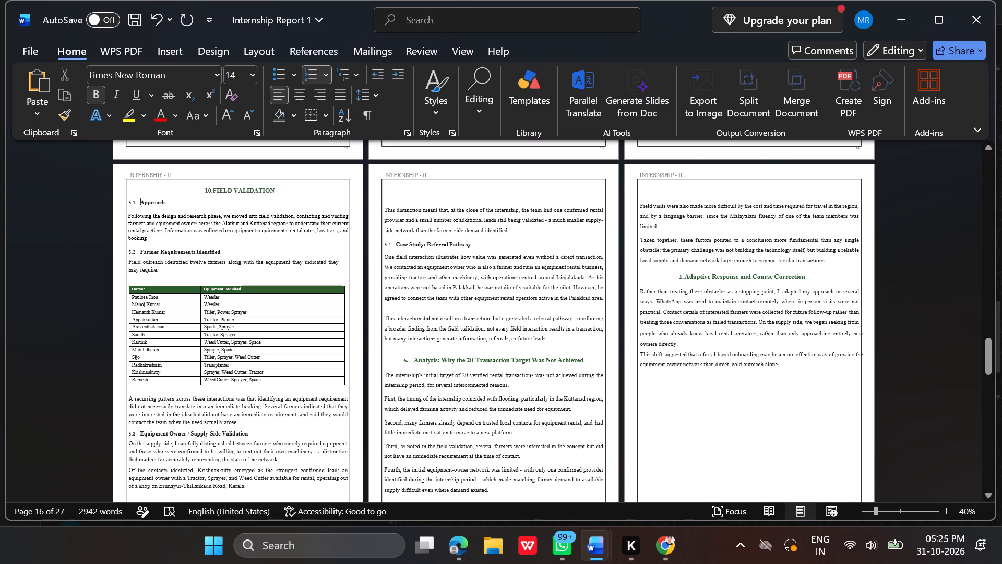
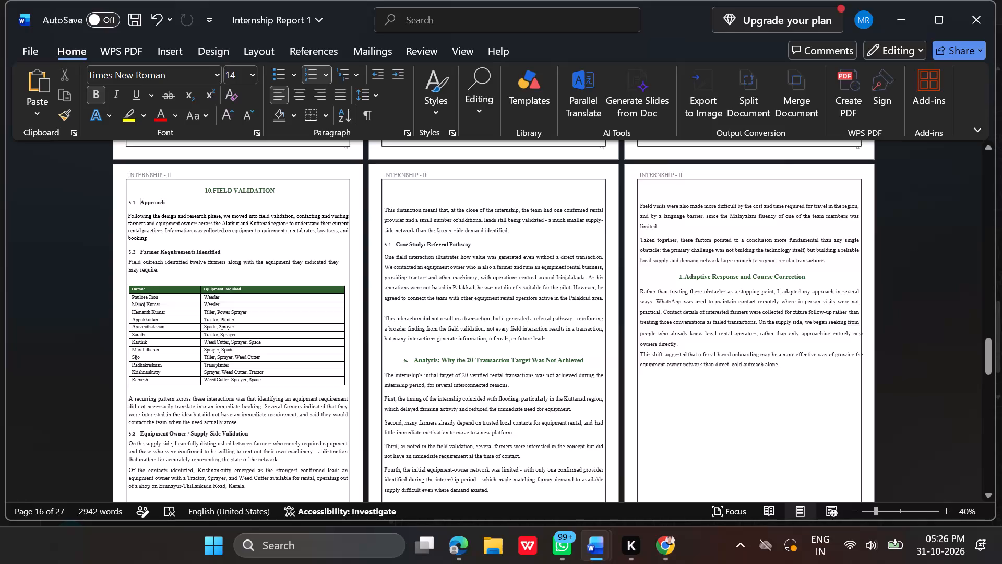
Replace the automatic number before the "Approach" subheading under Field Validation with the typed number "10.1".
key(BackSpace)
key(ctrl+z)
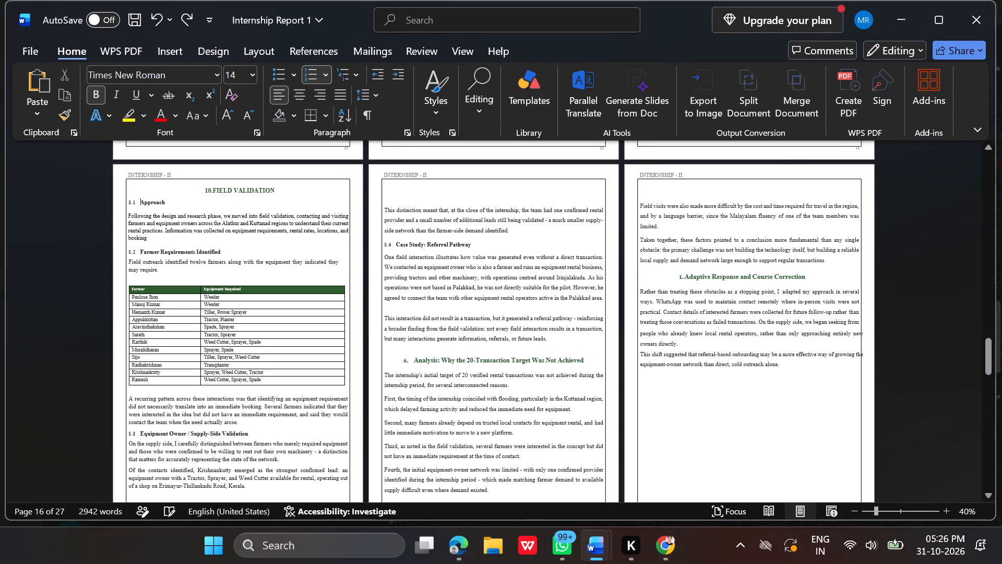
key(Left)
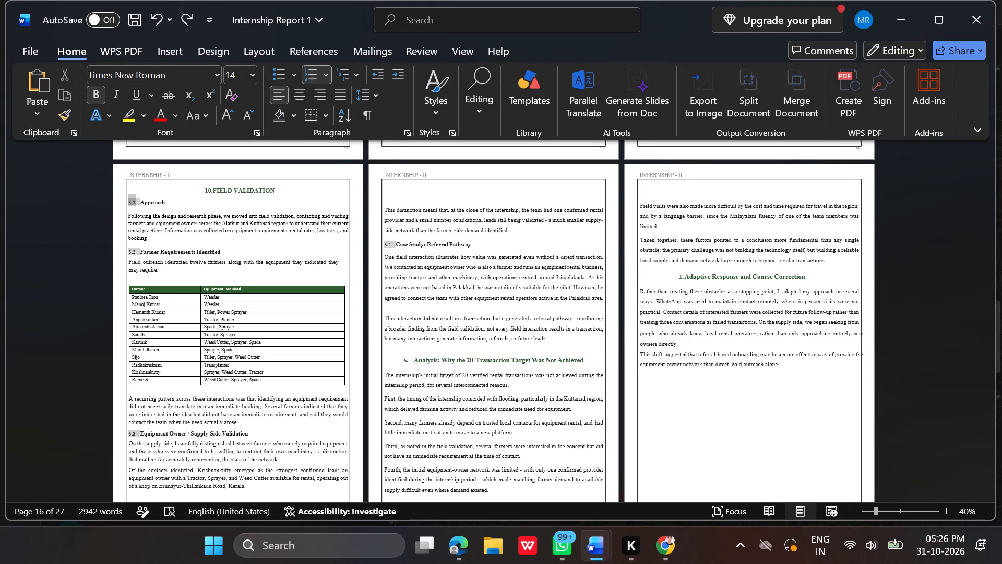
key(BackSpace)
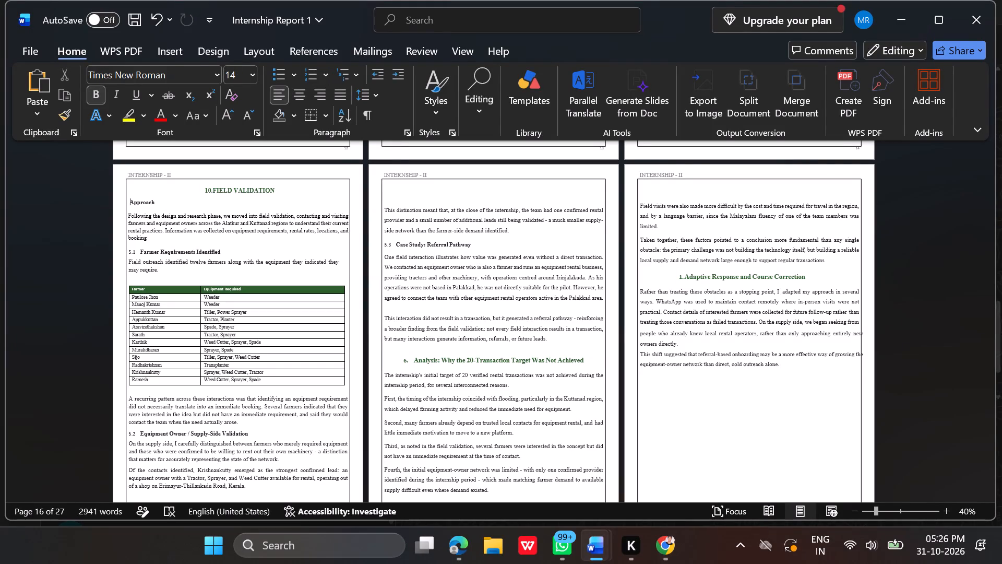
key(ctrl+z)
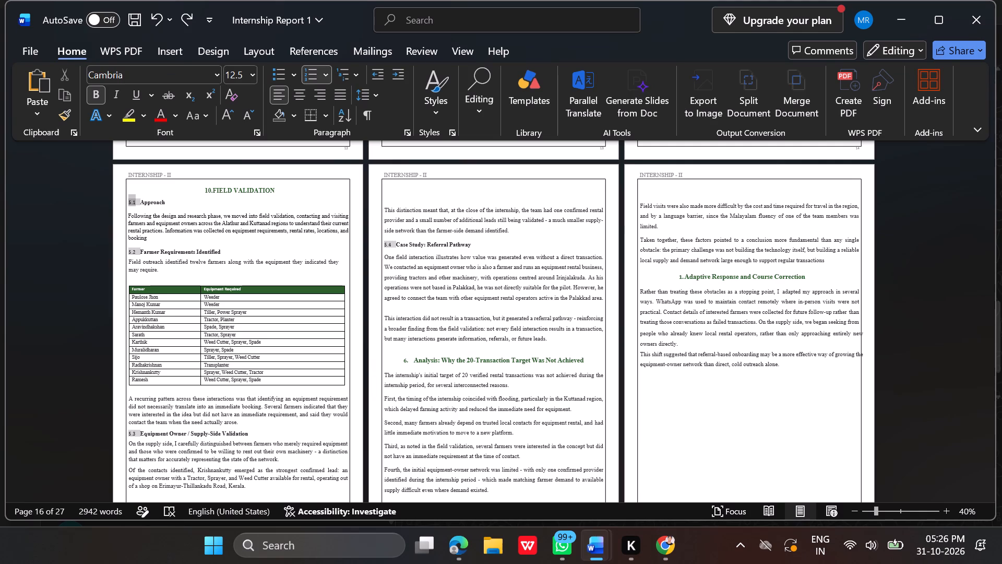
key(BackSpace)
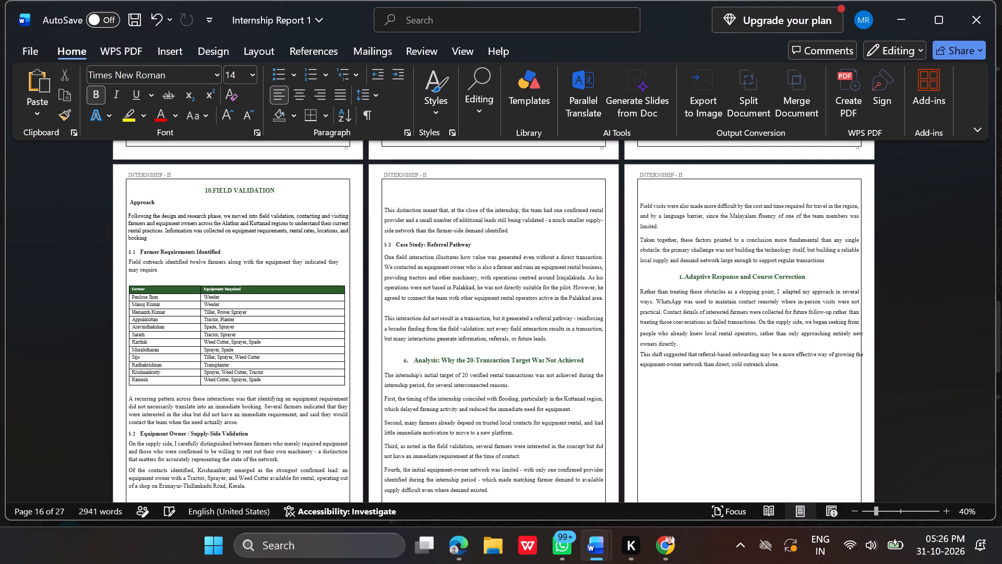
text(10.1)
Replace the automatic number before the "Farmer Requirements Identified" subheading with the typed number "10.2".
click(138, 250)
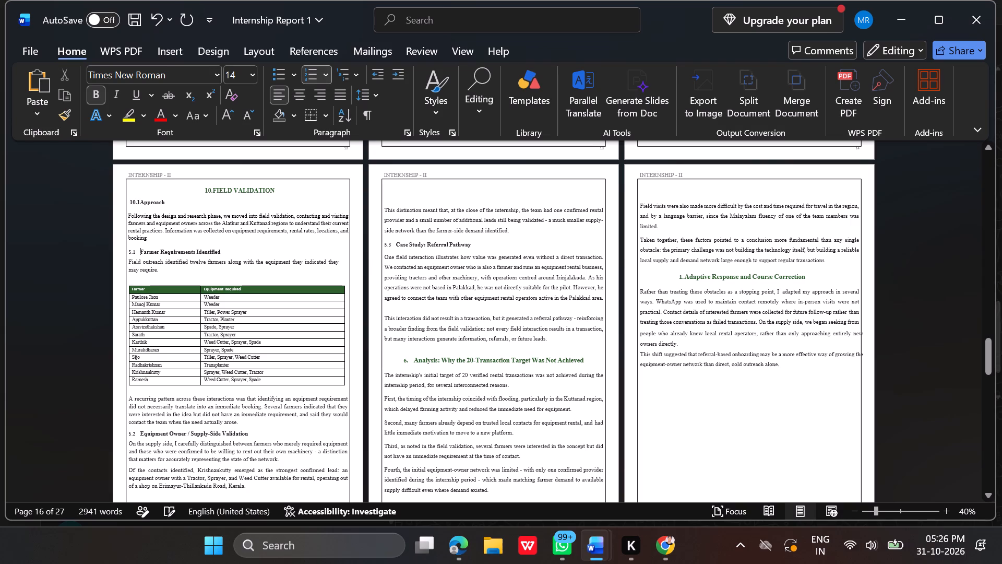
key(BackSpace)
key(1)
key(BackSpace)
key(BackSpace)
text(10.2)
Replace the automatic number before the "Equipment Owner / Supply-Side Validation" subheading with the typed number "10.3".
scroll(138, 250, down, 1)
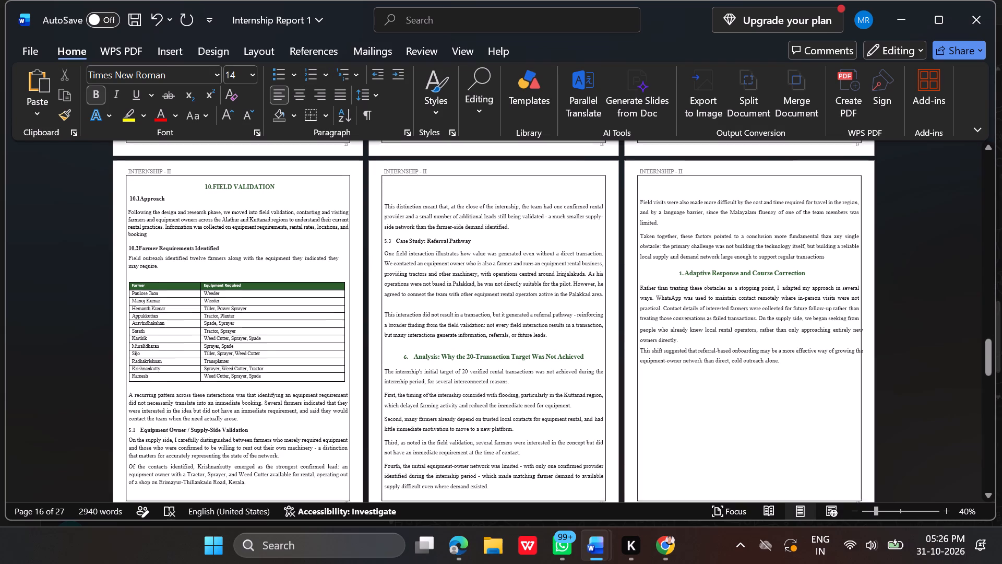
scroll(138, 250, down, 2)
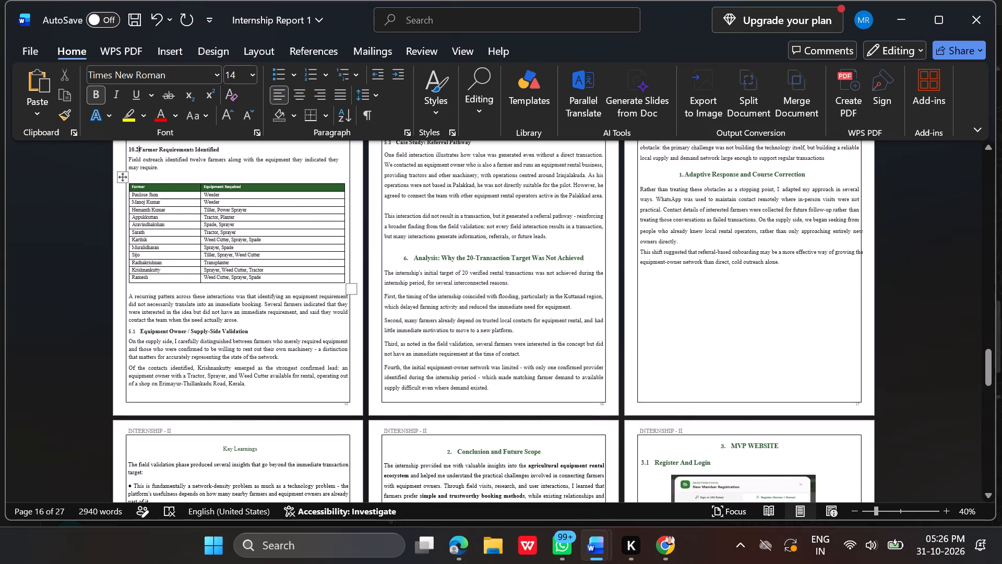
click(139, 332)
key(BackSpace)
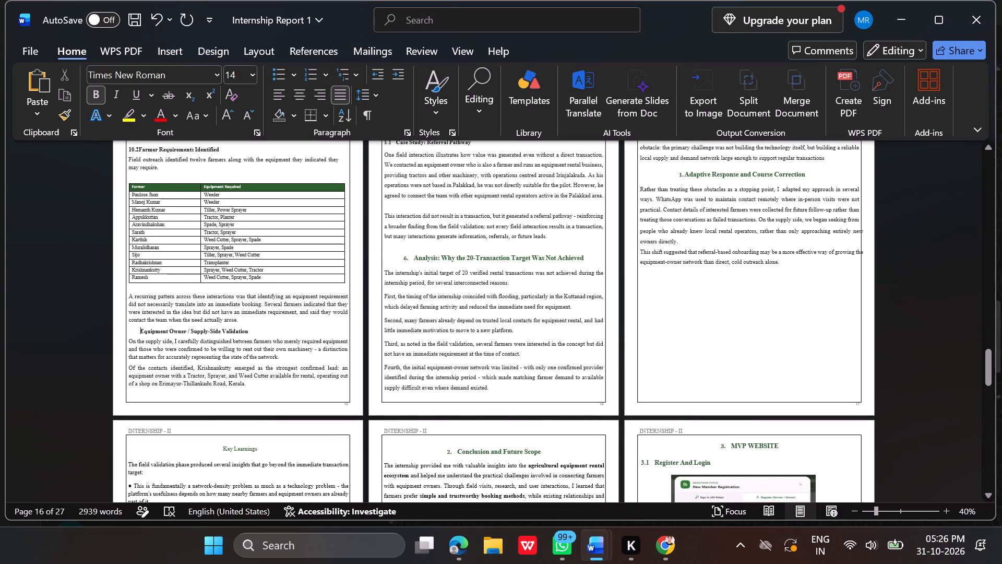
key(BackSpace)
text(10.3)
Replace the automatic number before "Case Study: Referral Pathway" with "10.4" and a space, undoing the automatic renumbering of the Analysis heading.
scroll(158, 378, up, 1)
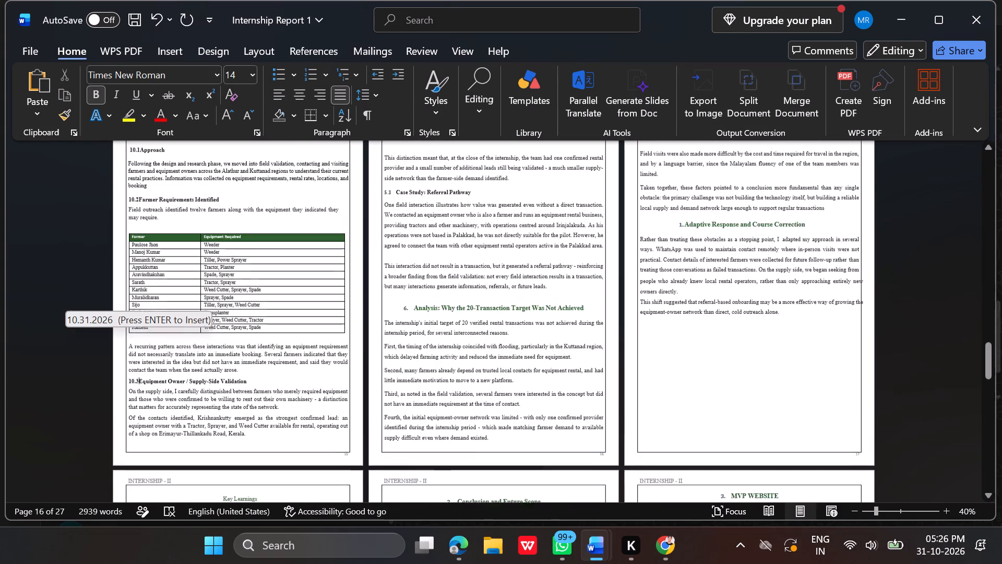
scroll(158, 378, up, 1)
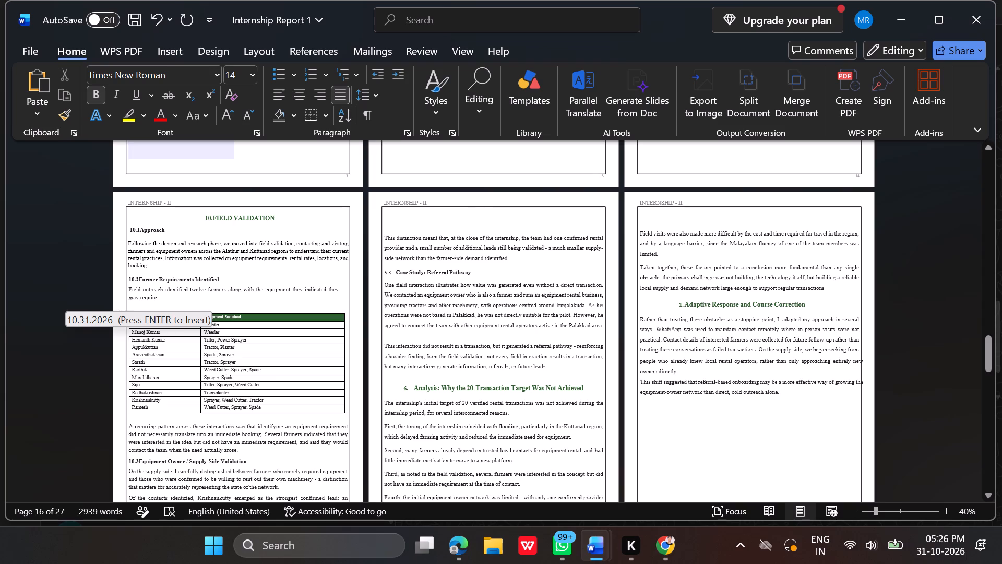
click(393, 273)
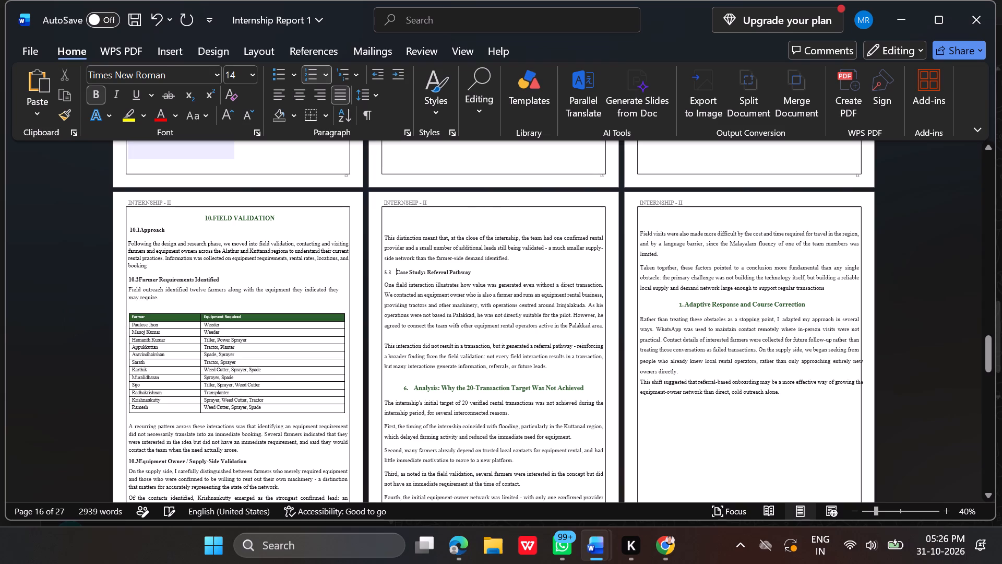
key(BackSpace)
key(BackSpace)
text(10.)
key(4)
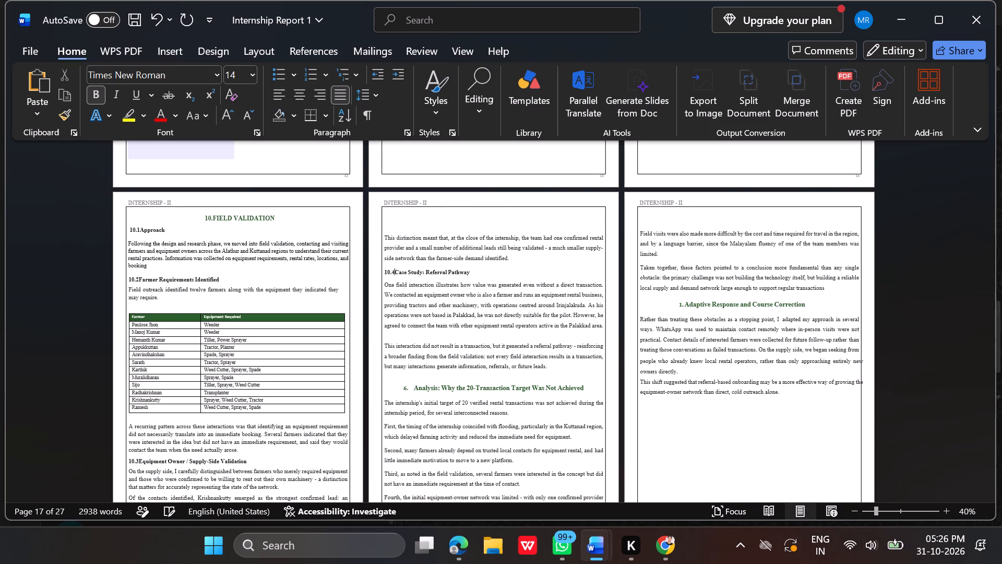
scroll(393, 273, down, 2)
scroll(393, 273, up, 1)
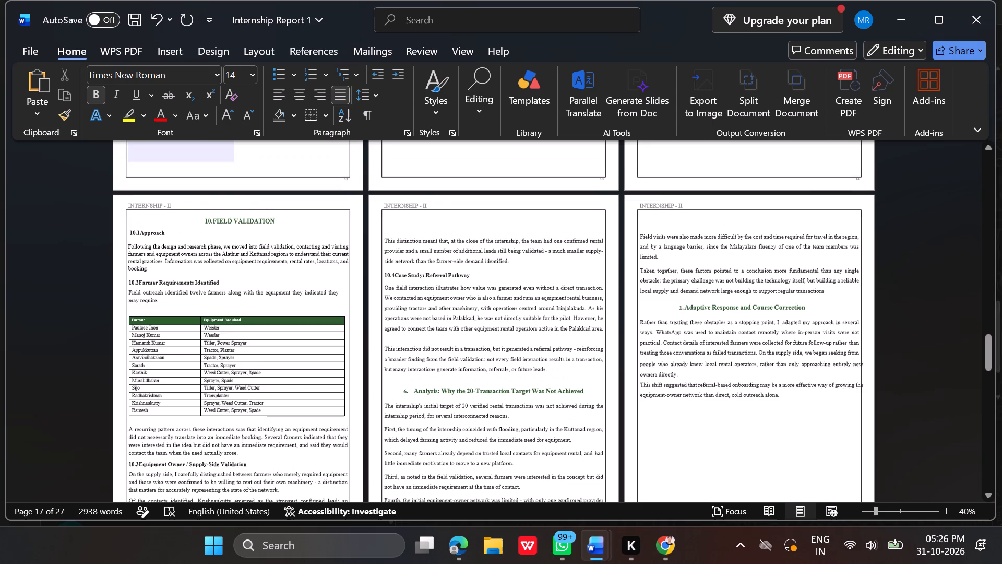
scroll(393, 273, up, 2)
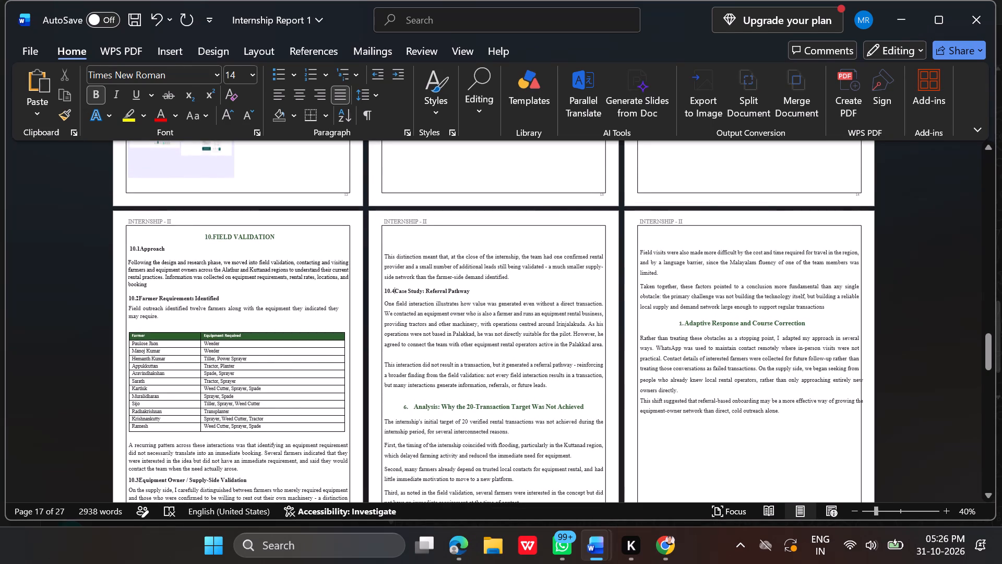
key(space)
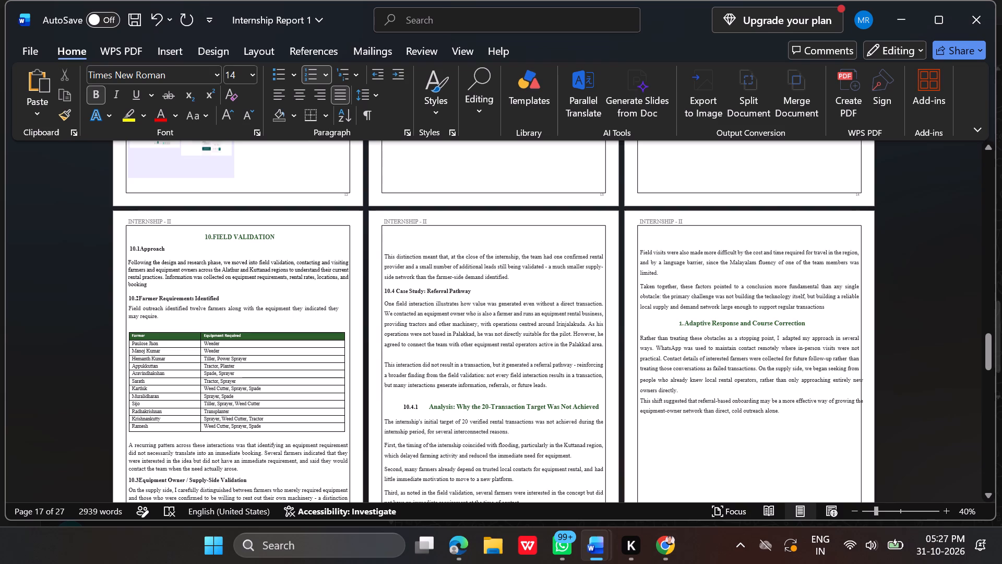
key(ctrl+z)
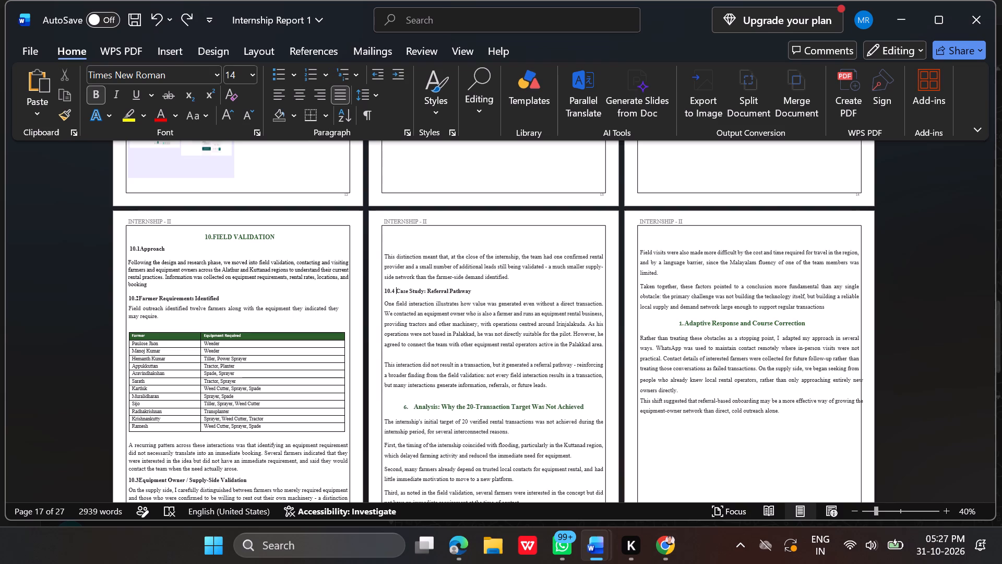
Check the table of contents numbering against the section headings from Methodology through Field Validation and the Analysis section.
scroll(413, 325, up, 1)
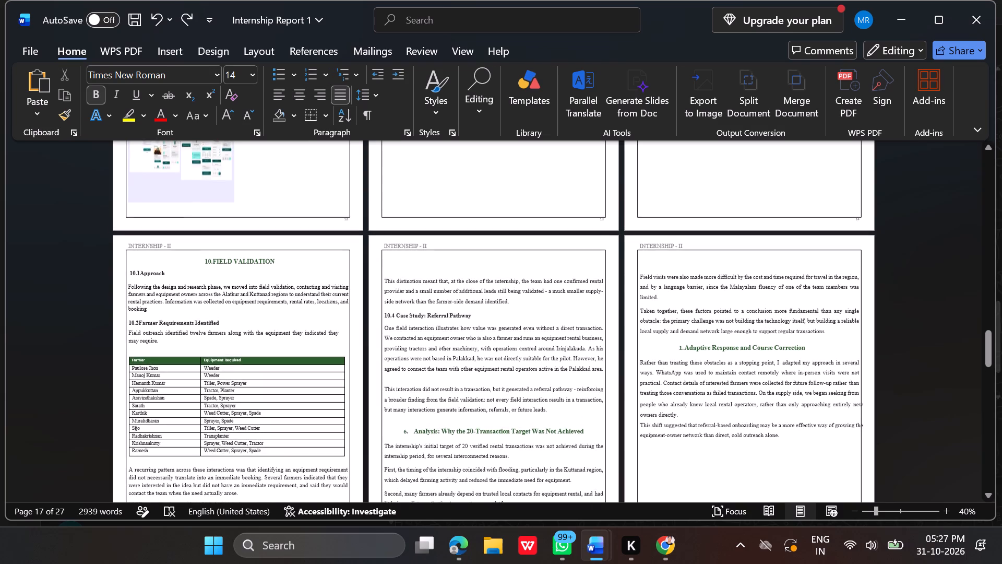
scroll(413, 325, up, 10)
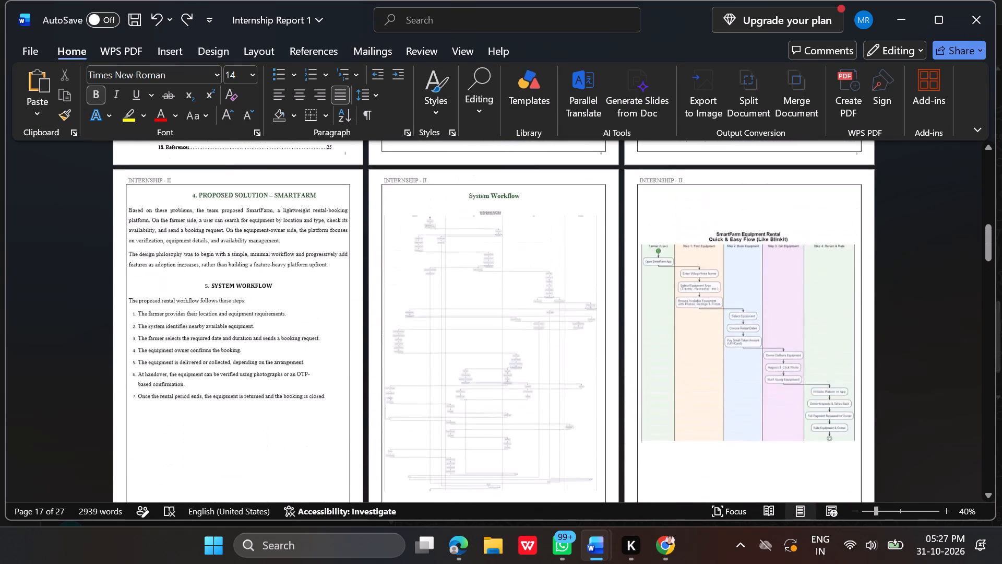
scroll(413, 325, up, 6)
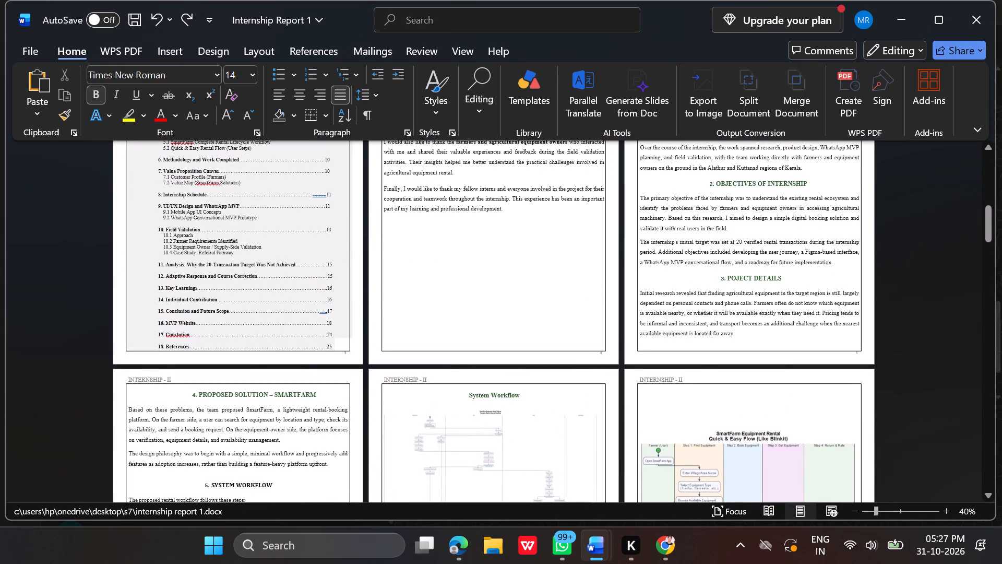
scroll(315, 293, down, 6)
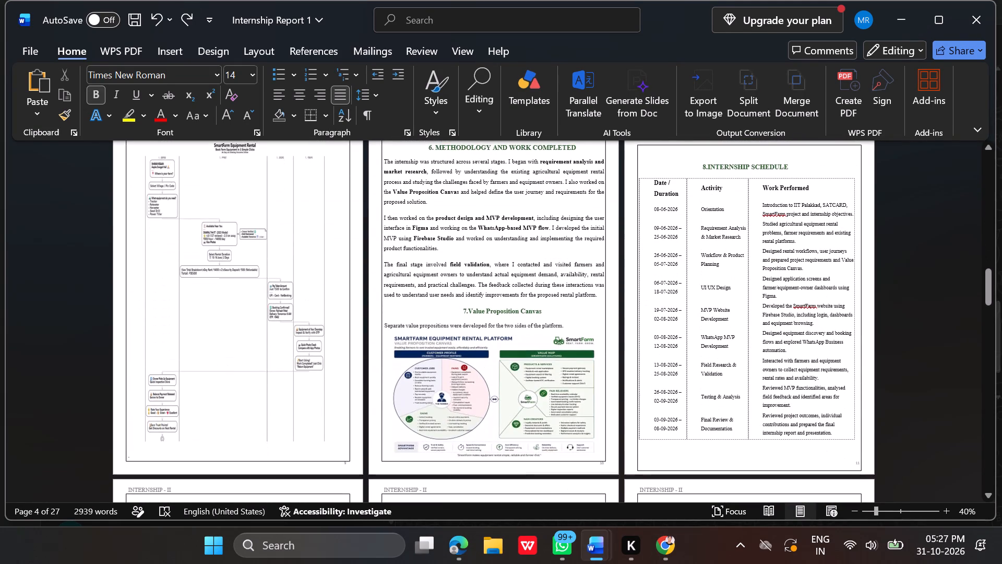
scroll(315, 293, down, 3)
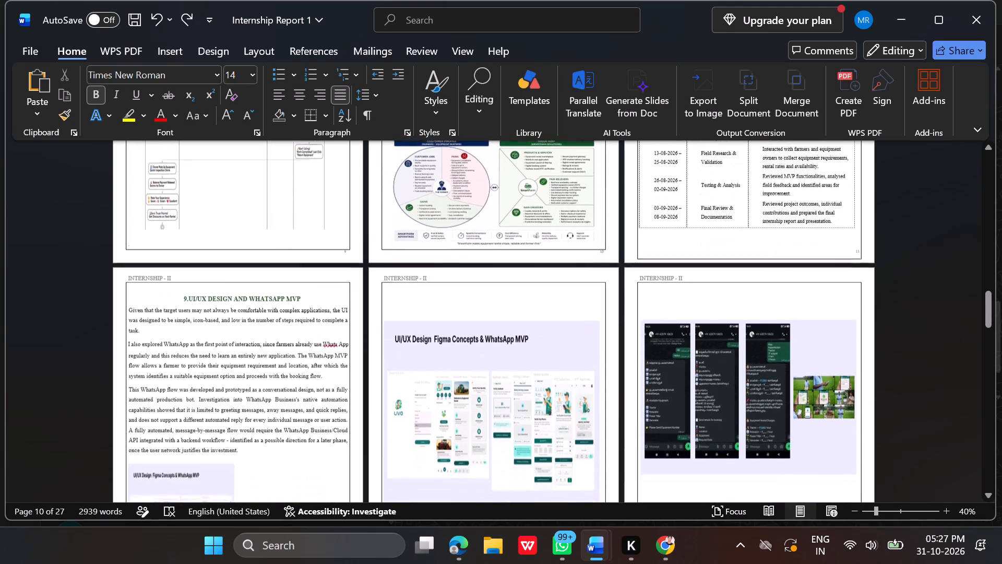
scroll(315, 293, down, 5)
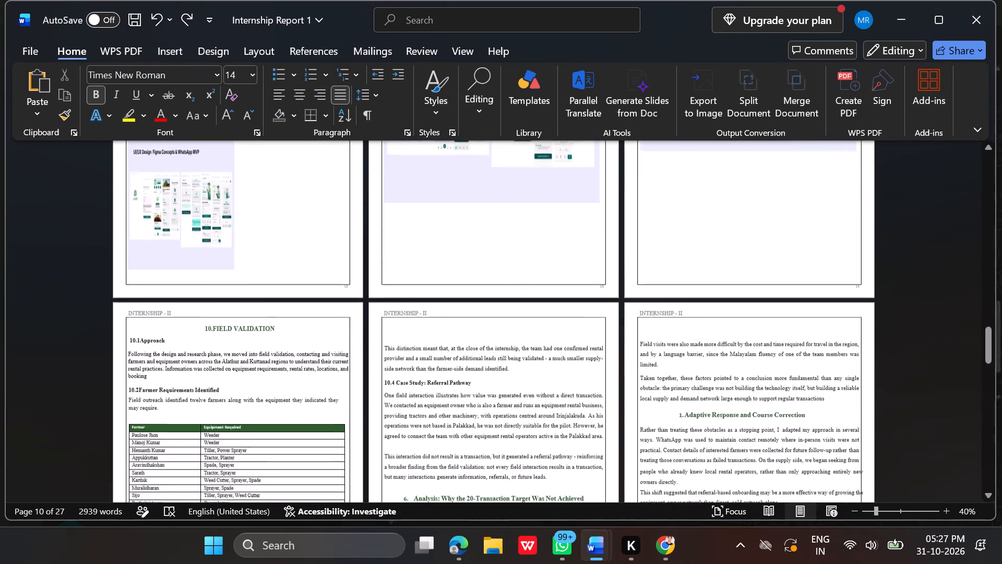
scroll(315, 293, down, 4)
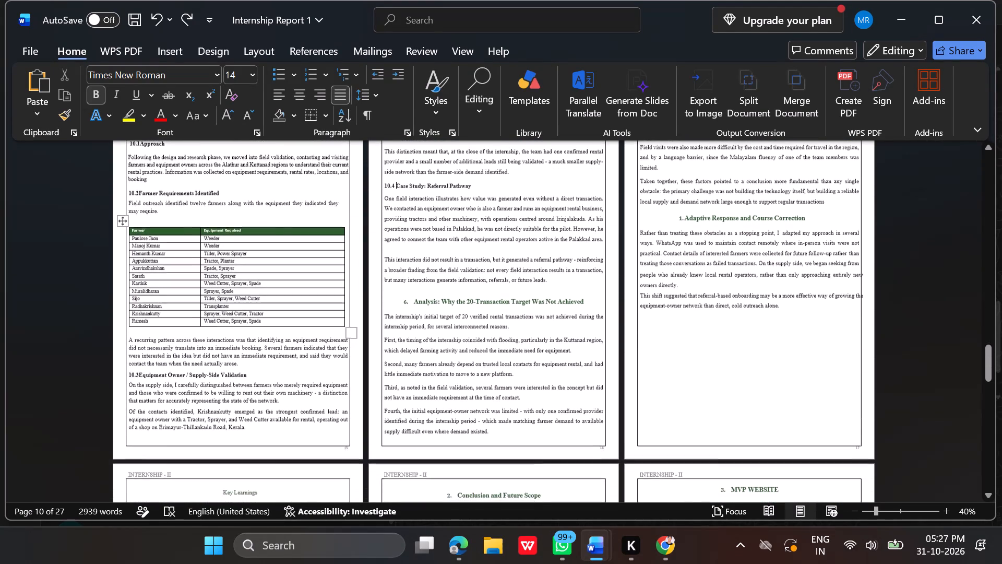
scroll(315, 293, up, 3)
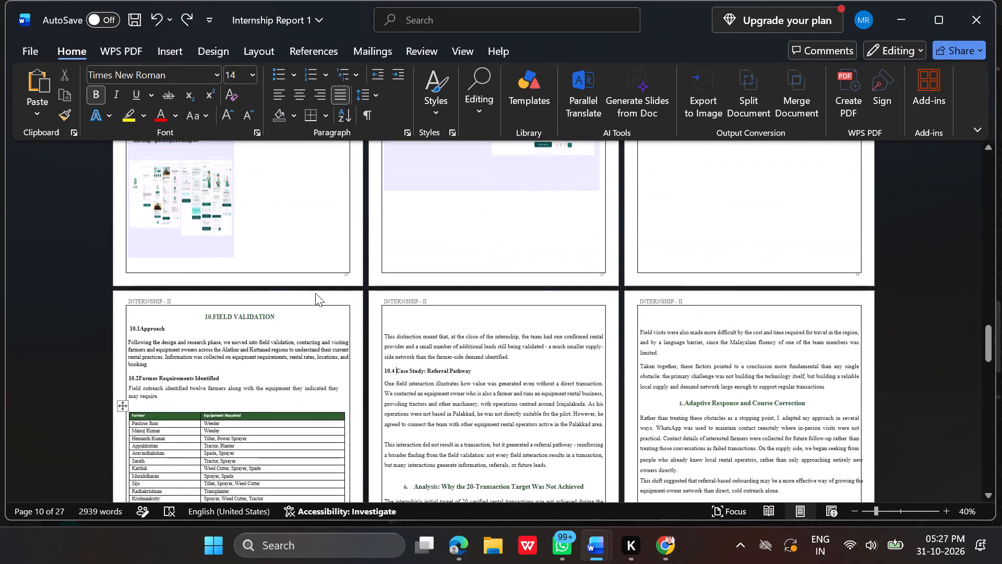
Remove the blank line above the "Analysis: Why the 20-Transaction Target Was Not Achieved" heading and insert a fresh one.
scroll(315, 293, down, 1)
click(398, 428)
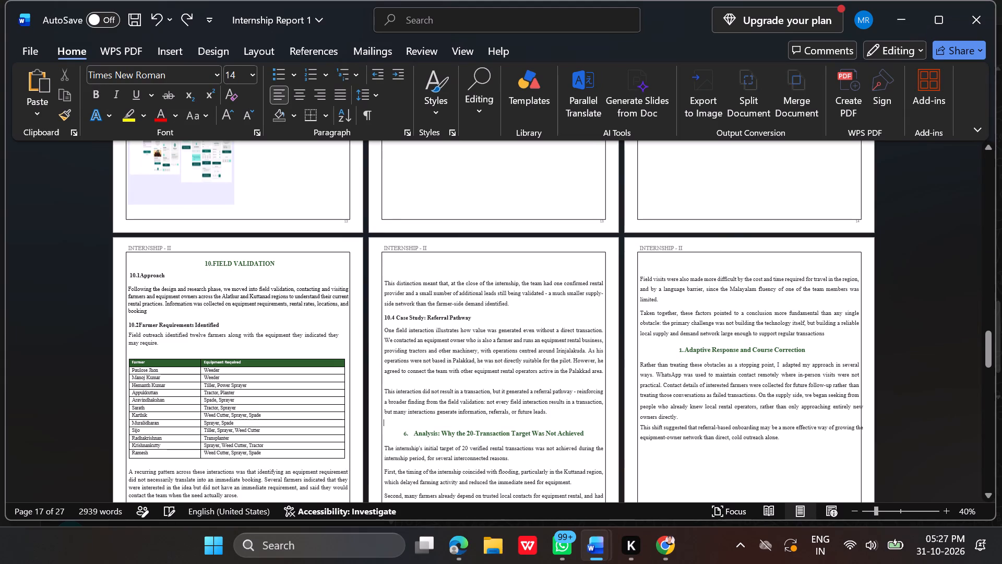
key(BackSpace)
key(Return)
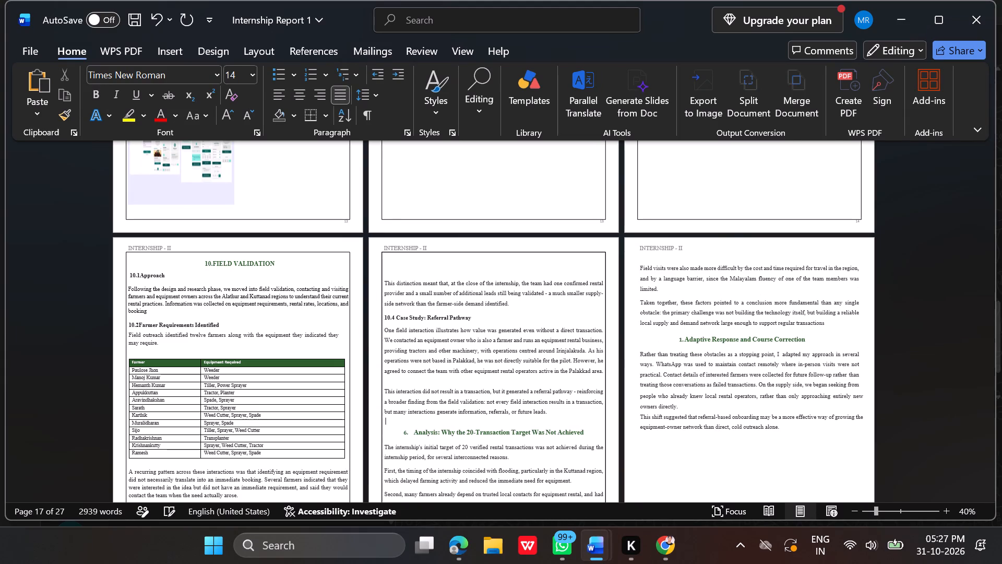
Compare the table of contents entries after Field Validation with the headings on the pages through MVP Website.
scroll(398, 428, up, 5)
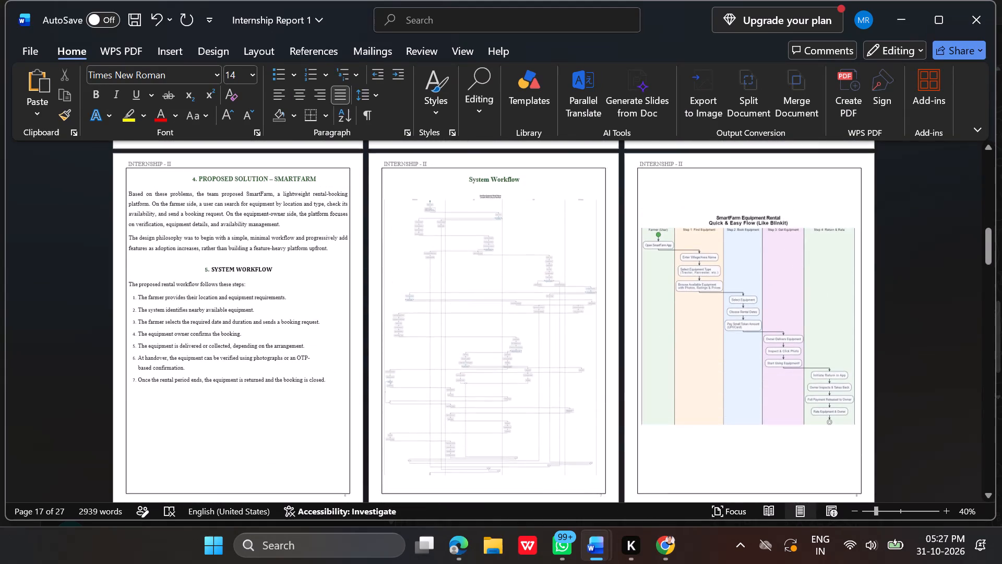
scroll(398, 428, up, 3)
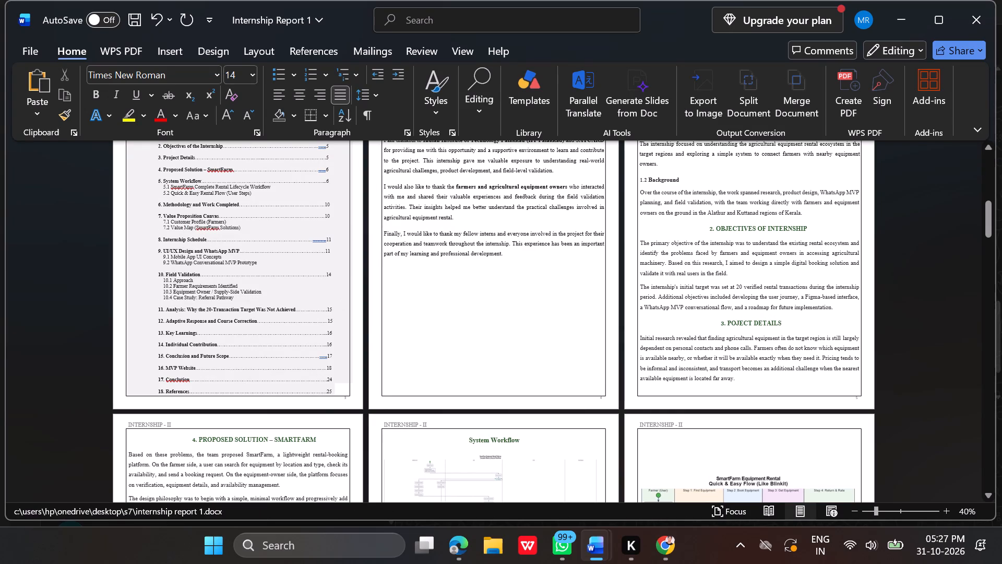
scroll(285, 345, down, 4)
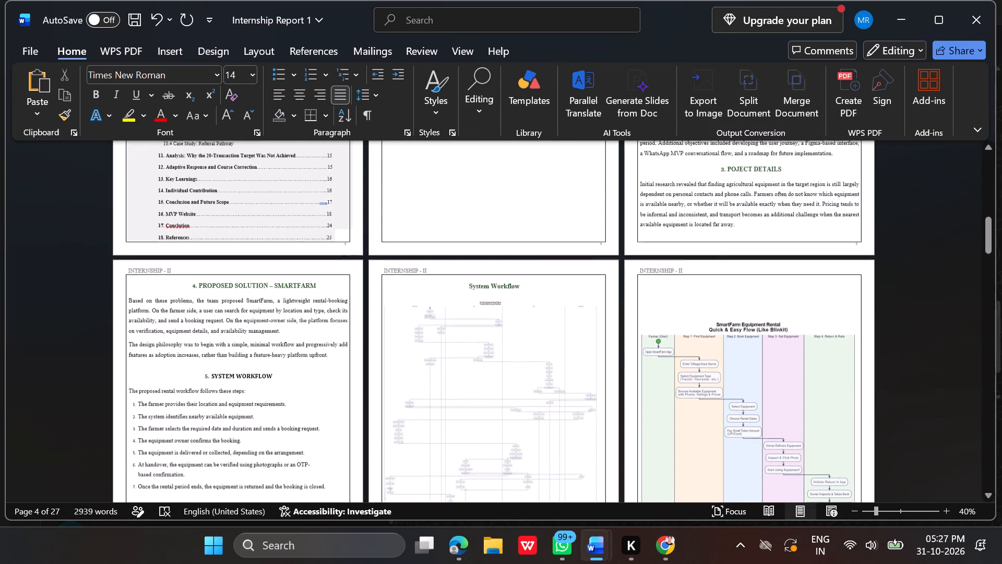
scroll(285, 345, down, 8)
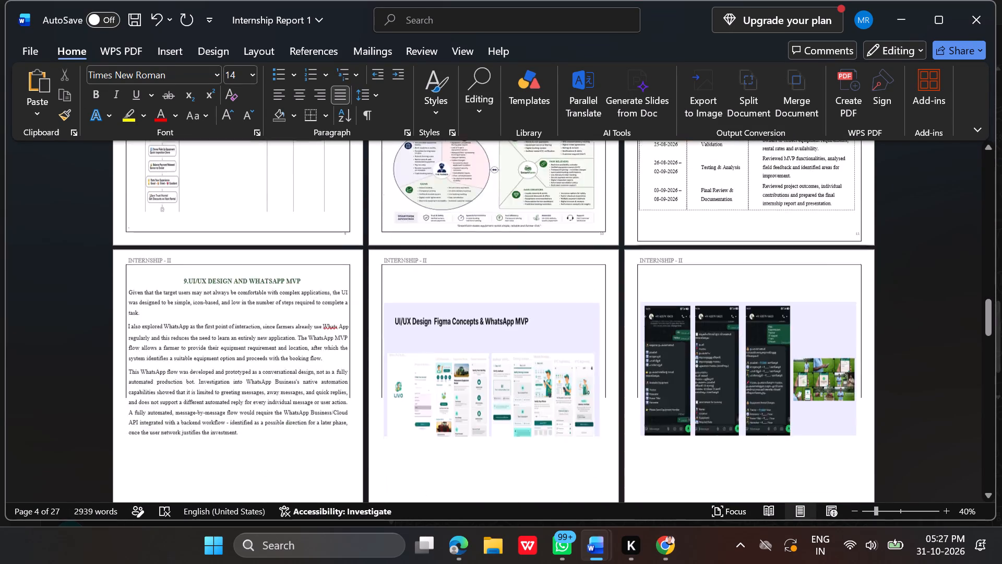
scroll(285, 345, down, 1)
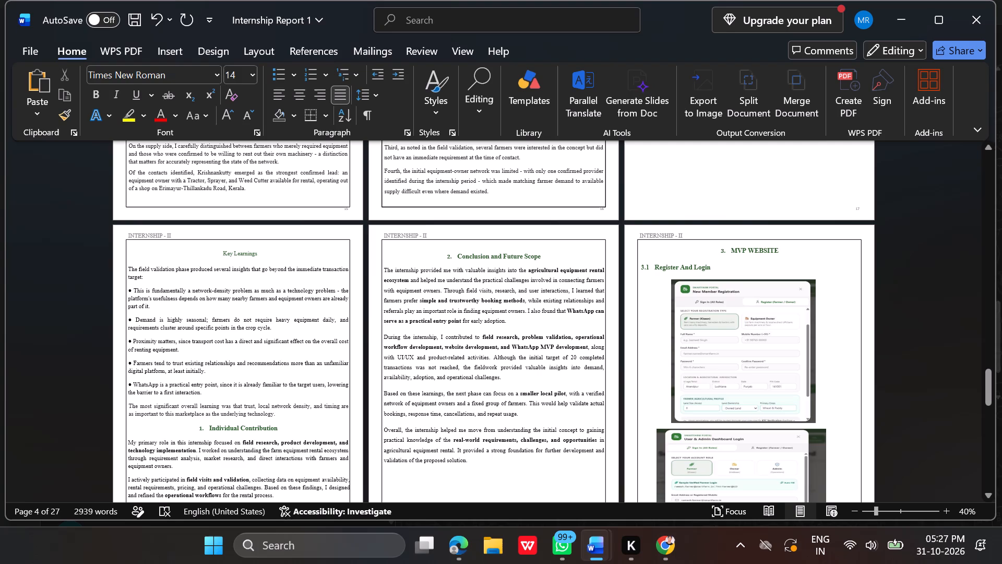
Review the section heading numbering from Key Learnings through References, then back to Field Validation.
scroll(427, 348, down, 4)
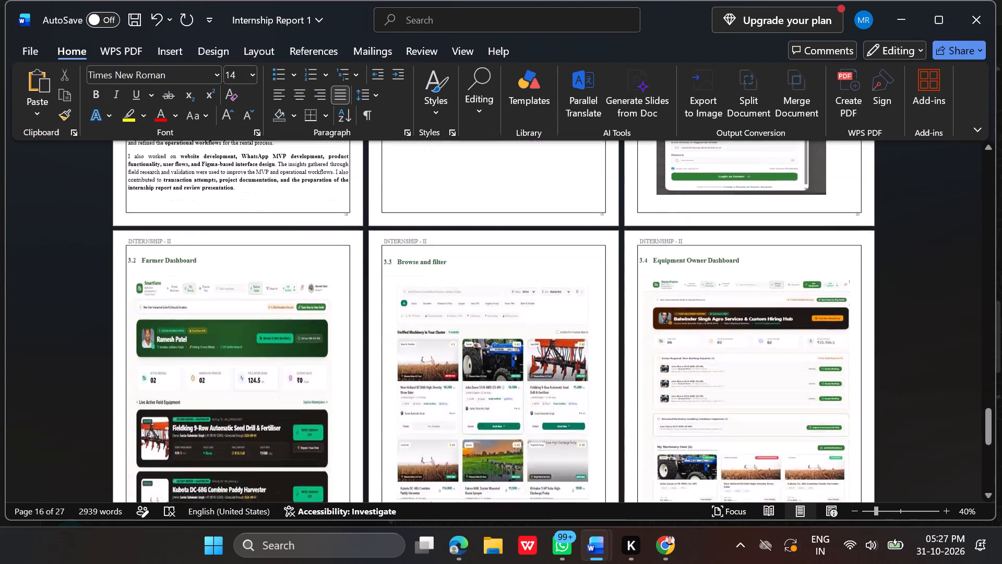
scroll(427, 348, down, 3)
scroll(427, 348, up, 2)
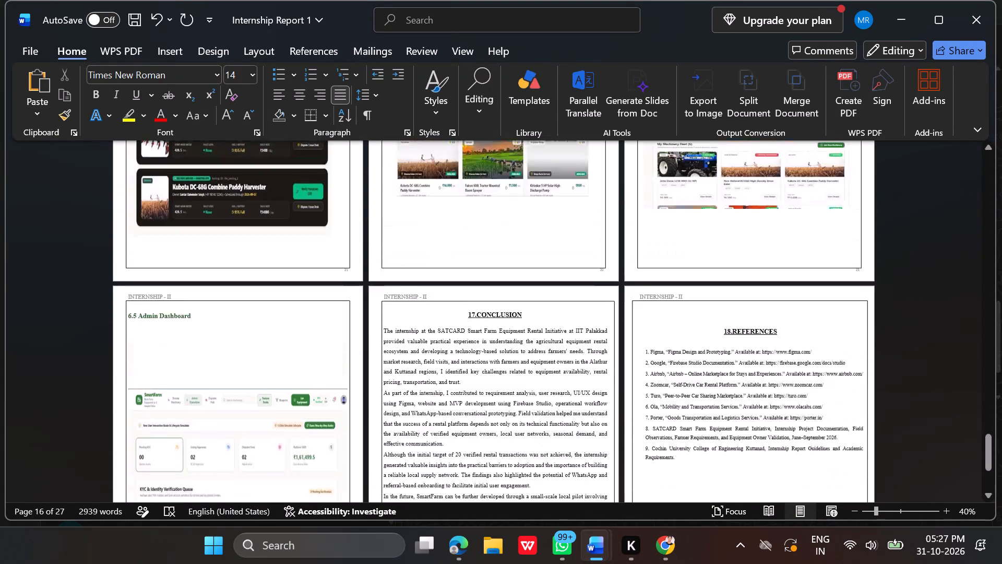
scroll(427, 348, up, 4)
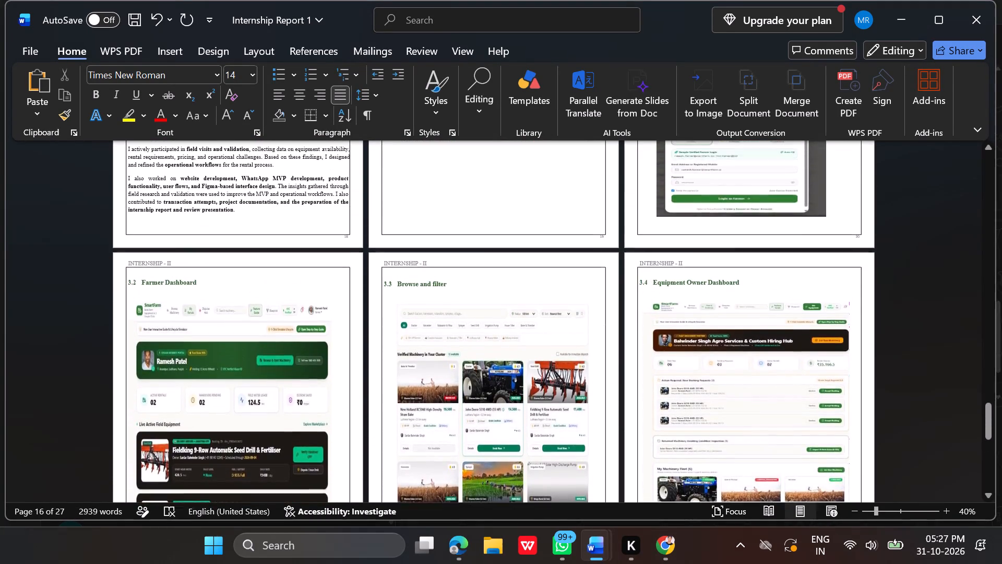
scroll(427, 348, up, 3)
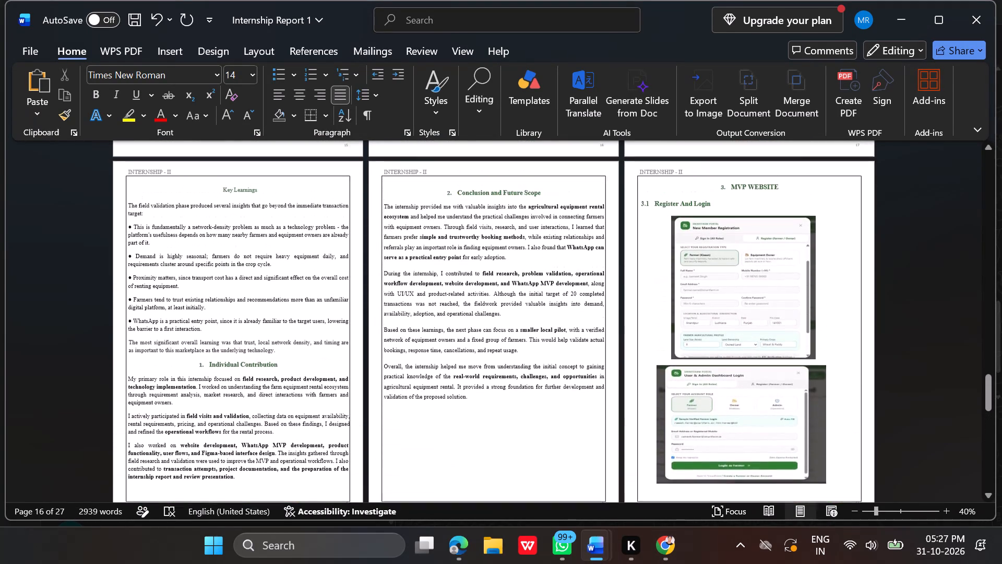
scroll(427, 348, up, 5)
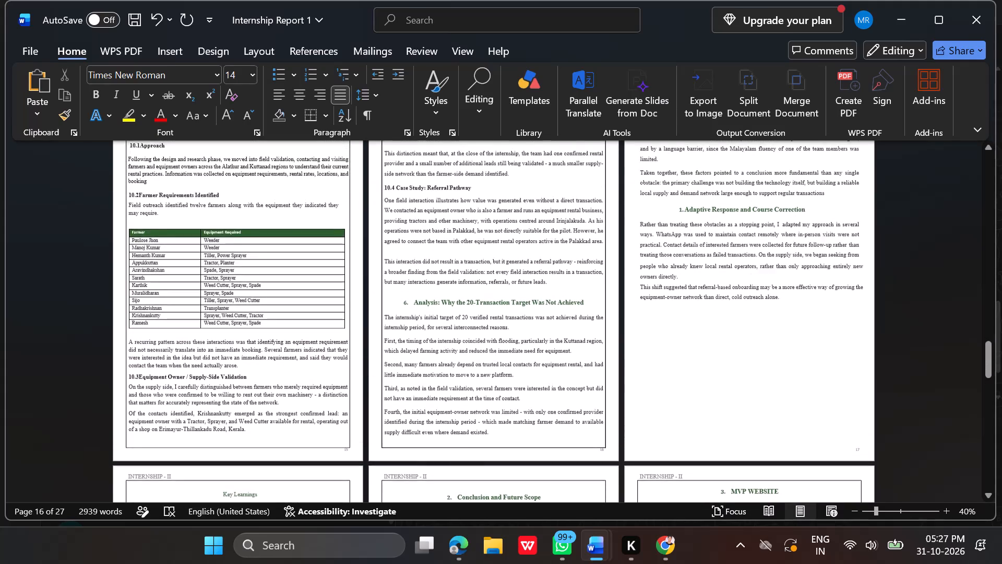
scroll(427, 348, up, 2)
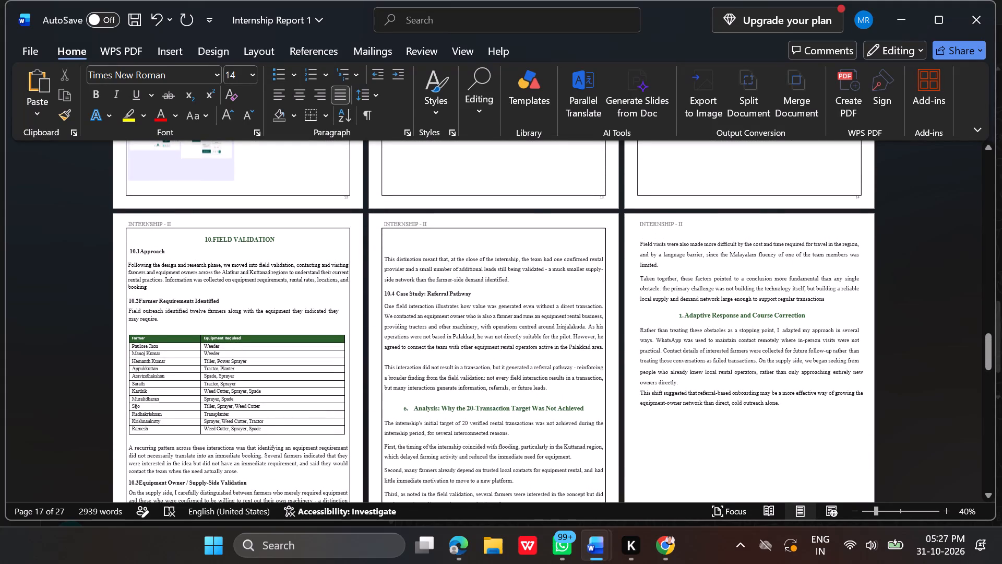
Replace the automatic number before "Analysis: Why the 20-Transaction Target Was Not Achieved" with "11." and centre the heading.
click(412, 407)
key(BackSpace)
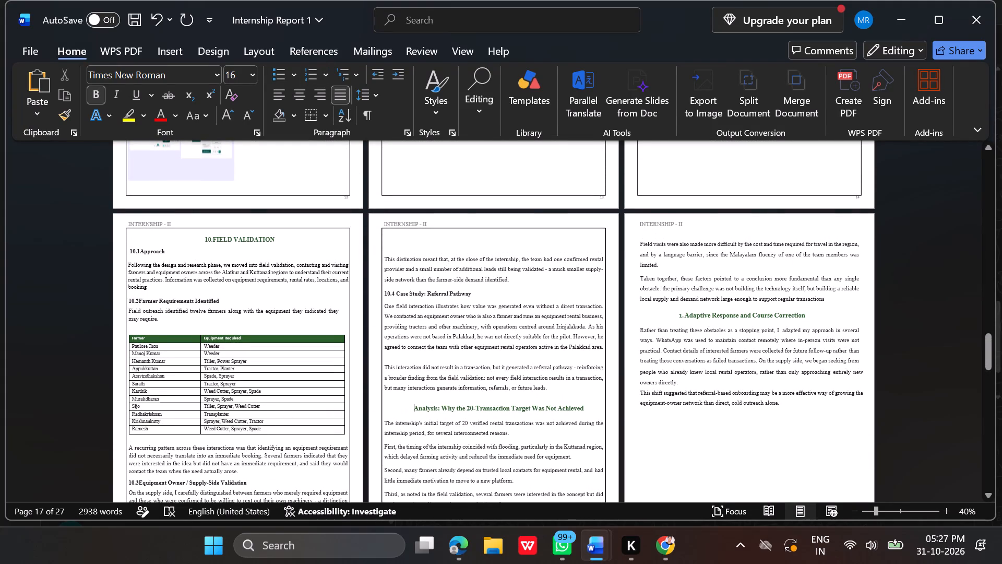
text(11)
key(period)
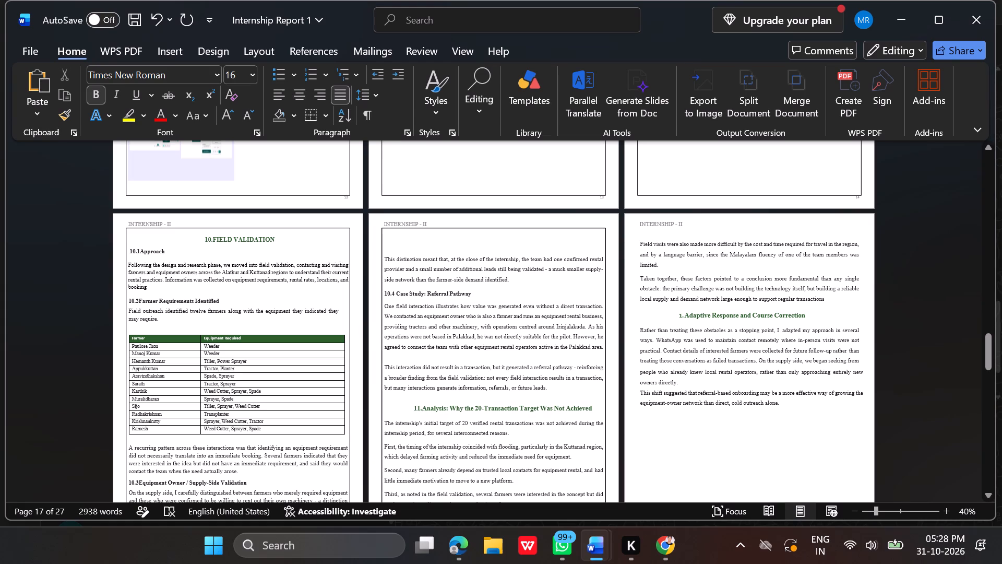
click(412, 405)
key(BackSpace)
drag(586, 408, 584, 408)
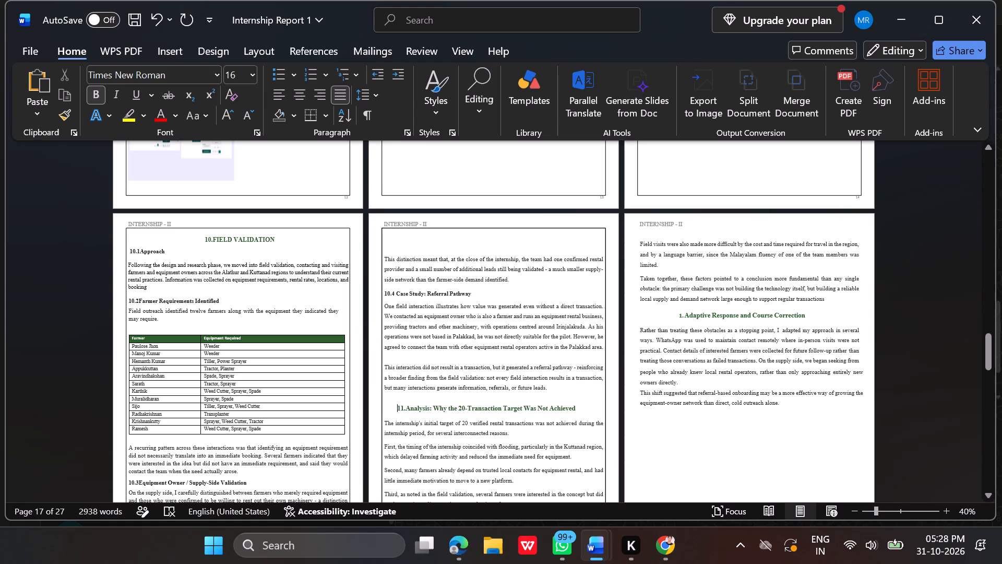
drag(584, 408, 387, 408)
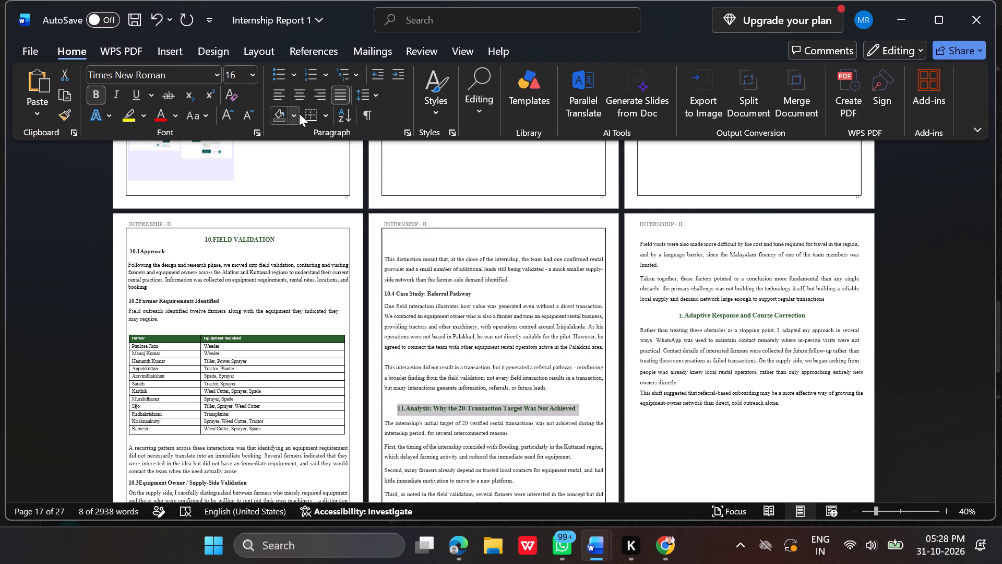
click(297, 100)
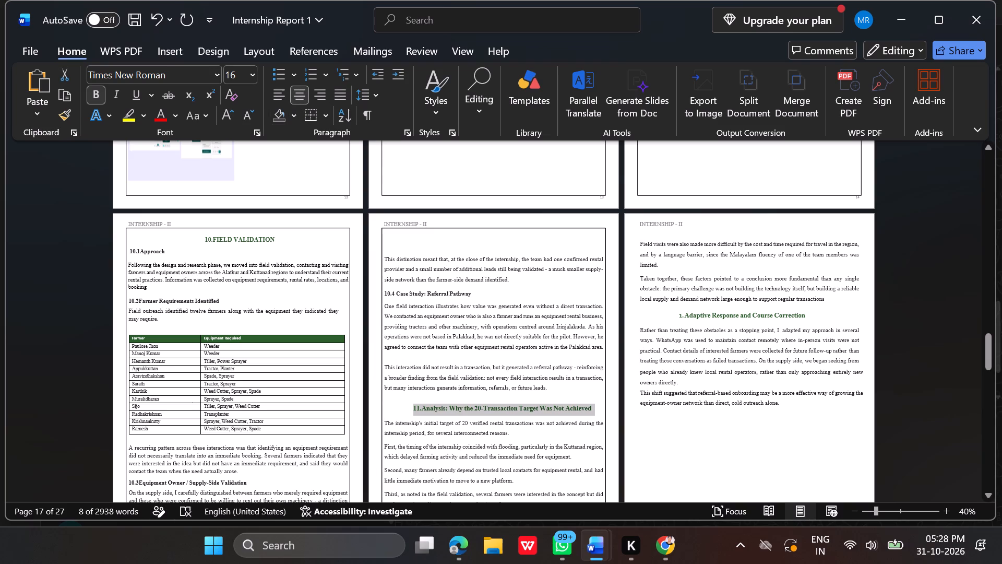
Check the following pages' layout, then undo the Analysis heading's renumbering and centring and the earlier blank-line change above it.
click(700, 448)
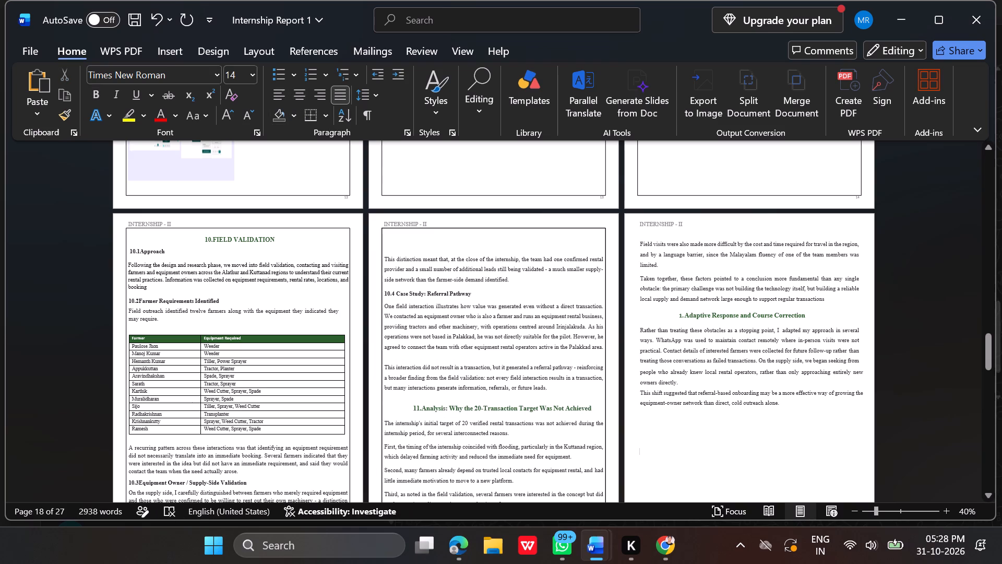
scroll(700, 448, down, 3)
scroll(700, 448, up, 3)
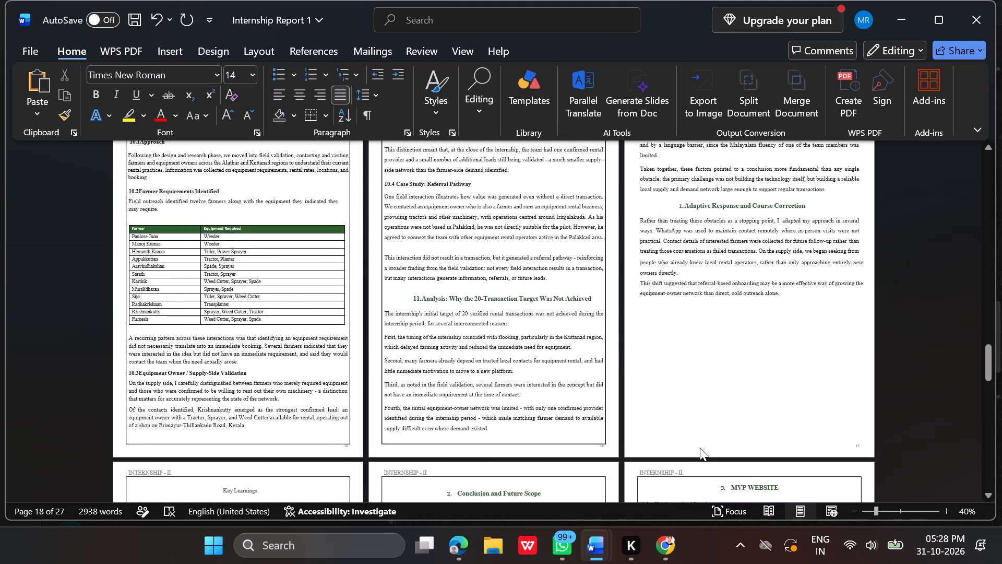
key(ctrl+z)
key(ctrl+z)
key(ctrl+z)
key(ctrl+z)
key(ctrl+z)
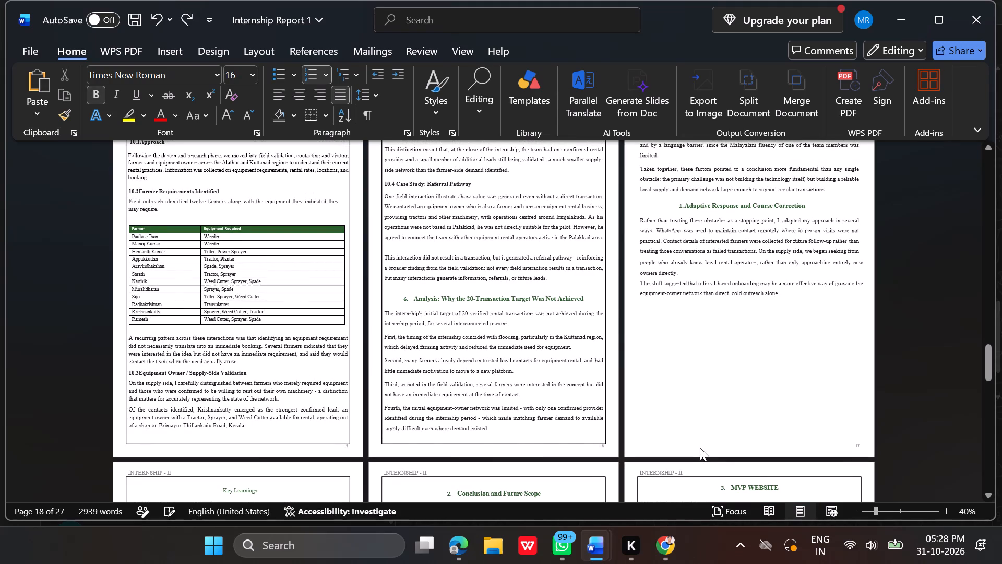
key(ctrl+z)
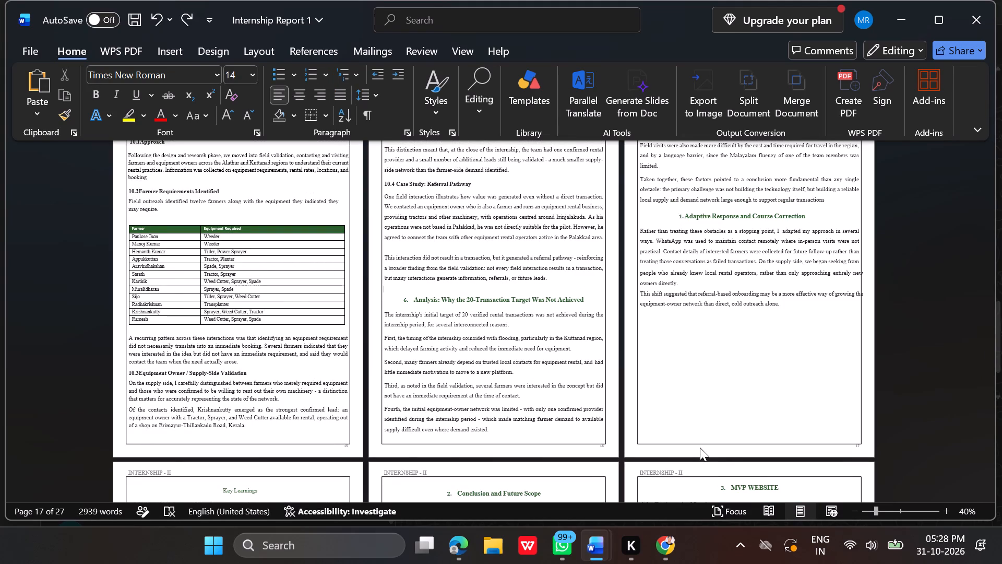
Replace the automatic number before the "Analysis: Why the 20-Transaction Target Was Not Achieved" heading with "11.".
click(415, 302)
key(BackSpace)
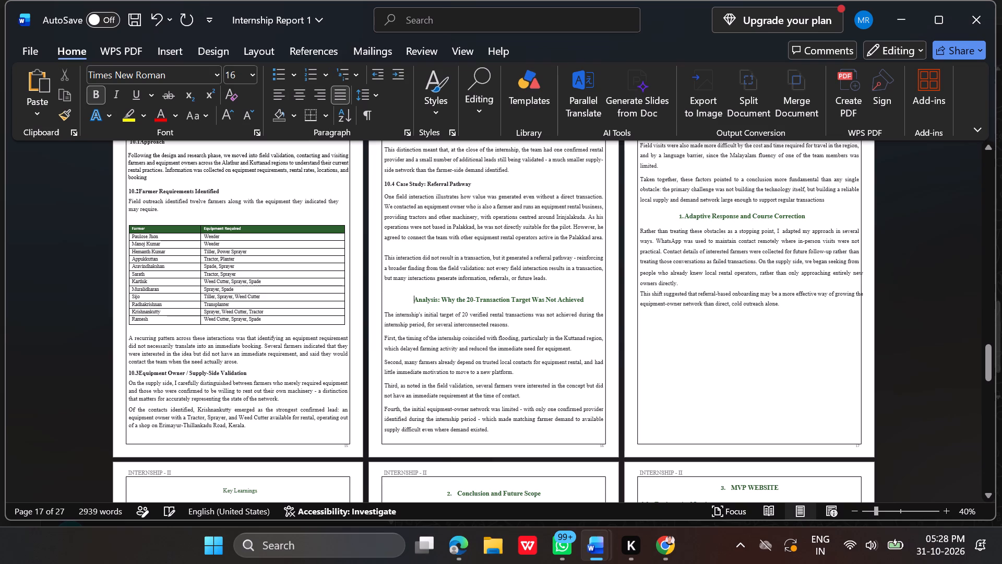
text(11)
key(period)
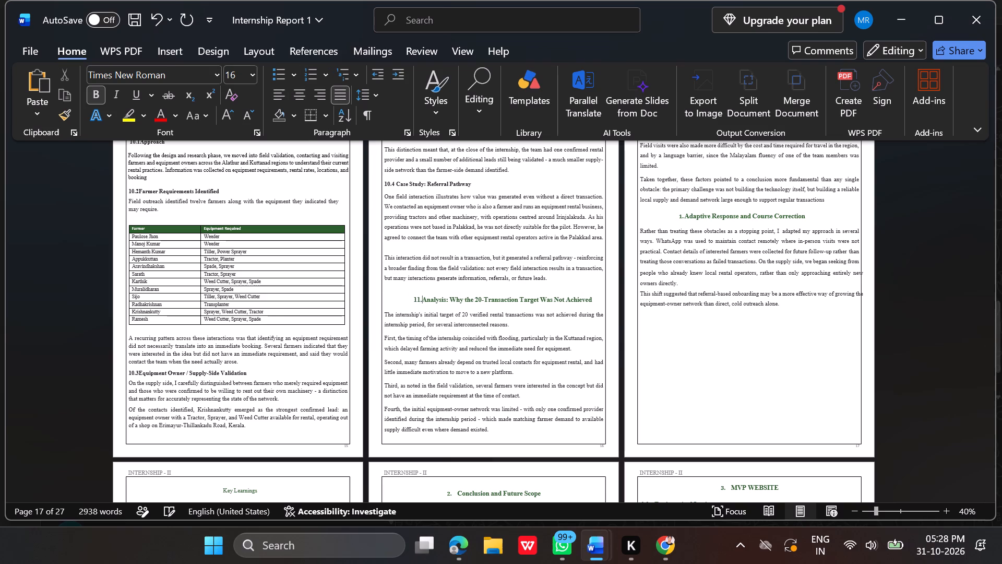
Remove the indent before the "11.Analysis" heading and insert four spaces to position it nearer the page centre.
scroll(415, 302, down, 1)
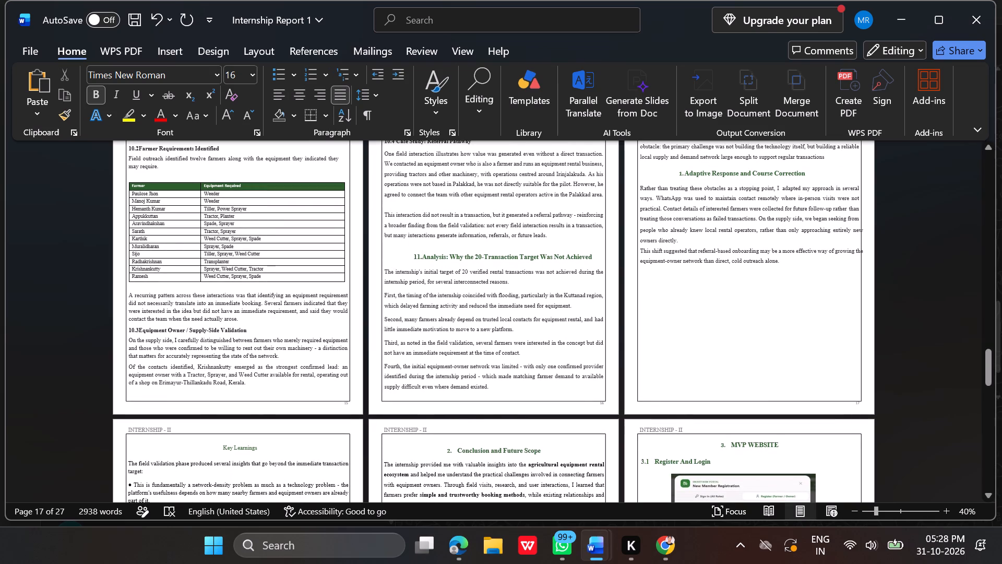
drag(594, 257, 435, 254)
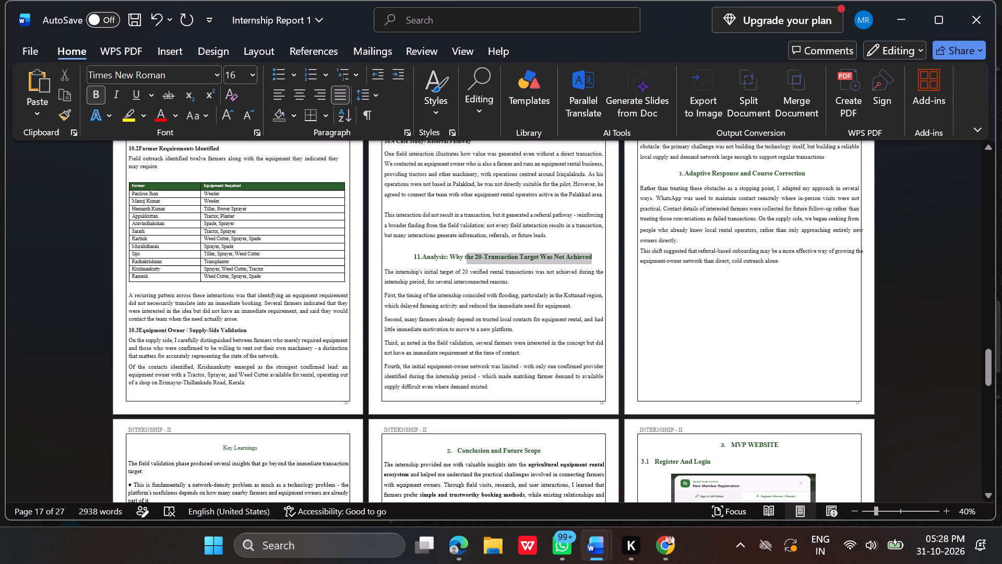
drag(435, 254, 412, 255)
click(403, 256)
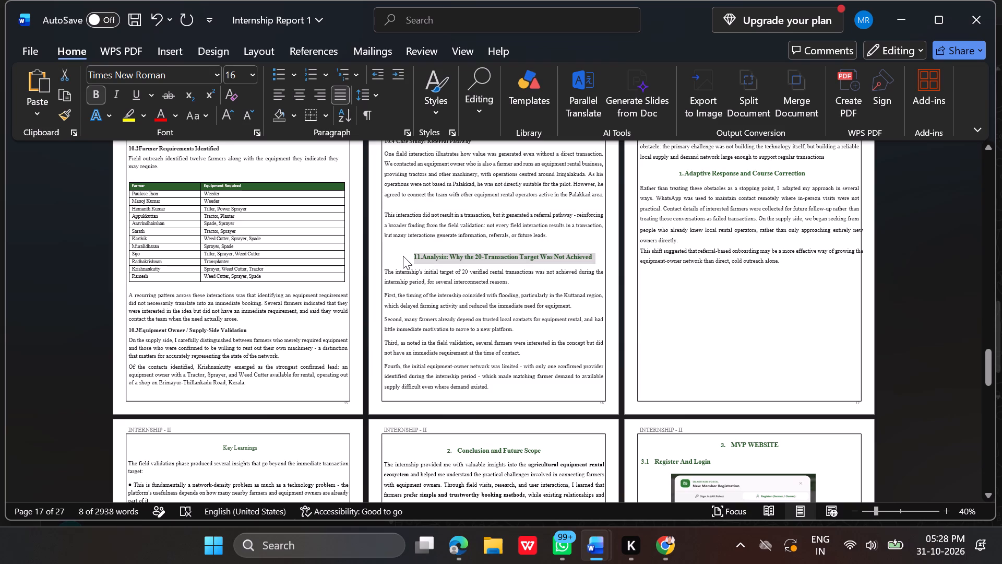
click(403, 256)
key(BackSpace)
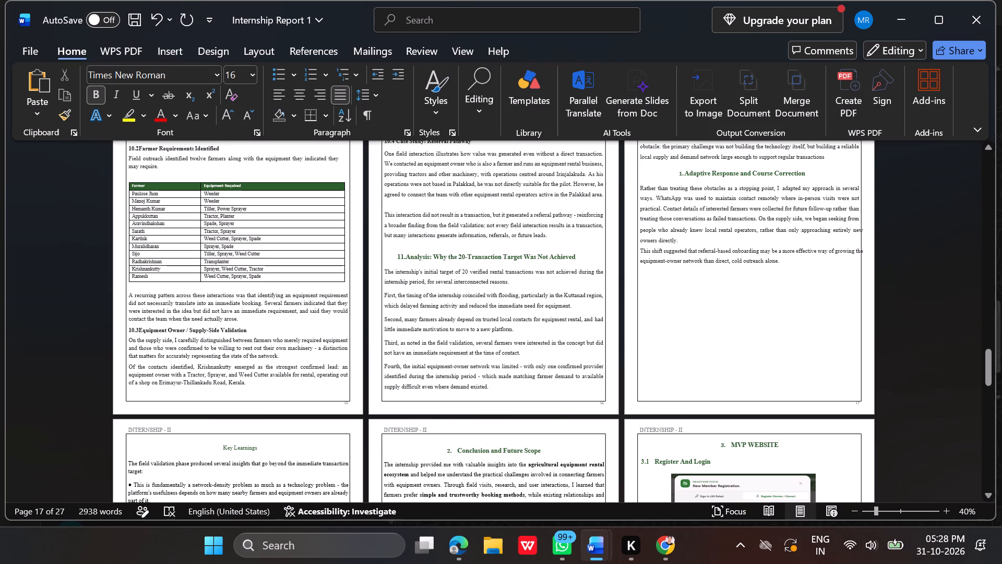
key(space)
key(space)
key(space)
key(space)
key(space)
key(BackSpace)
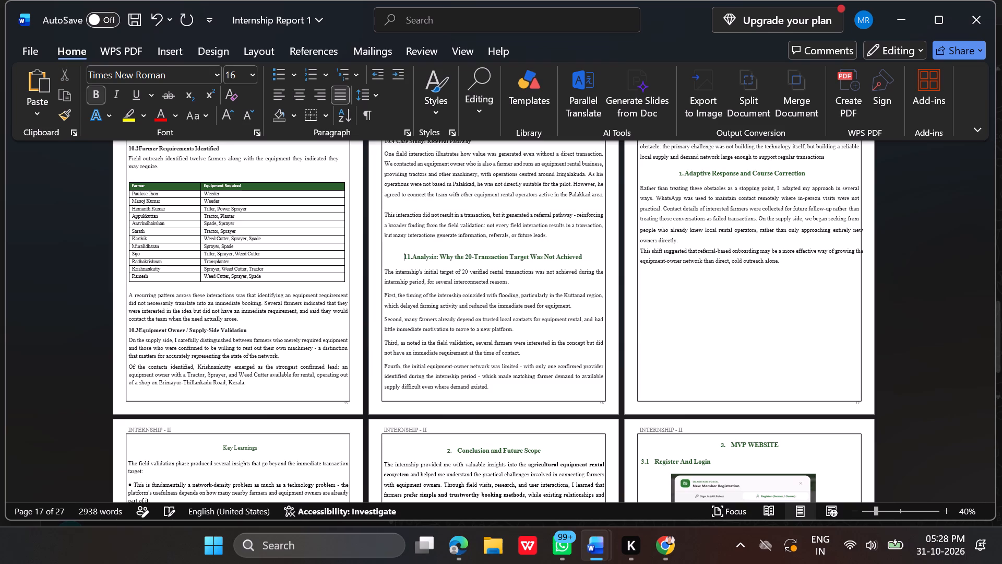
Check the table of contents for the section numbers following 11 and compare them with the headings after the Analysis section.
scroll(667, 319, up, 2)
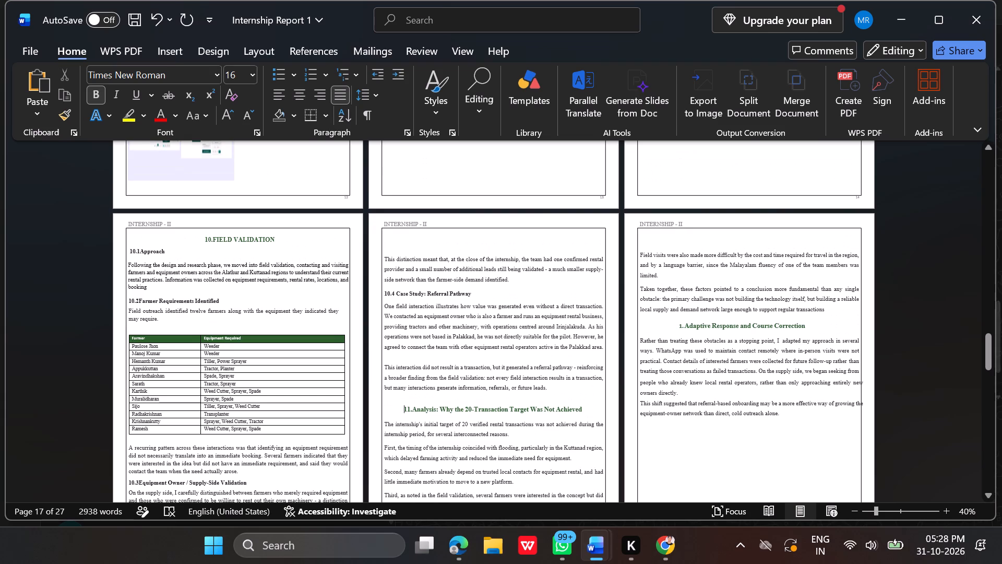
scroll(667, 319, up, 5)
scroll(667, 319, up, 20)
scroll(667, 319, up, 3)
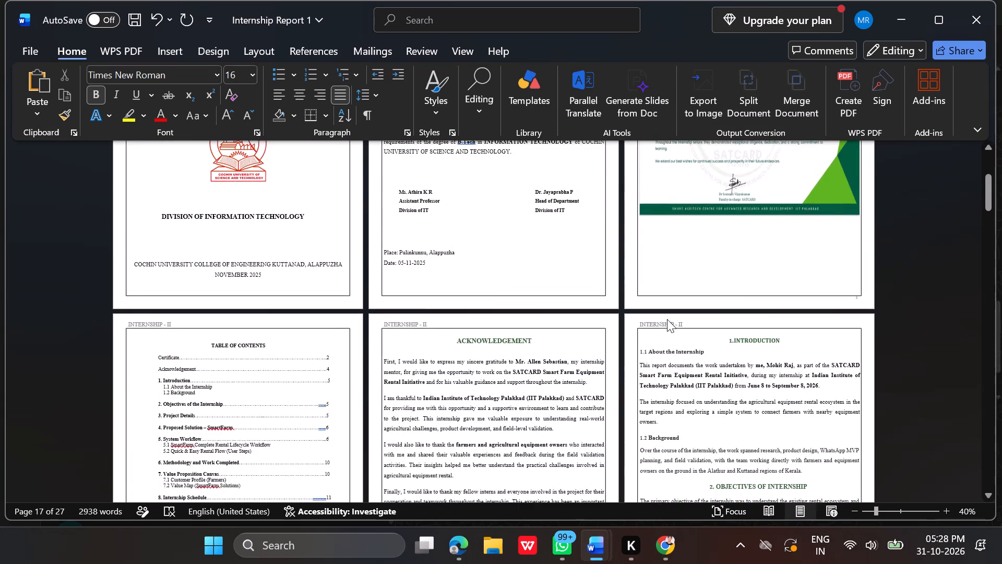
scroll(667, 319, down, 2)
scroll(379, 386, down, 1)
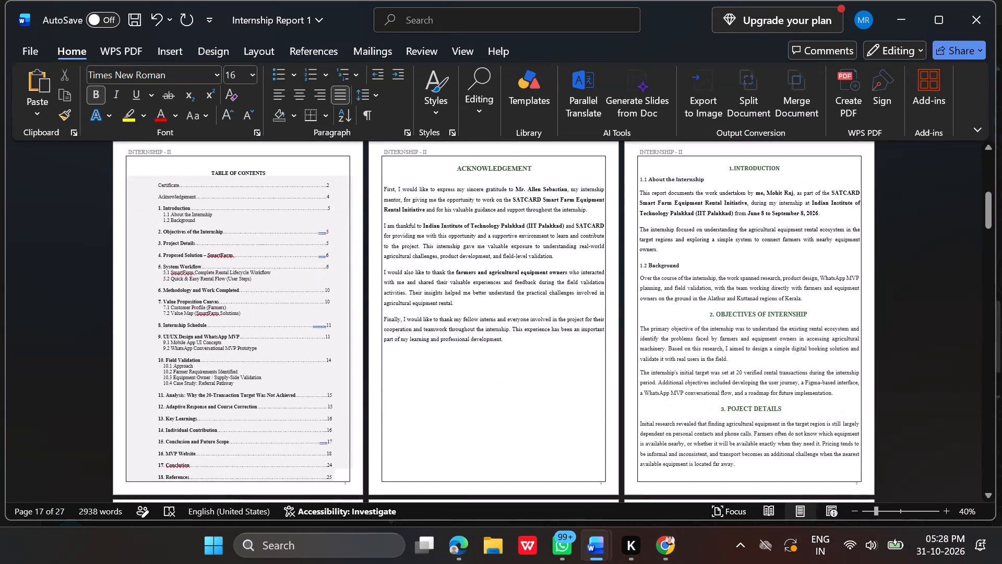
scroll(344, 413, down, 1)
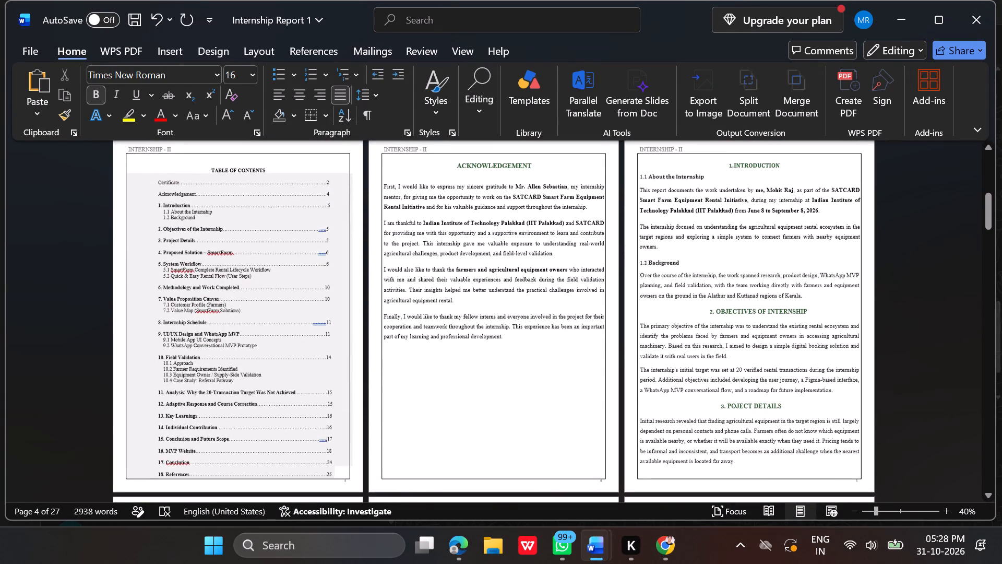
scroll(344, 413, down, 2)
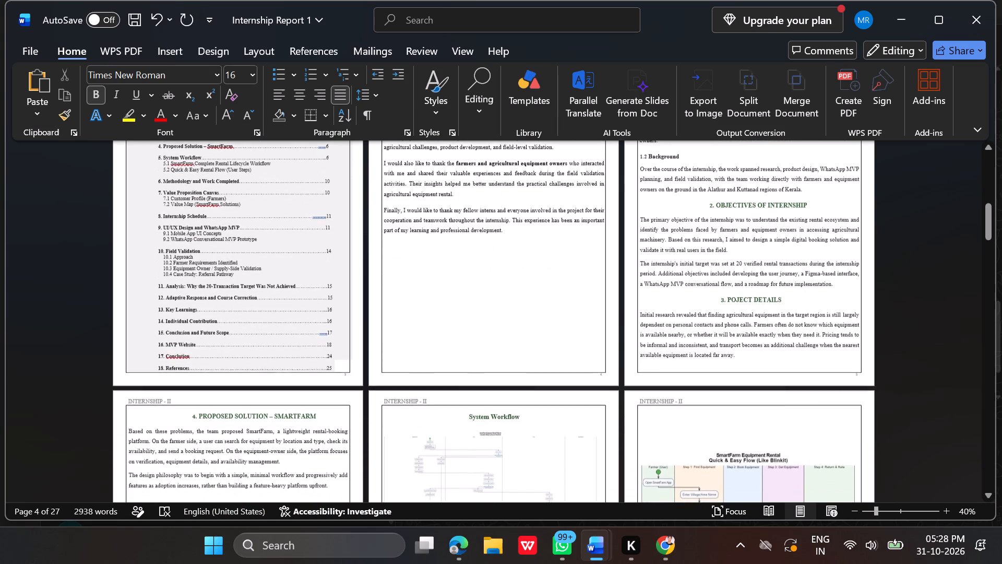
scroll(344, 413, down, 8)
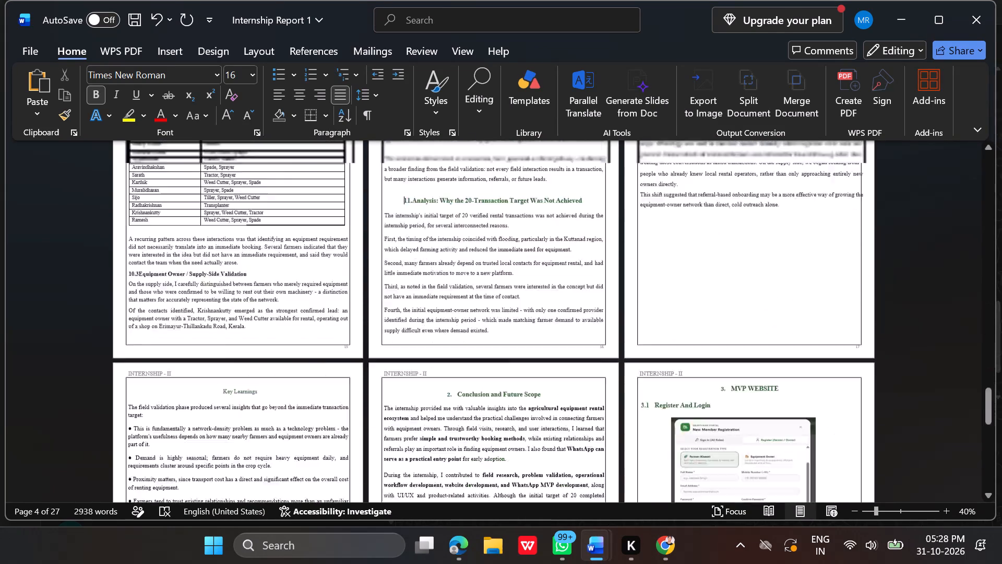
scroll(344, 413, up, 5)
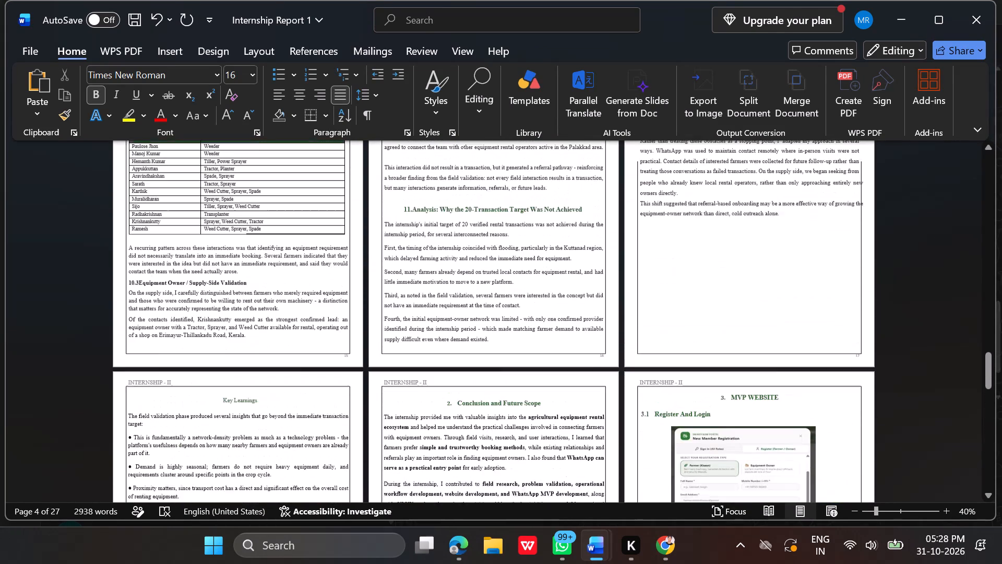
scroll(532, 380, up, 2)
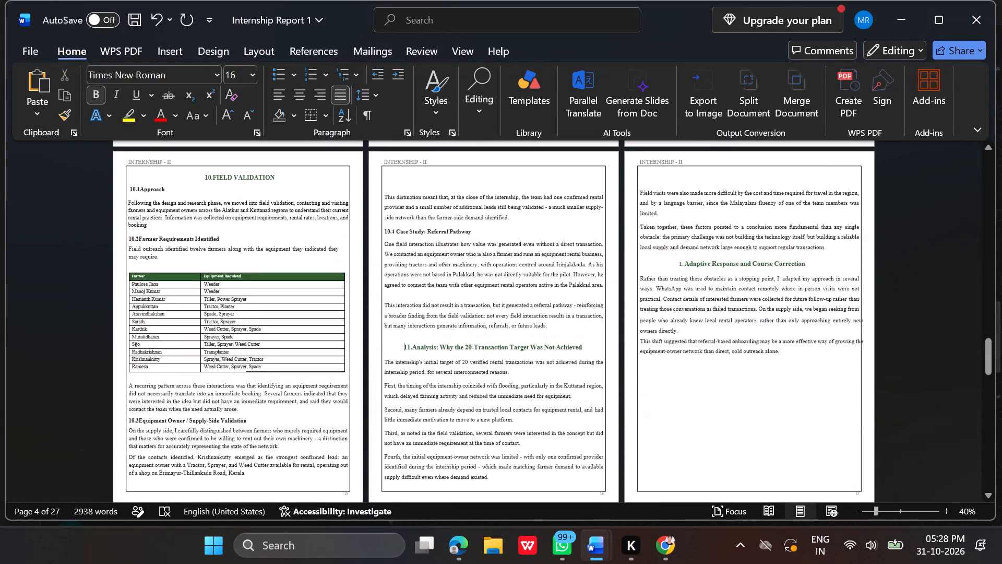
Replace the automatic number before the "Adaptive Response and Course Correction" heading with "12.".
click(681, 277)
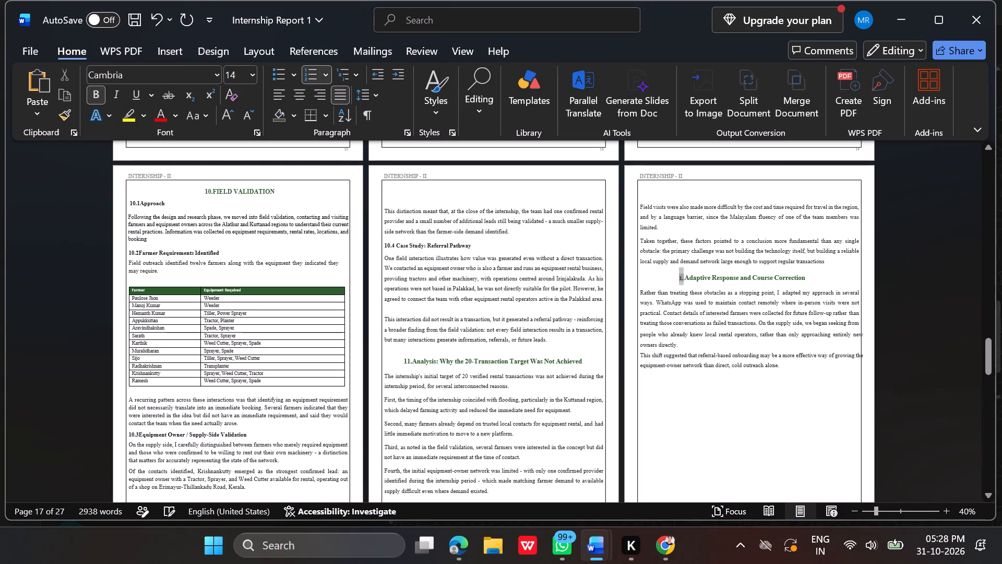
key(BackSpace)
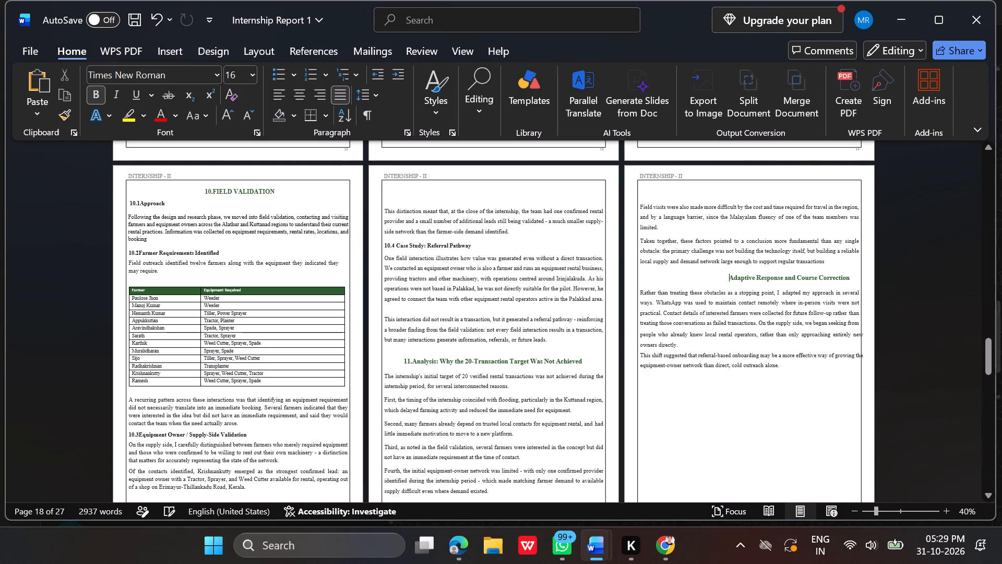
text(12)
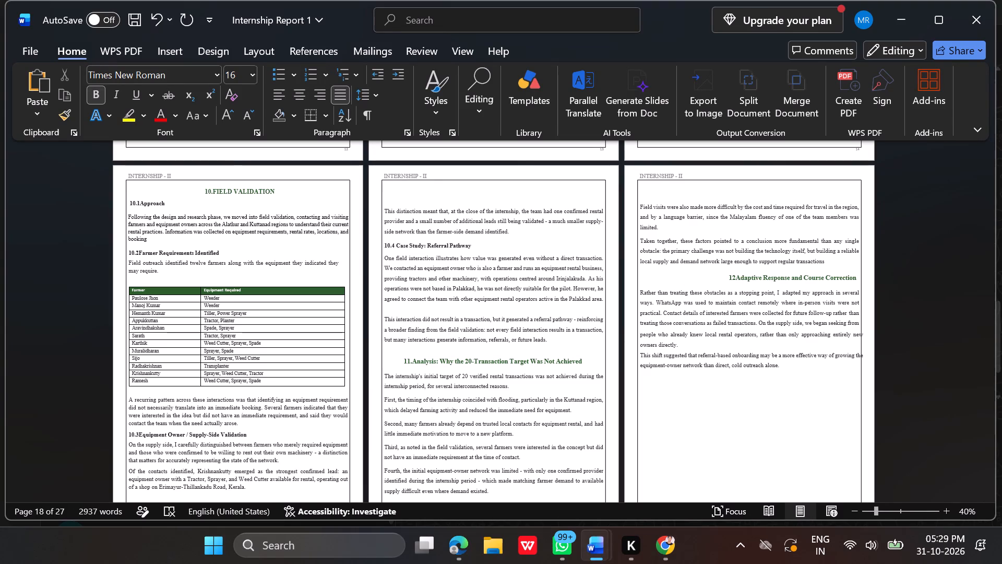
key(period)
Remove the indent before the "12.Adaptive Response and Course Correction" heading and insert three spaces to position it nearer the page centre.
key(Left)
key(Left)
key(Left)
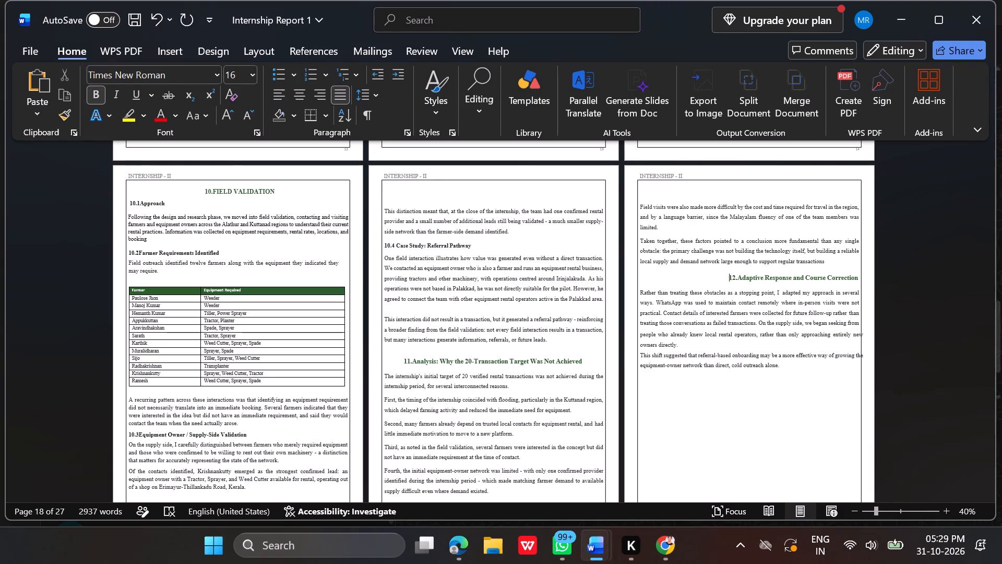
key(BackSpace)
key(space)
key(space)
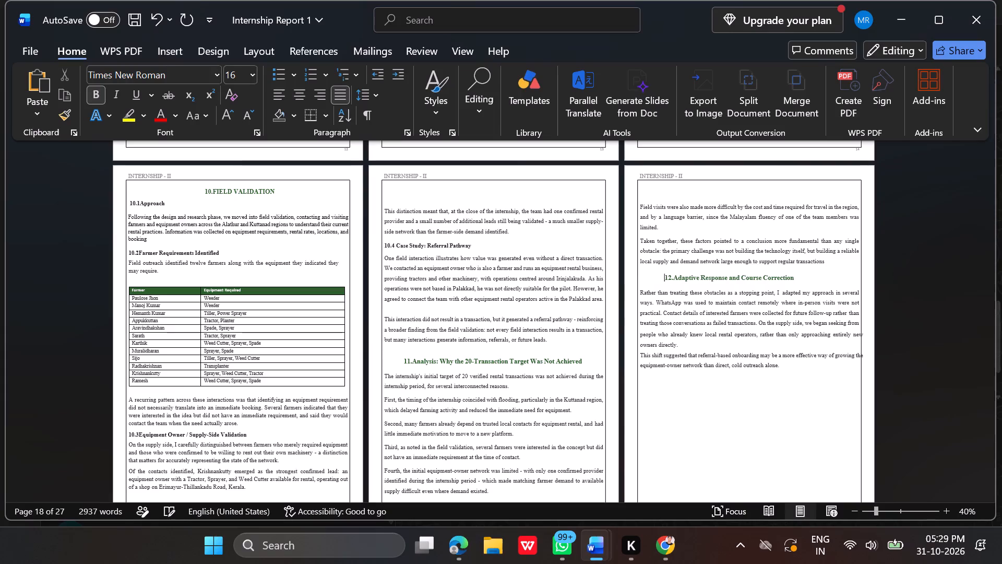
key(space)
Check the table of contents for the section numbers following 12 and compare them with the headings after the Adaptive Response section.
scroll(679, 387, down, 1)
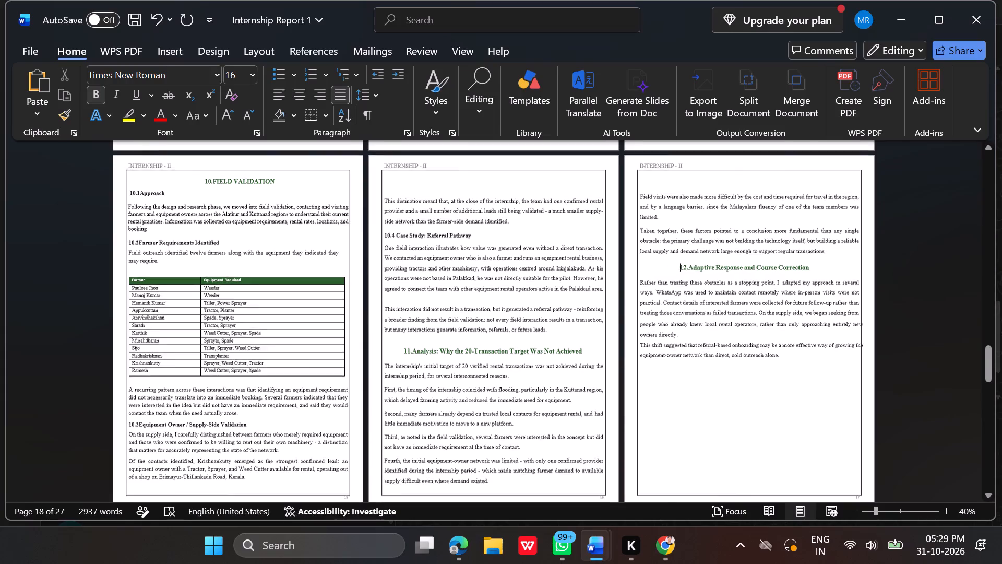
scroll(679, 387, down, 3)
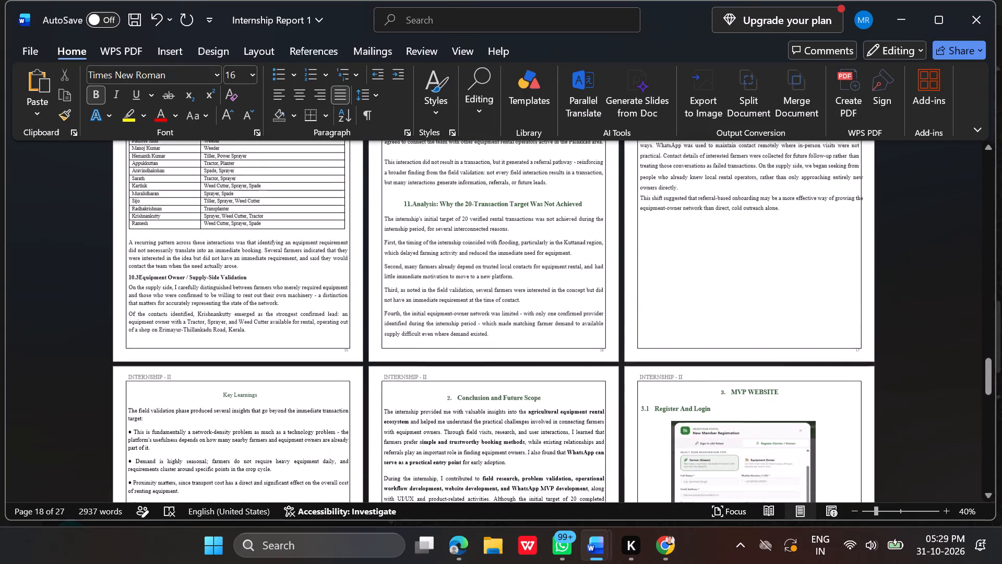
scroll(679, 387, down, 1)
scroll(679, 387, up, 1)
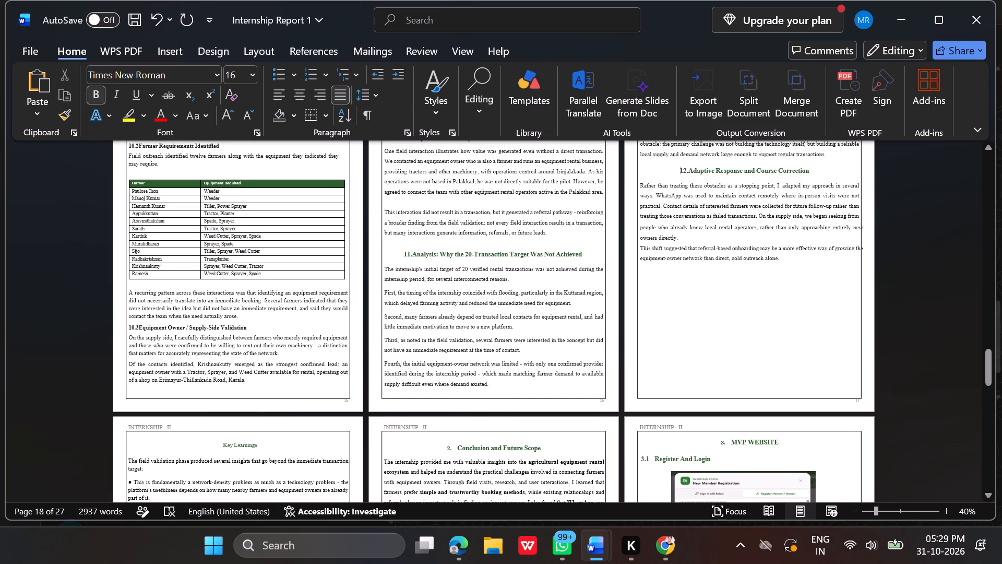
scroll(759, 314, down, 1)
scroll(374, 325, up, 6)
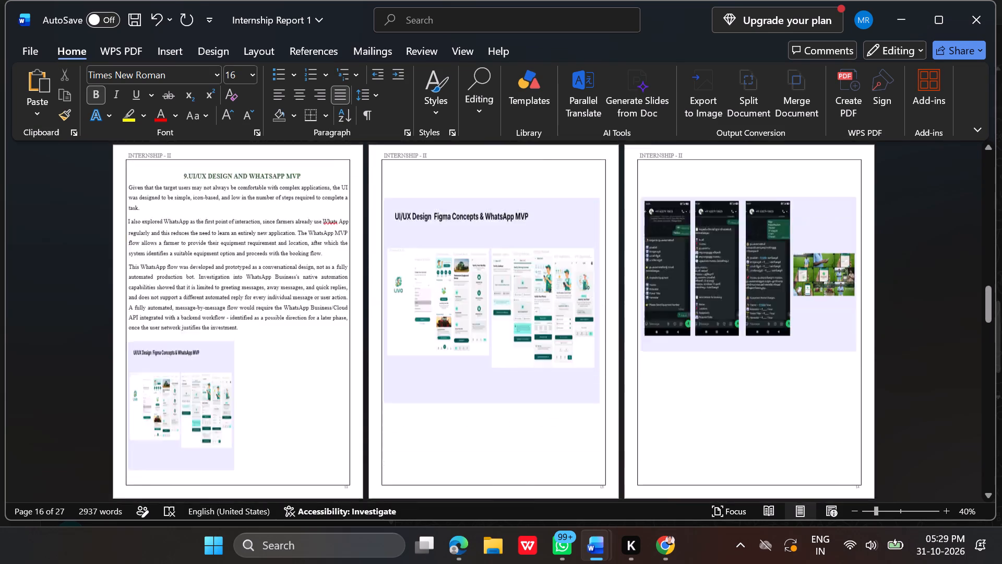
scroll(374, 325, up, 4)
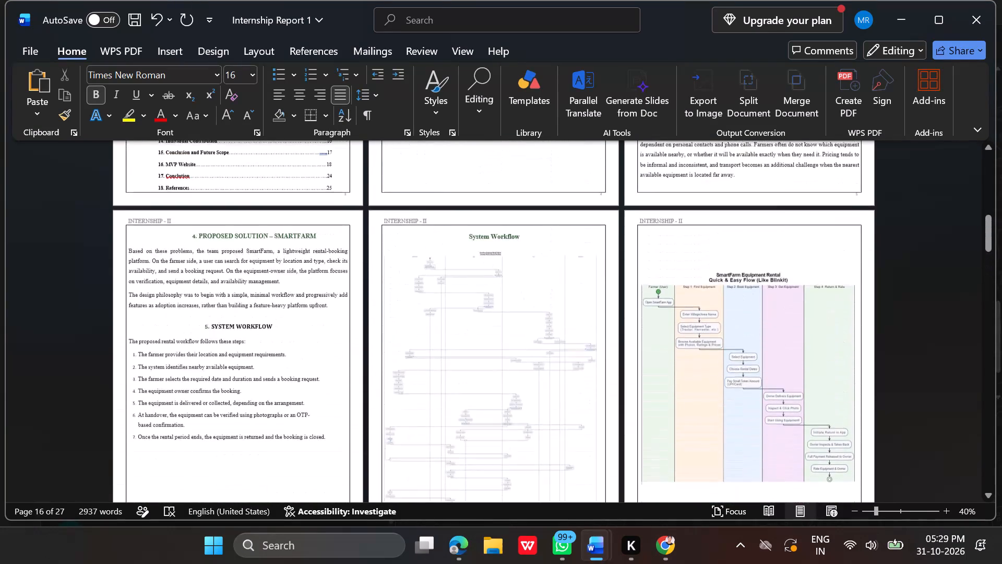
scroll(374, 325, up, 1)
scroll(374, 325, down, 1)
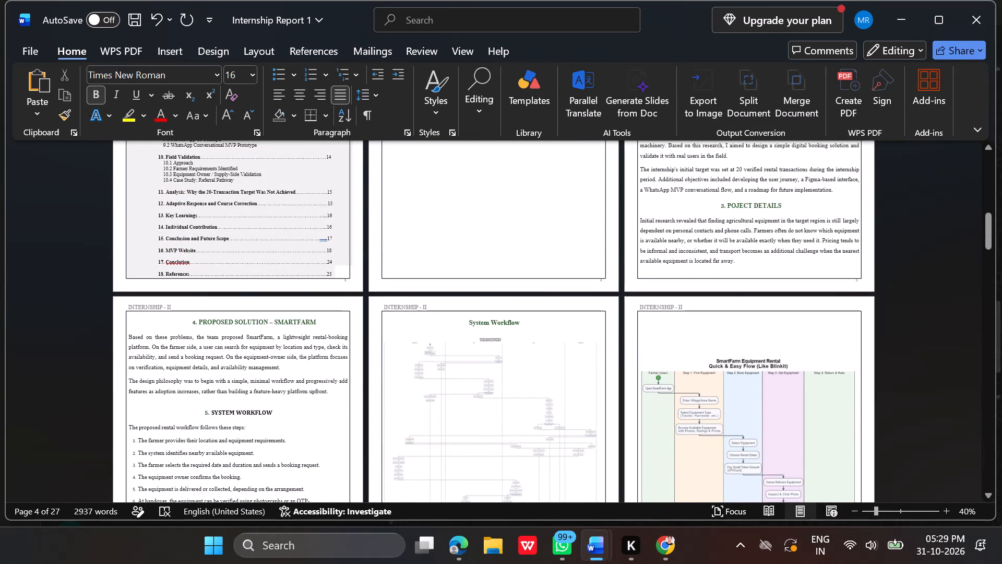
scroll(374, 325, down, 2)
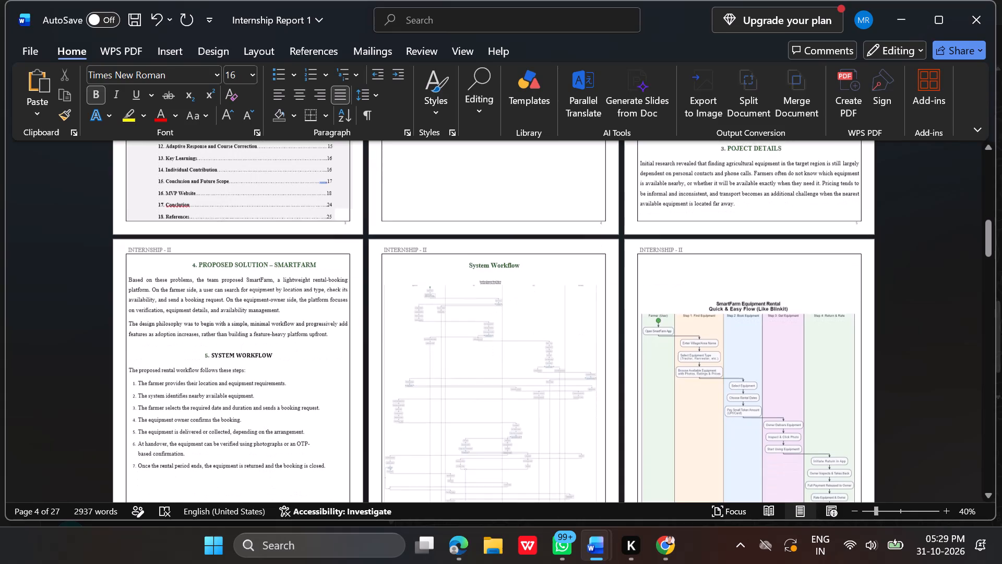
scroll(374, 325, down, 9)
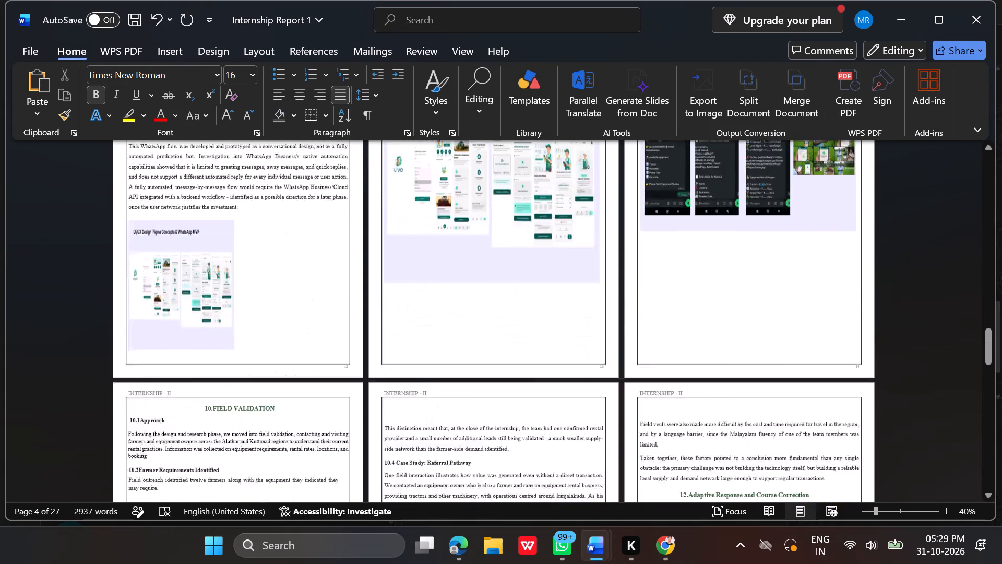
scroll(374, 325, down, 2)
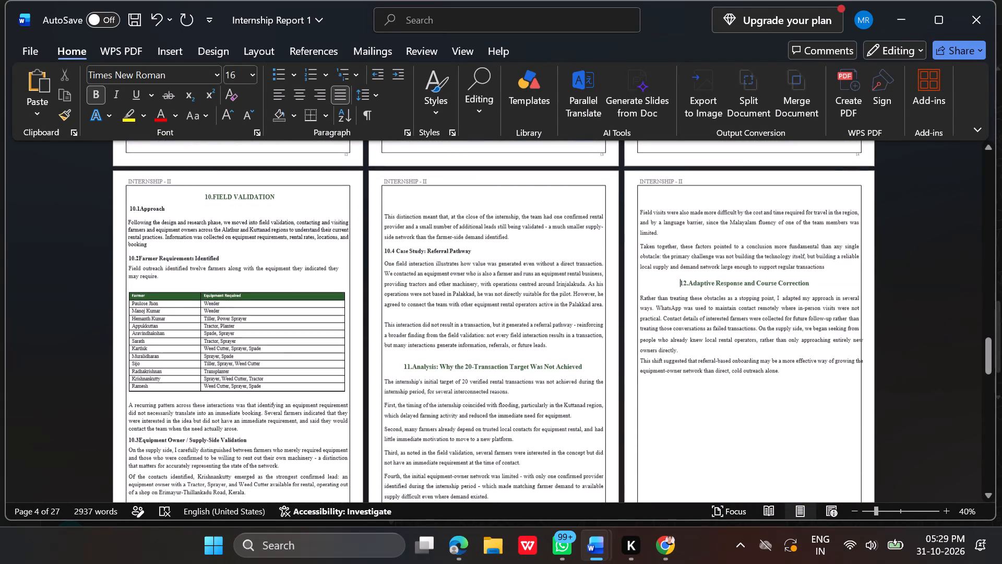
scroll(374, 325, down, 3)
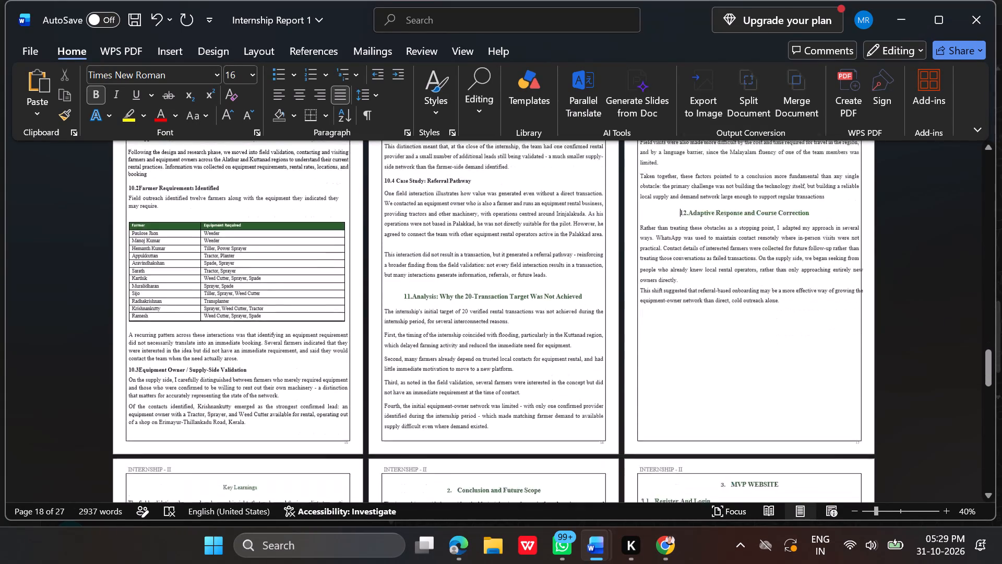
scroll(374, 325, down, 1)
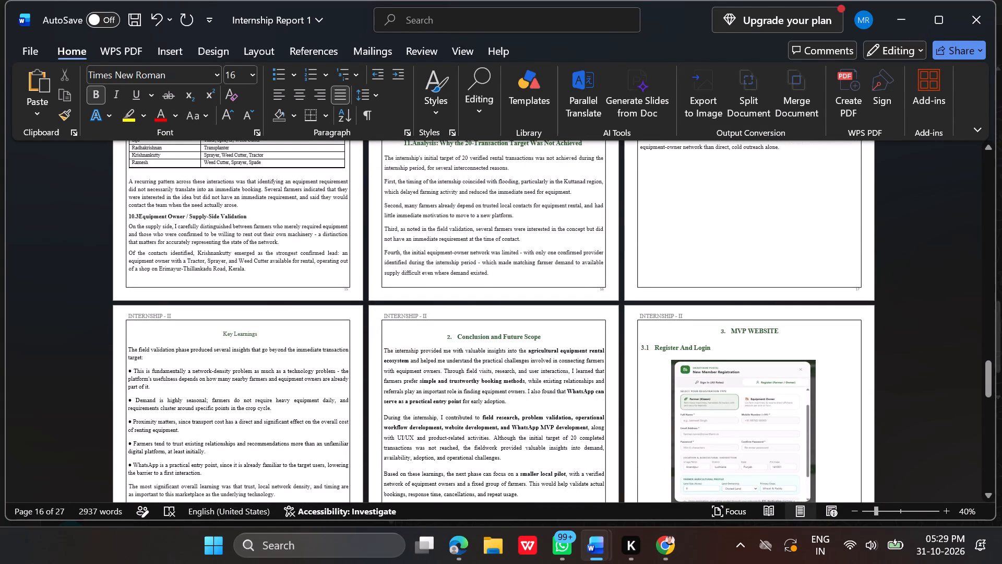
Add the section number "13." before the "Key Learnings" heading.
click(208, 333)
text(13)
key(period)
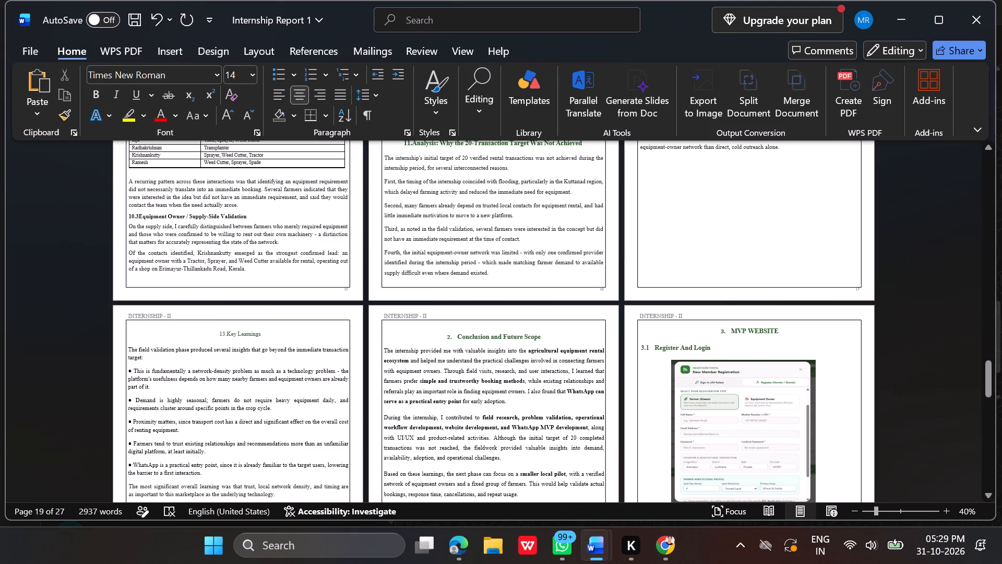
Replace the automatic number before the "Conclusion and Future Scope" heading with "14.".
click(457, 336)
key(BackSpace)
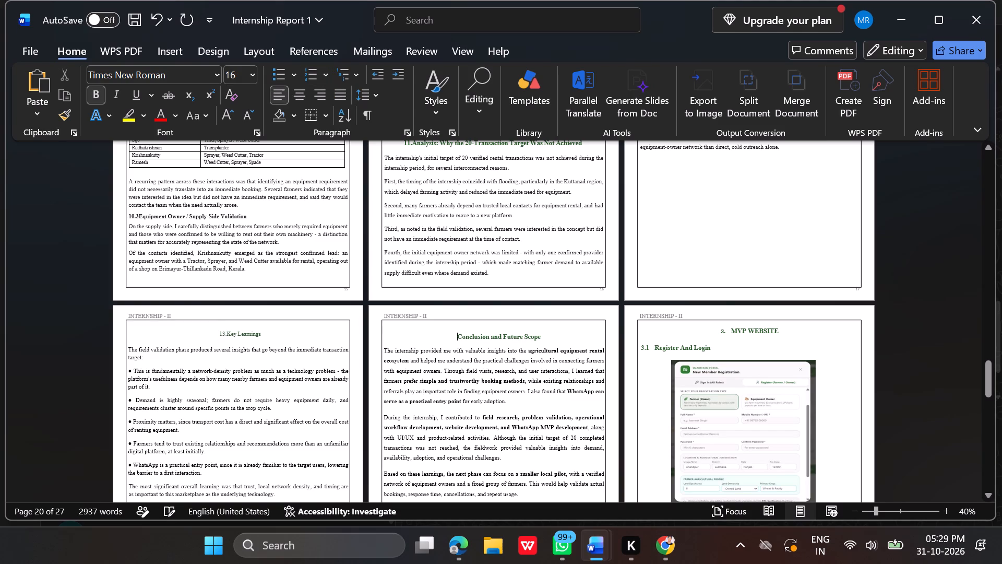
key(1)
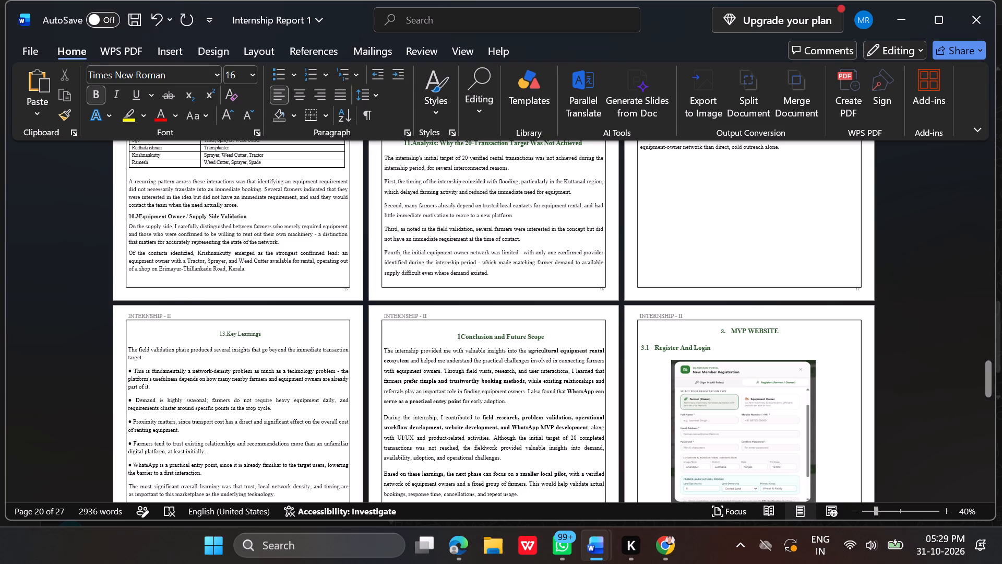
key(4)
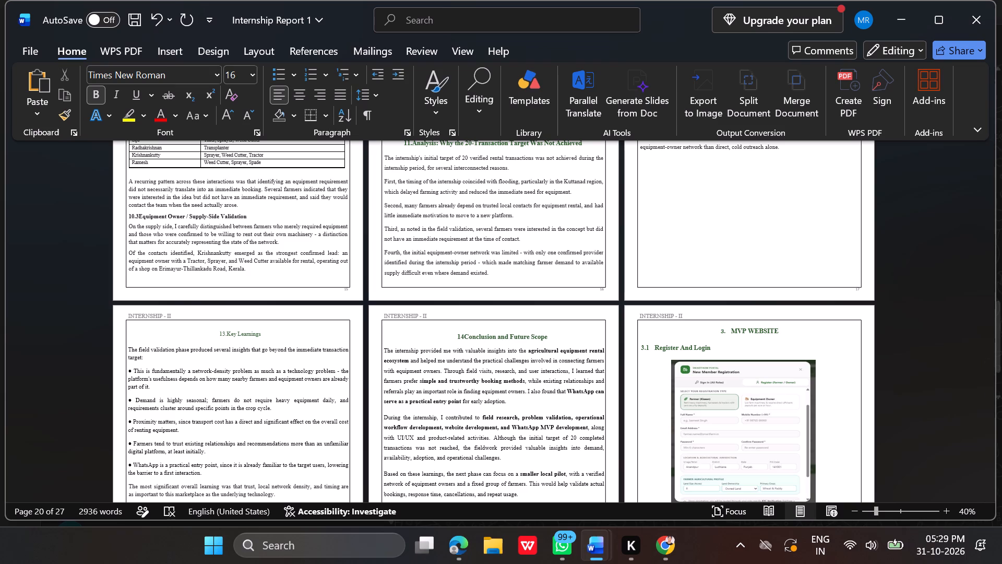
key(period)
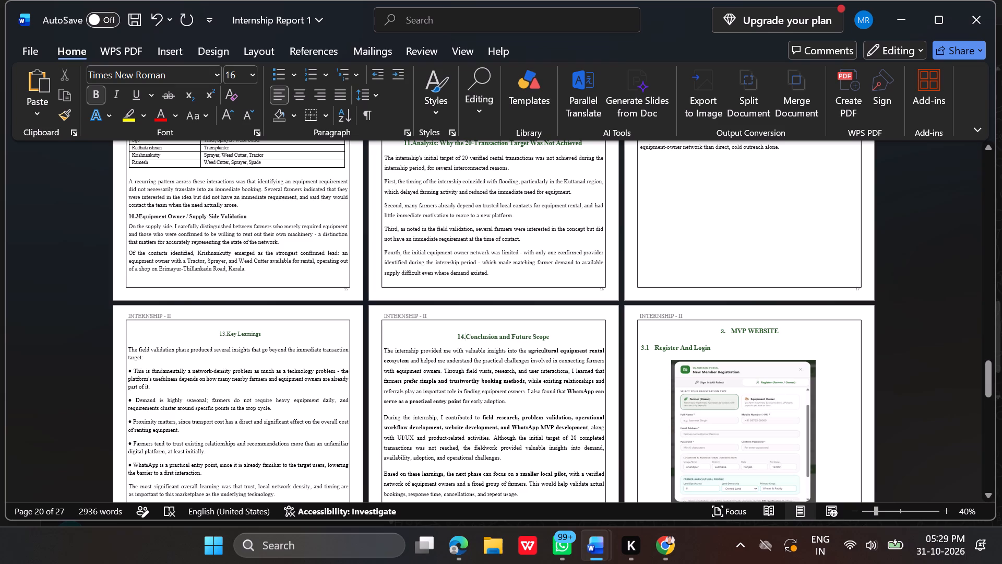
Make the words "Key Learnings" in the section 13 heading bold.
click(250, 331)
drag(269, 336, 235, 333)
drag(235, 333, 225, 333)
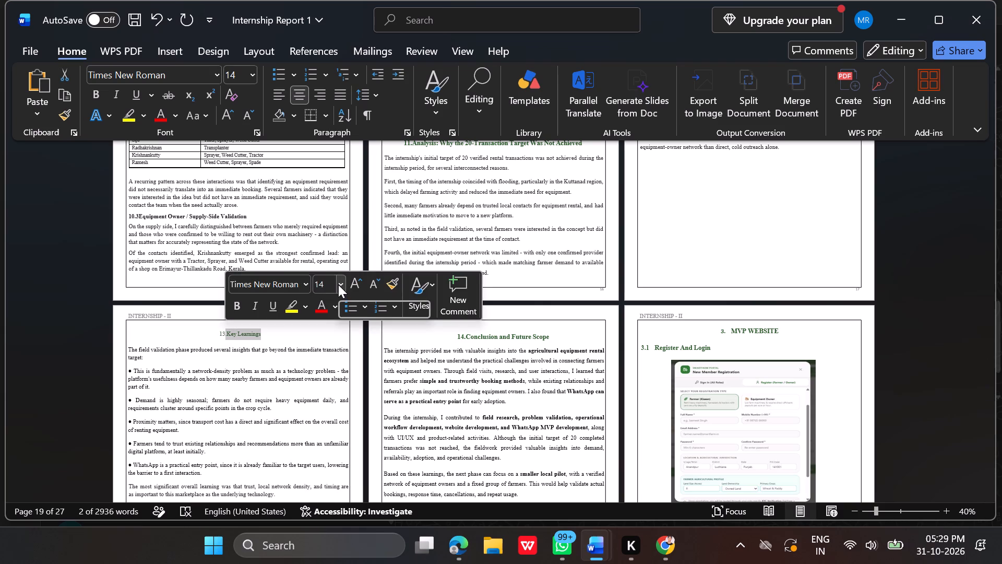
click(240, 301)
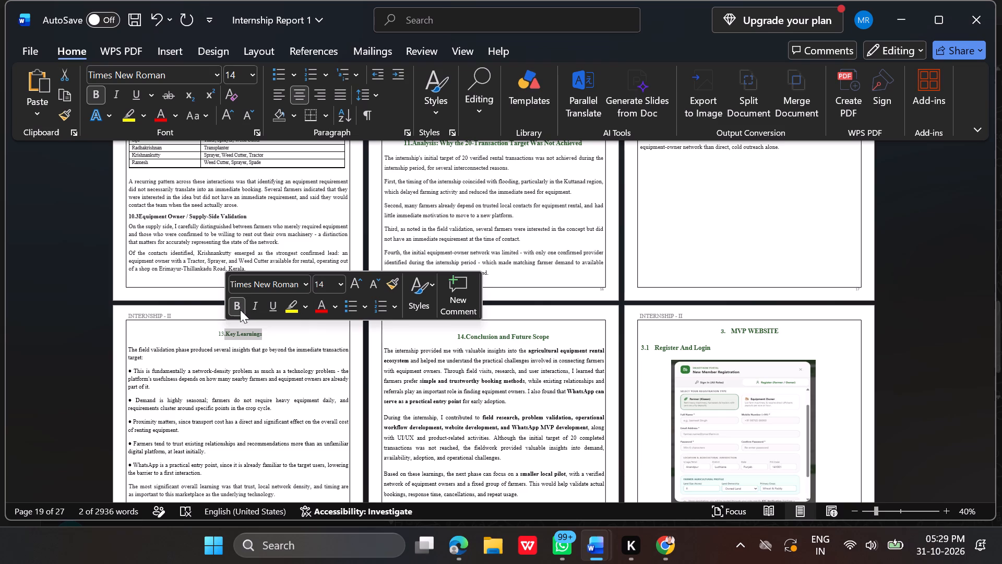
Re-enter the number "13." before the "Key Learnings" heading and make the number bold to match the heading text.
click(235, 332)
key(Left)
key(Left)
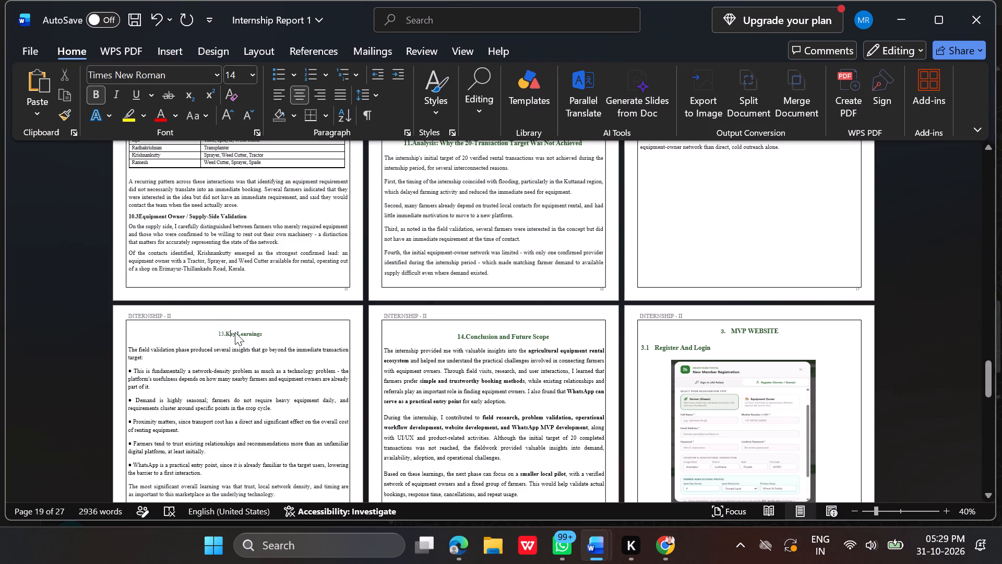
key(Left)
key(Left)
key(Right)
key(BackSpace)
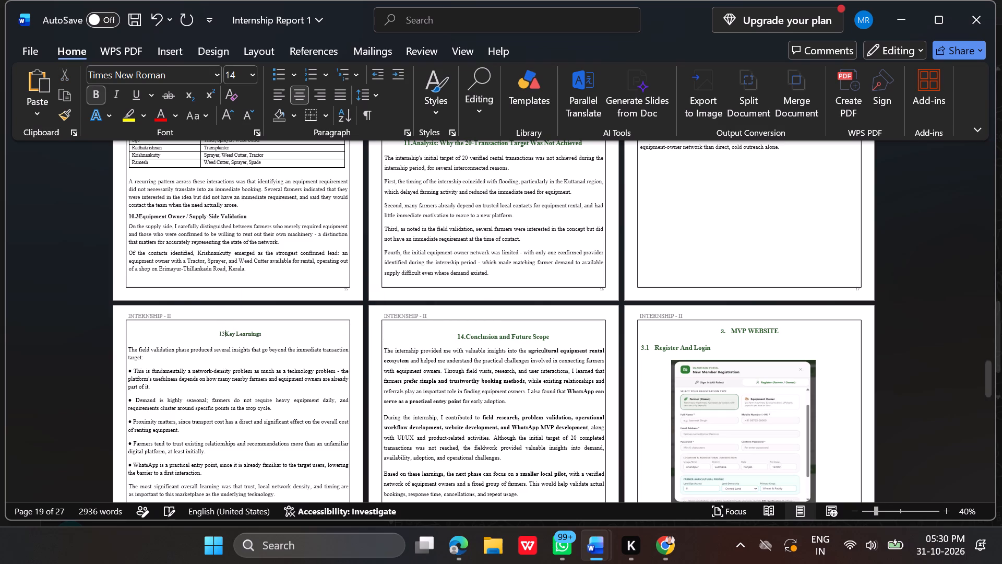
key(BackSpace)
key(BackSpace)
text(13.)
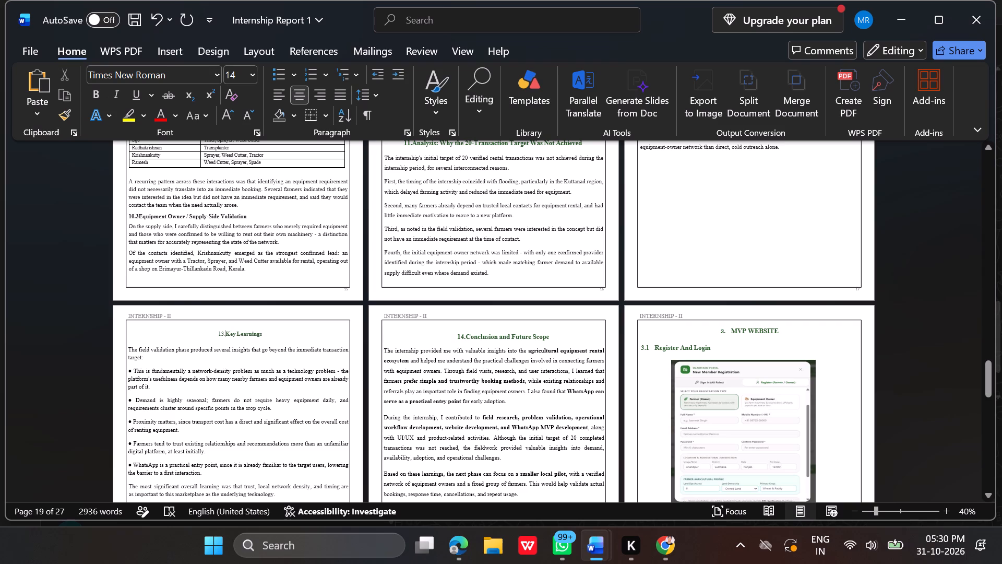
key(shift+Left)
key(shift+Left)
key(shift+Left)
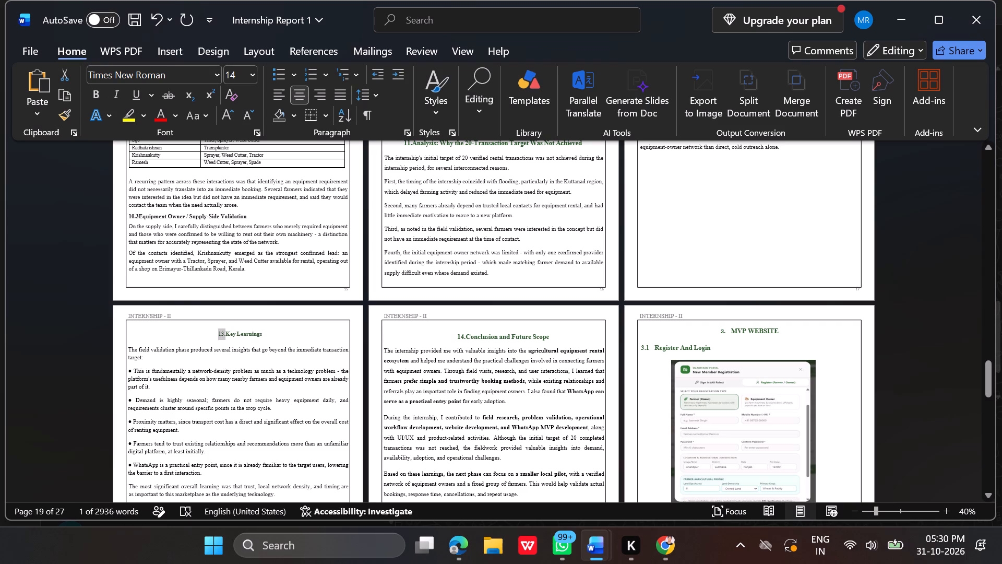
click(101, 93)
click(468, 345)
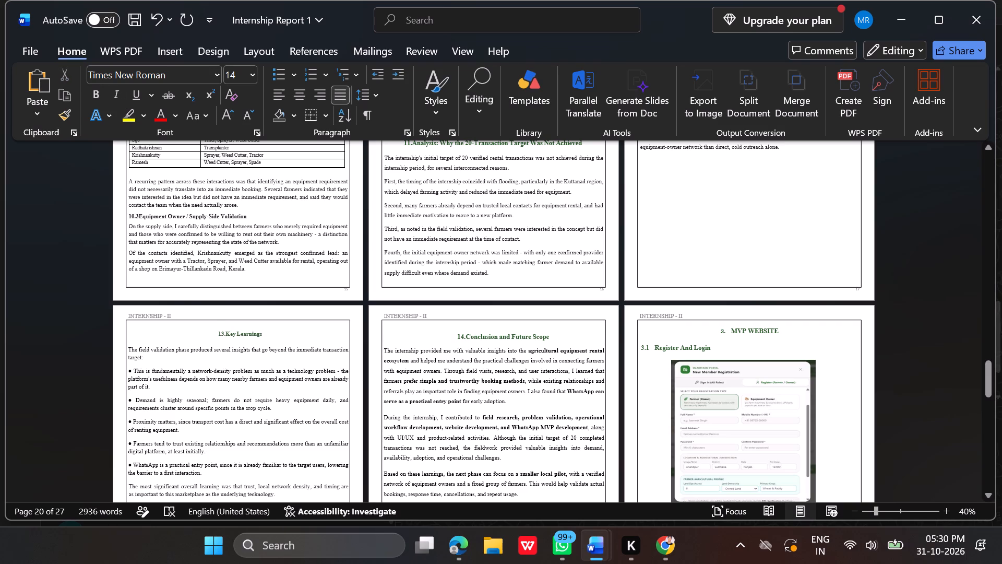
Check the section numbers in the table of contents against the headings in the report body.
scroll(562, 380, down, 1)
scroll(562, 380, up, 13)
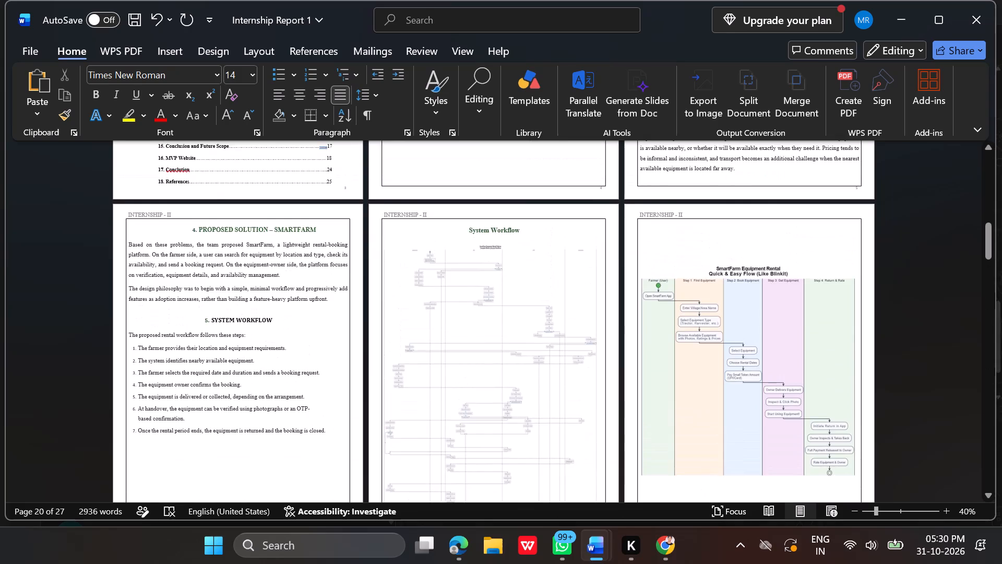
scroll(562, 380, up, 1)
scroll(562, 380, down, 2)
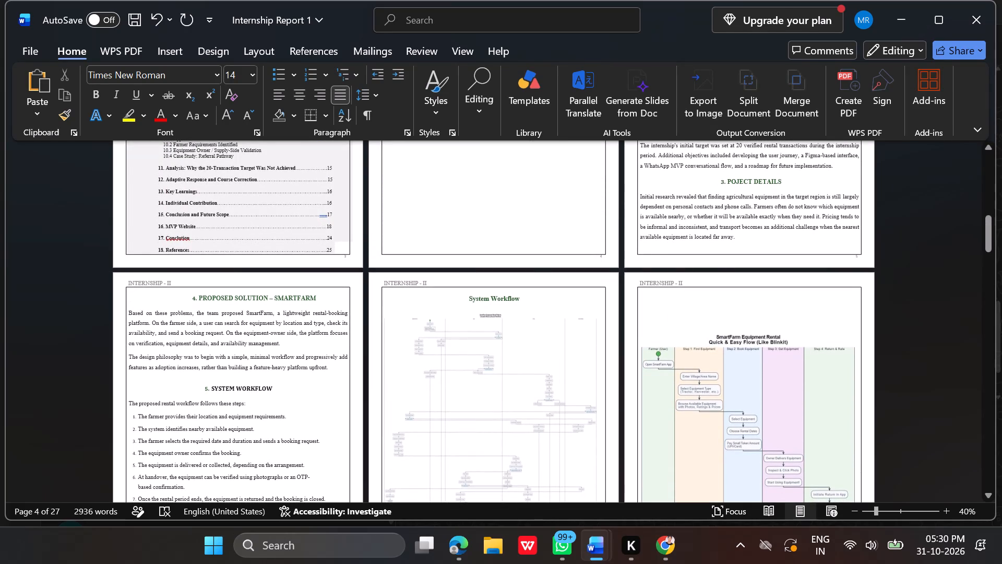
scroll(562, 380, down, 5)
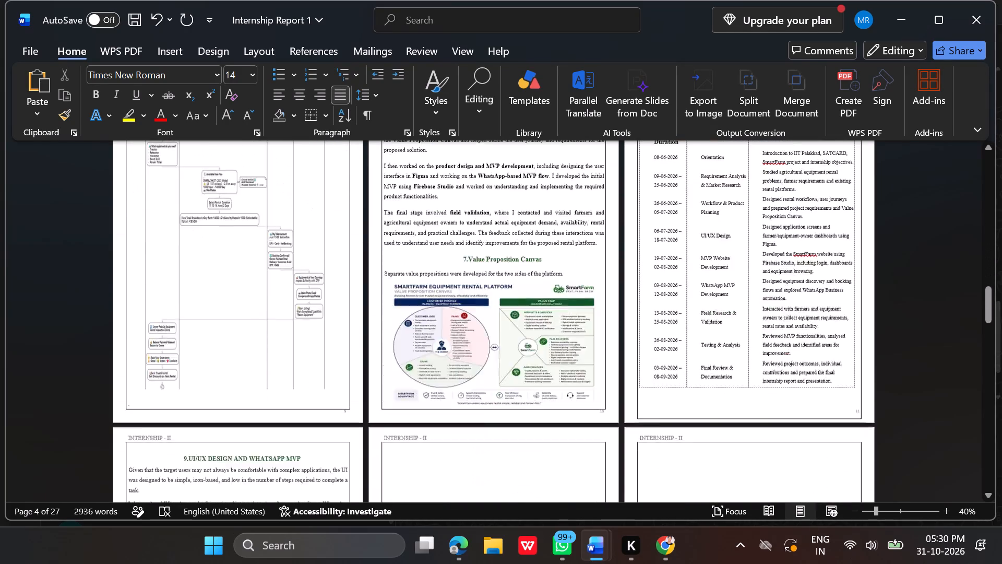
scroll(562, 380, down, 3)
scroll(562, 380, up, 2)
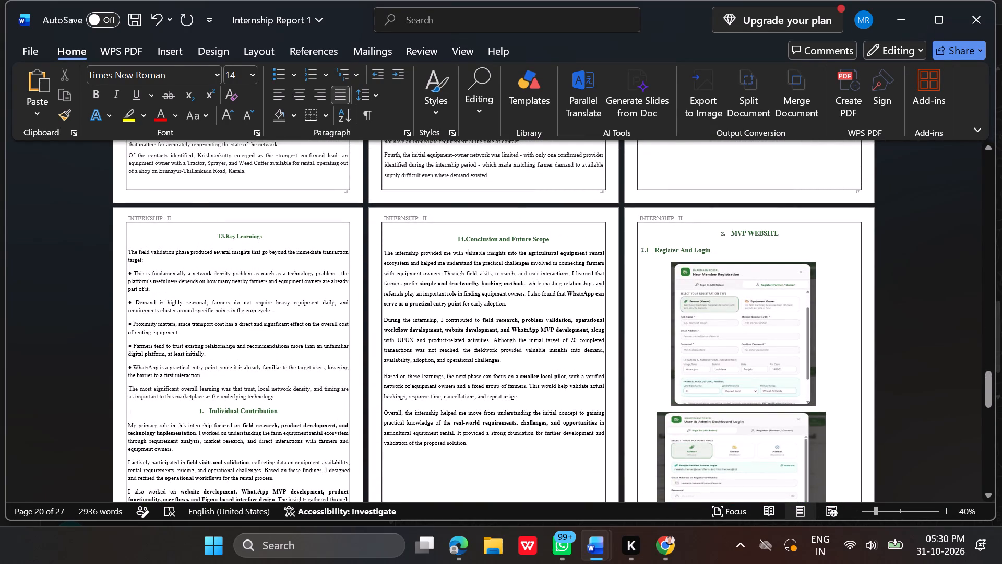
click(207, 410)
key(BackSpace)
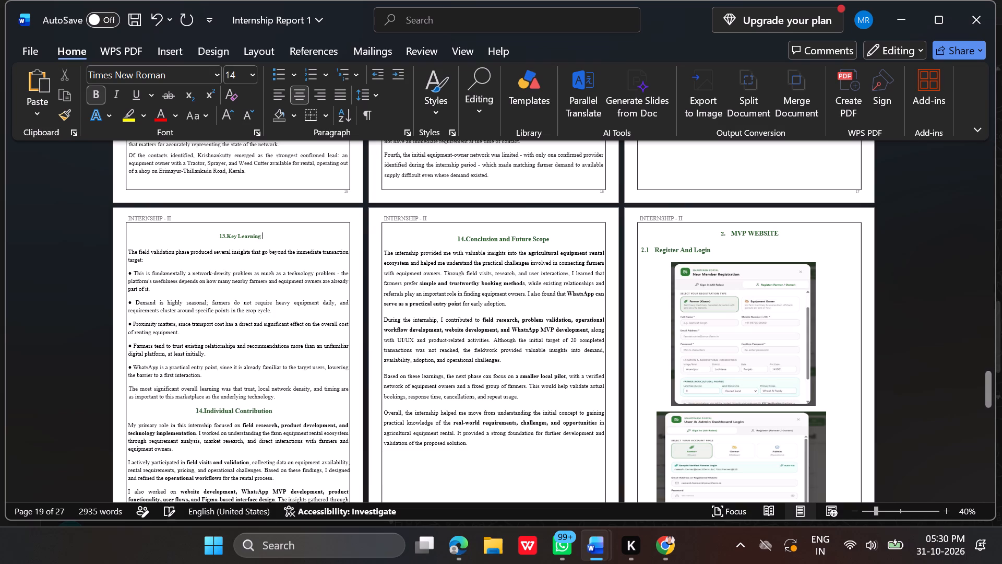
key(BackSpace)
key(BackSpace)
key(BackSpace)
key(BackSpace)
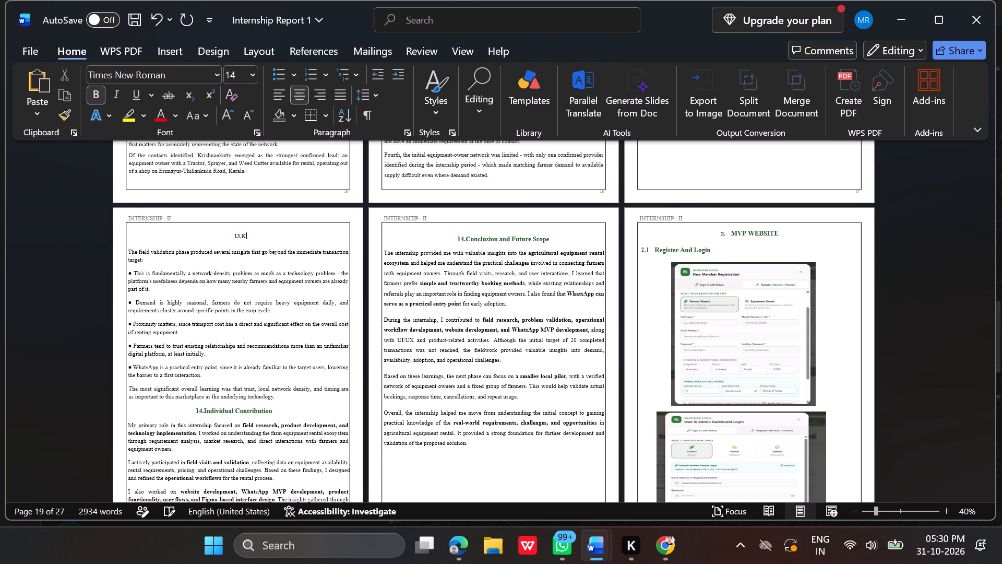
text(EY LEARNINGS)
Rewrite the section 14 heading text in capitals as "INDIVIDUAL CONTRIBUTION".
click(284, 410)
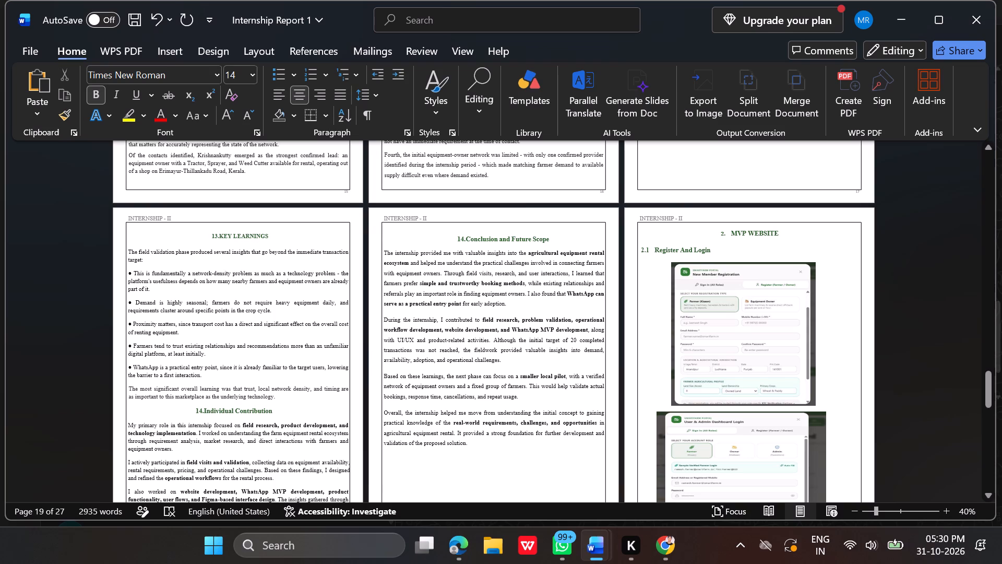
key(BackSpace)
key(BackSpace)
key(BackSpace)
key(BackSpace)
key(BackSpace)
key(BackSpace)
key(BackSpace)
key(BackSpace)
key(BackSpace)
key(BackSpace)
key(BackSpace)
key(BackSpace)
key(BackSpace)
key(BackSpace)
key(BackSpace)
key(BackSpace)
key(BackSpace)
key(BackSpace)
key(BackSpace)
key(BackSpace)
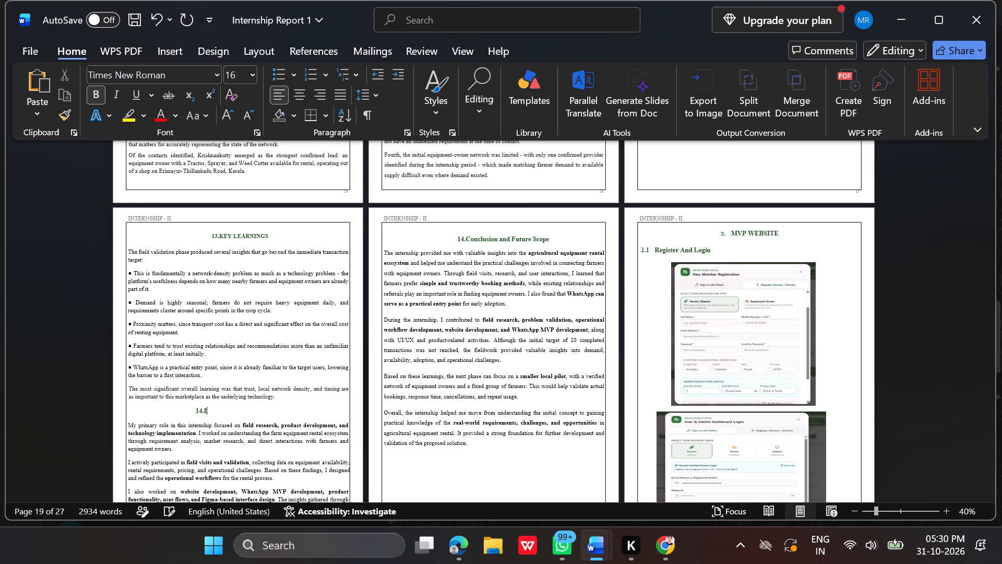
text(NDIVIDUAL CONTRIBUTION)
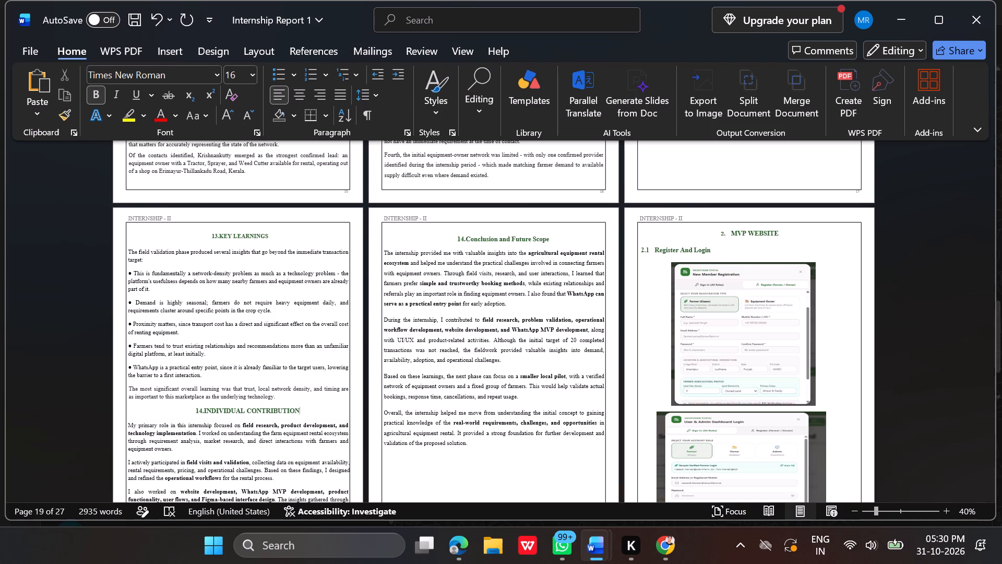
Replace the "14.Conclusion and Future Scope" heading with "15.CONCLUTION AND FUTURE SCOPE" in capitals.
click(552, 240)
key(BackSpace)
key(BackSpace)
key(BackSpace)
key(BackSpace)
key(BackSpace)
key(BackSpace)
key(BackSpace)
key(BackSpace)
key(BackSpace)
key(BackSpace)
key(BackSpace)
key(BackSpace)
key(BackSpace)
key(BackSpace)
key(BackSpace)
key(BackSpace)
key(BackSpace)
key(BackSpace)
key(BackSpace)
key(BackSpace)
key(BackSpace)
key(BackSpace)
key(BackSpace)
key(BackSpace)
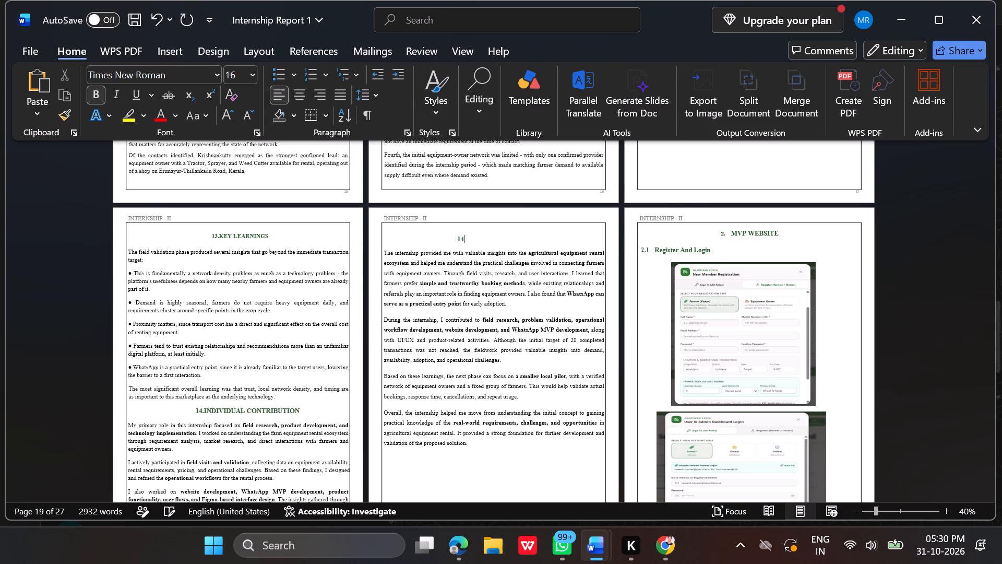
key(BackSpace)
key(5)
key(period)
text(CONCLUTION AND FUTU)
text(RE SC)
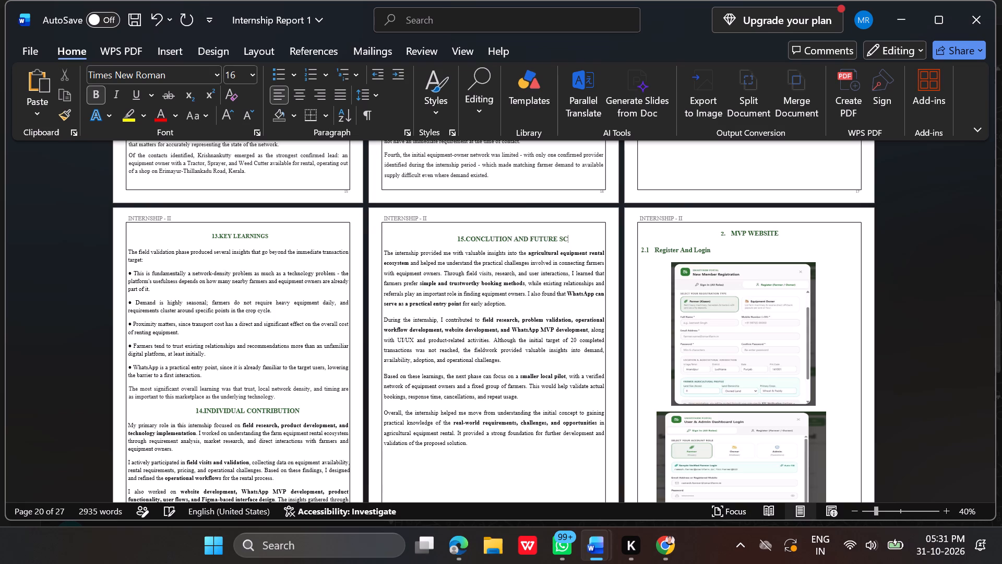
text(OPR)
key(BackSpace)
key(e)
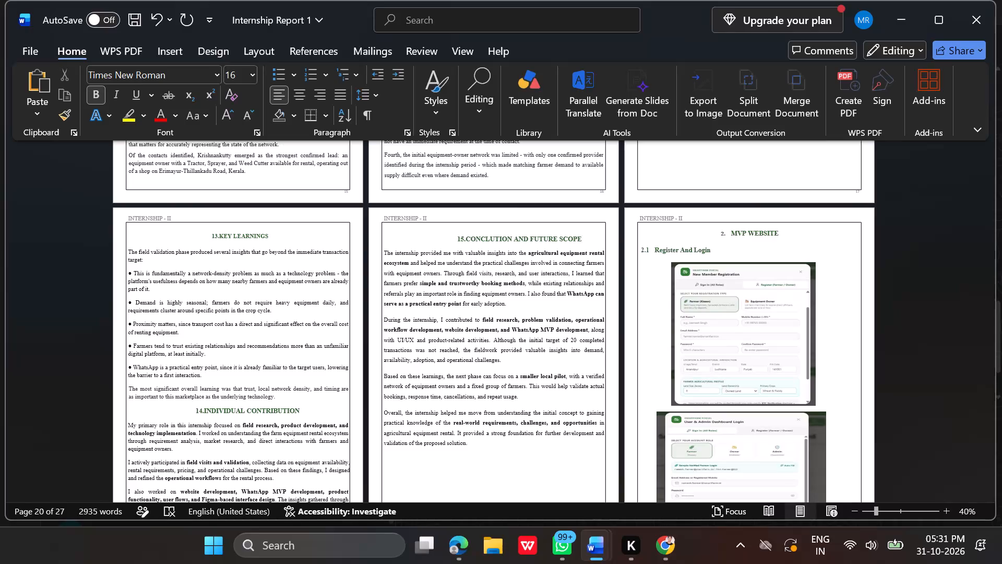
Remove the indent before the section 15 heading and pad it with spaces so it sits centred on the page.
key(Left)
key(Left)
key(Left)
key(Left)
key(Left)
key(Left)
key(Left)
key(Left)
key(Left)
key(Left)
key(Left)
key(Left)
key(Left)
key(Left)
key(Left)
key(Left)
key(Left)
key(Left)
key(Left)
key(Left)
key(Left)
key(Left)
key(BackSpace)
key(space)
key(space)
key(space)
key(space)
key(space)
key(space)
key(space)
key(space)
key(space)
key(space)
key(space)
key(space)
key(space)
key(space)
key(space)
key(space)
key(space)
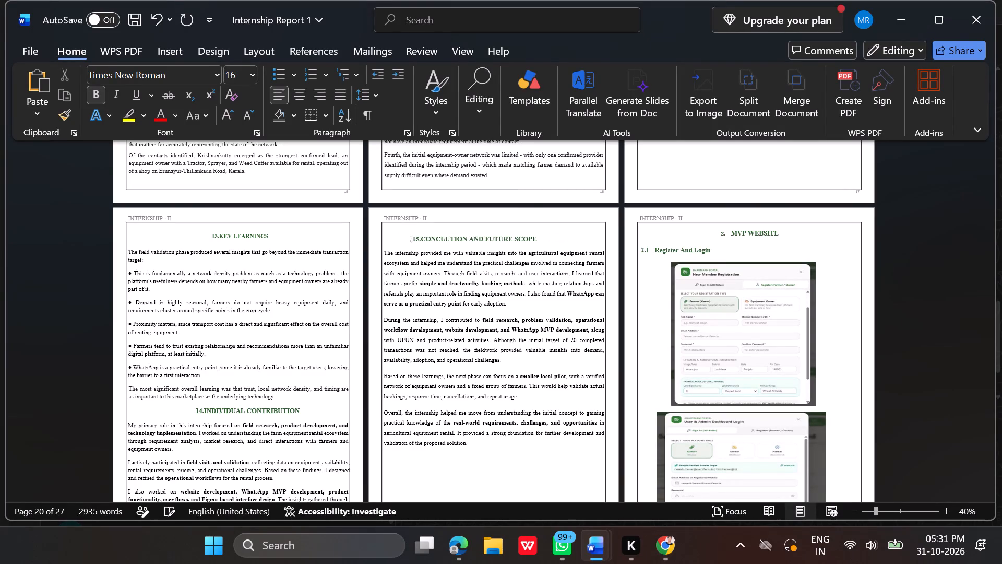
key(space)
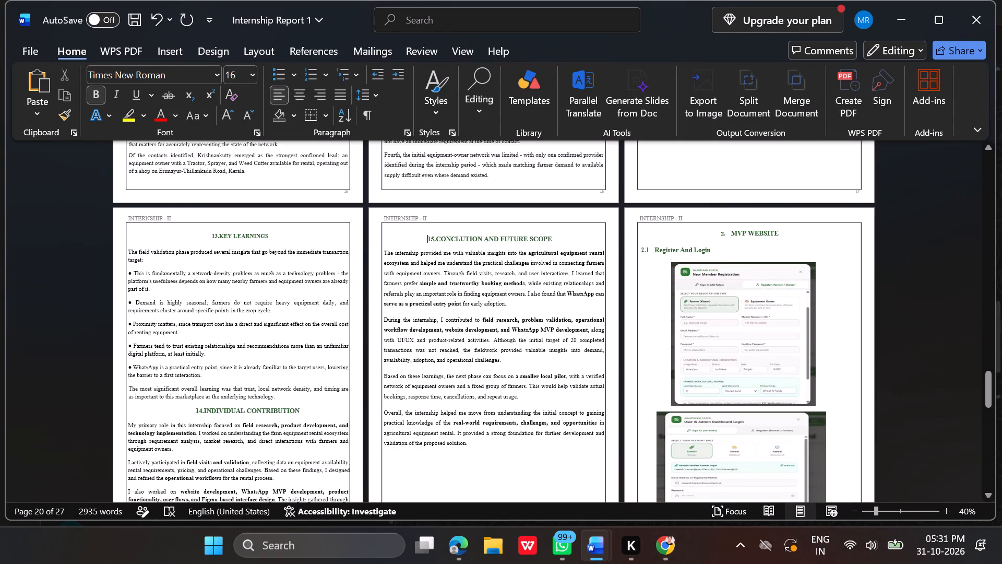
Replace the automatic number before the "MVP WEBSITE" heading with "16.".
click(728, 237)
key(BackSpace)
key(1)
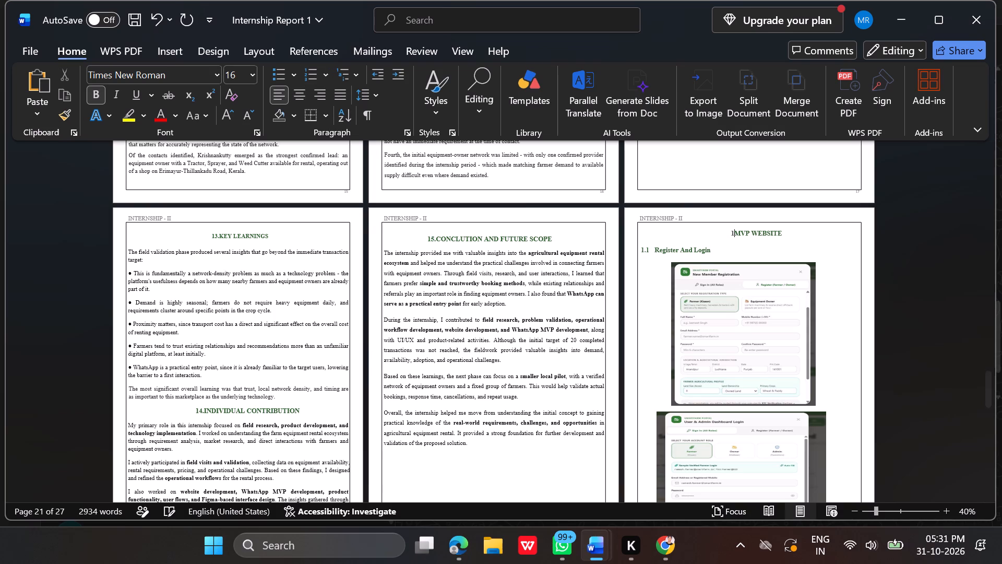
key(6)
key(period)
Remove the indent before the "16.MVP WEBSITE" heading and pad it with spaces so it sits centred on the page.
key(Left)
key(Left)
key(Left)
key(BackSpace)
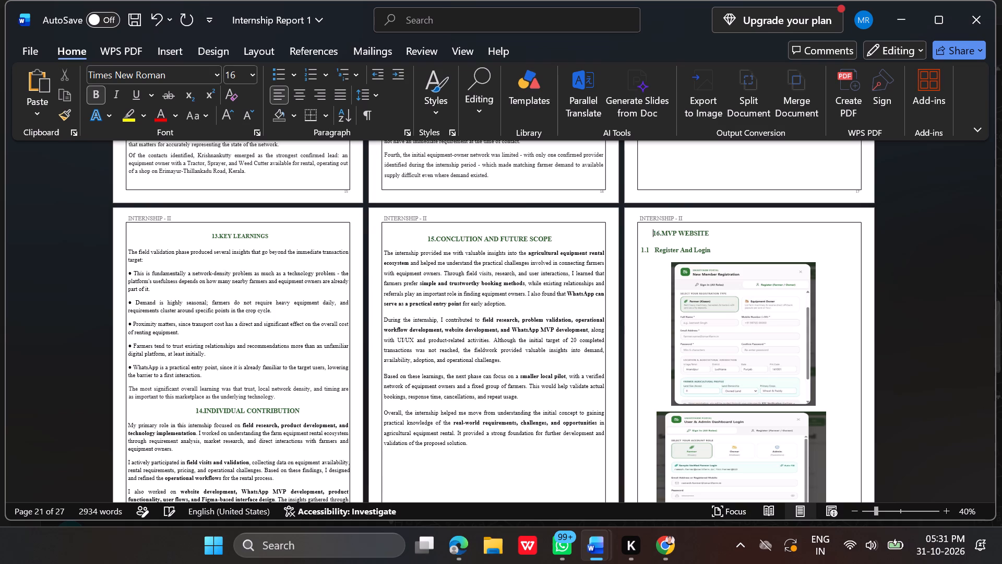
key(space)
key(space)
key(space)
key(space)
key(space)
key(space)
key(space)
key(space)
key(space)
key(space)
key(space)
key(space)
key(space)
key(space)
key(space)
key(space)
key(space)
key(space)
key(space)
key(space)
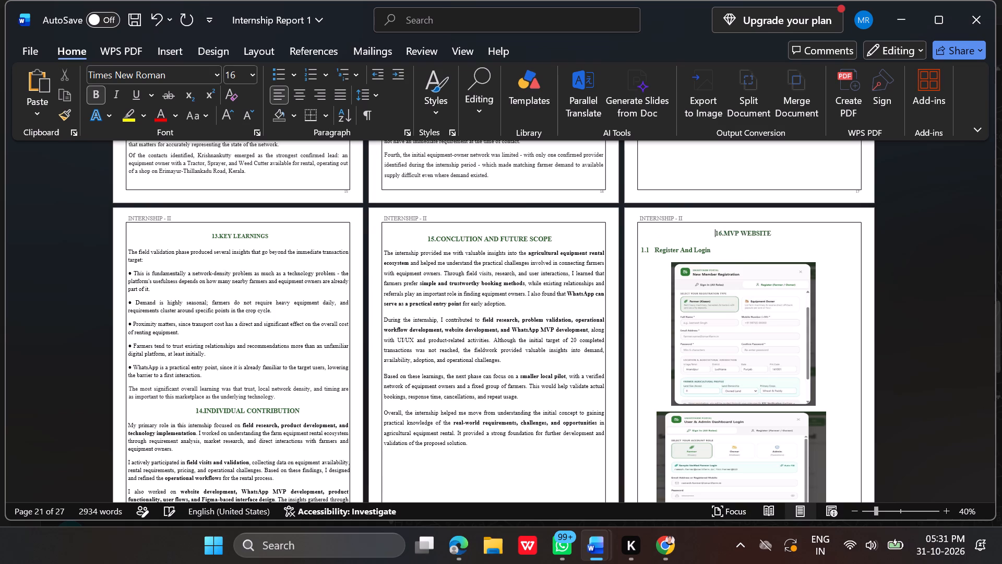
scroll(728, 237, down, 4)
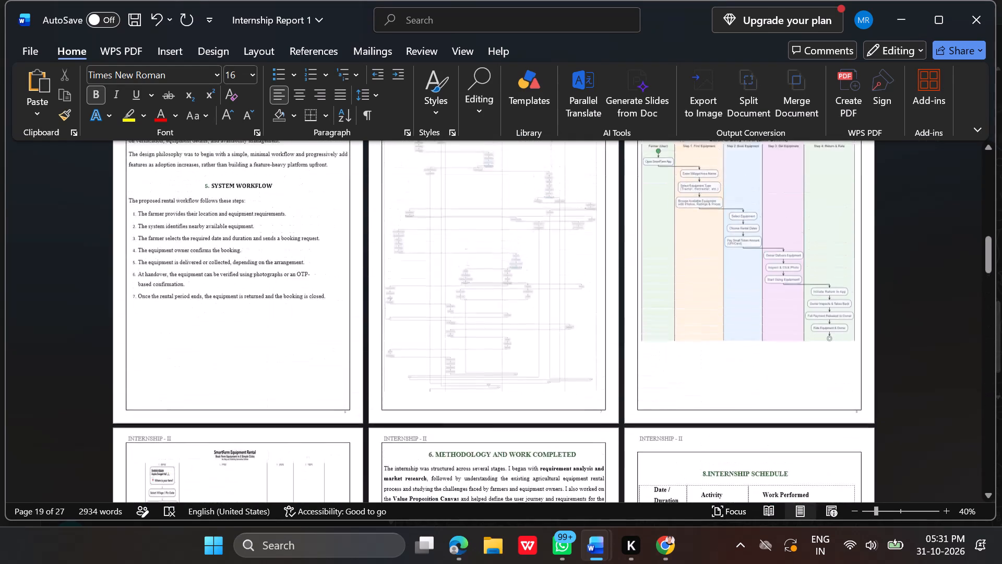
scroll(728, 237, up, 4)
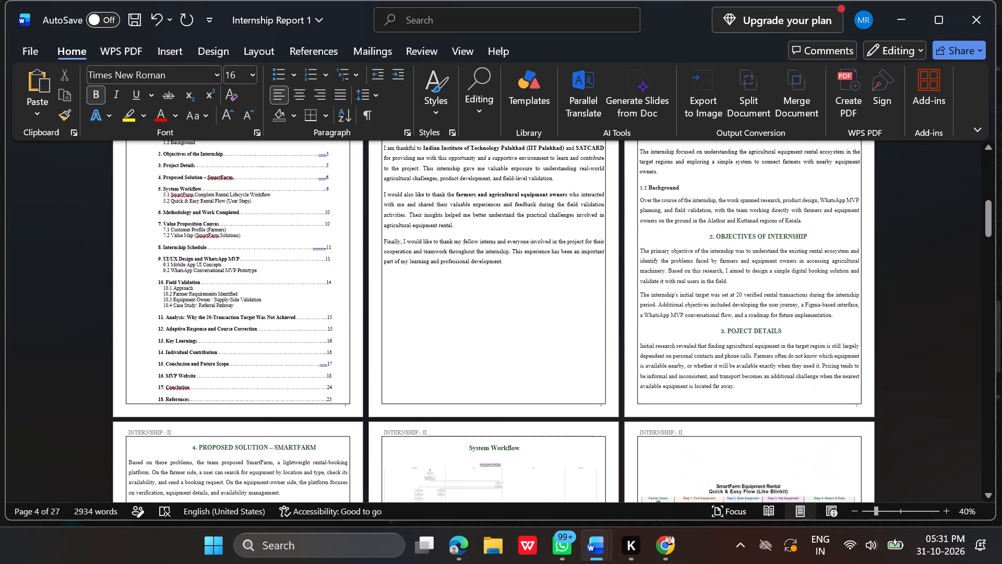
scroll(681, 310, down, 2)
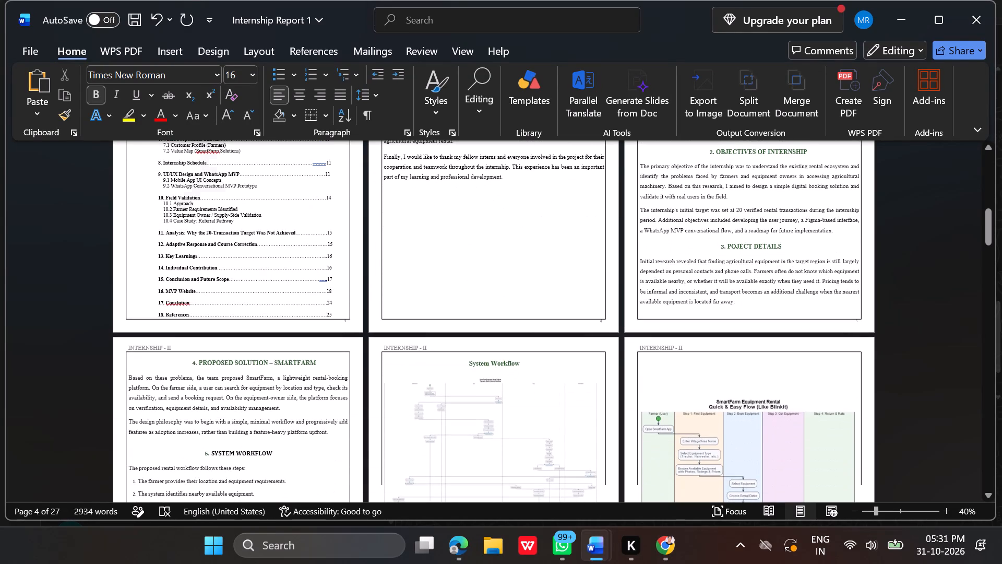
scroll(681, 310, down, 6)
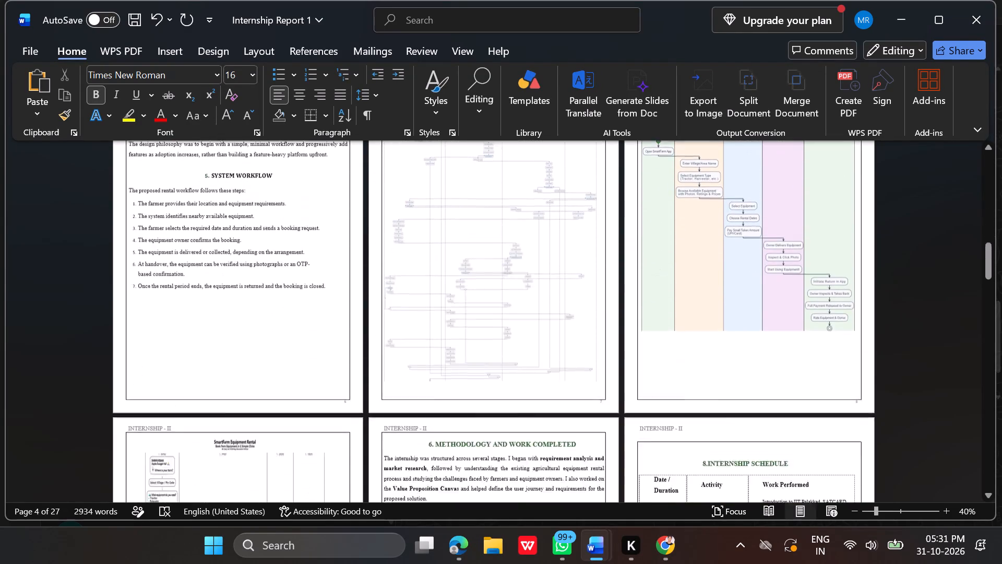
scroll(681, 310, down, 8)
scroll(681, 310, up, 1)
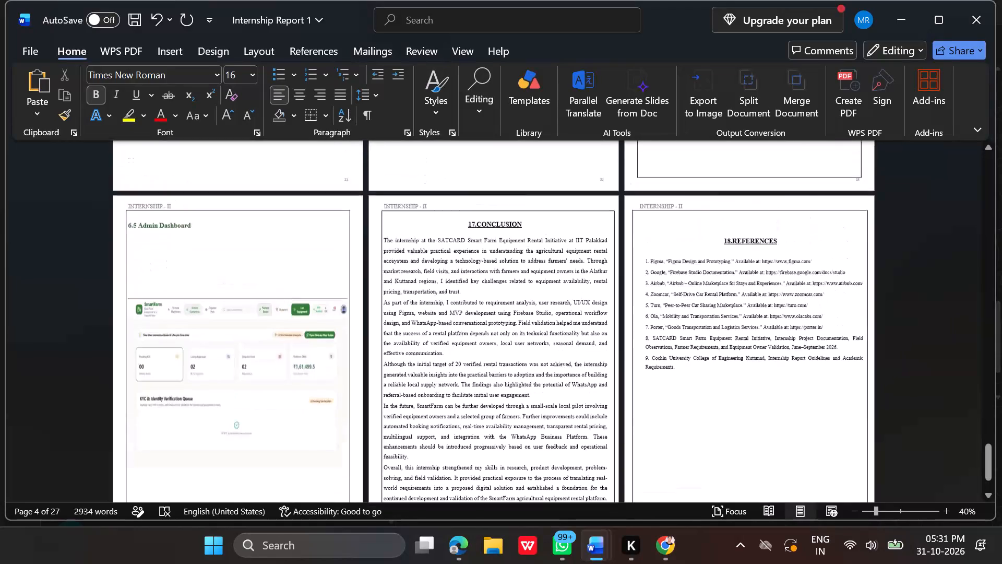
scroll(681, 310, up, 3)
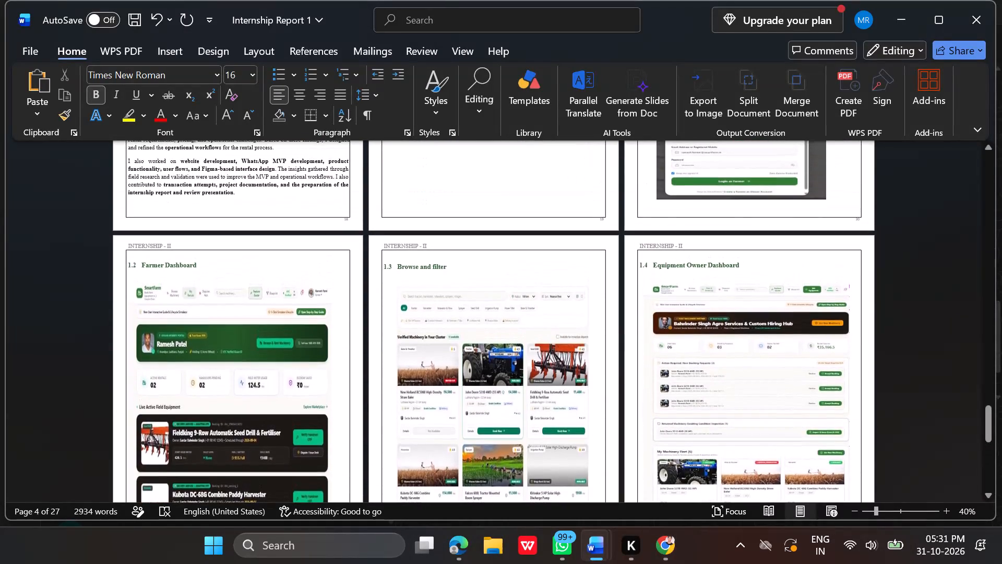
scroll(681, 310, up, 2)
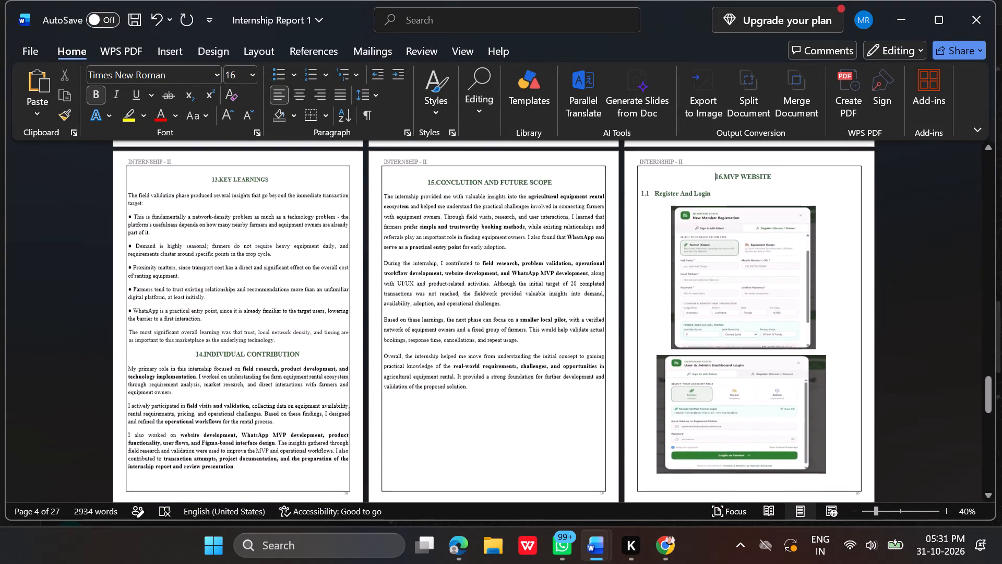
scroll(681, 310, up, 1)
scroll(681, 310, down, 4)
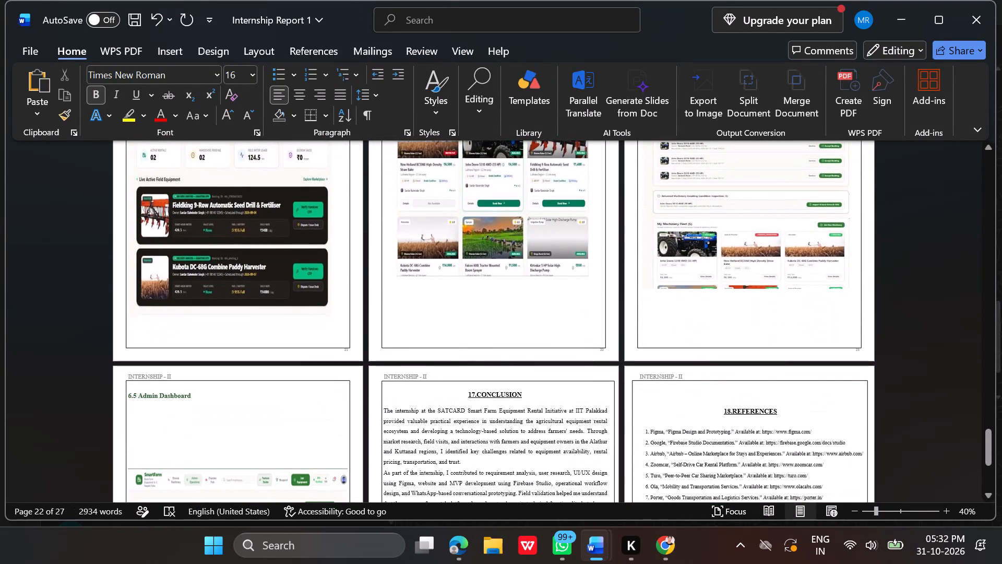
Delete the empty line above the "18.REFERENCES" heading on the last page.
scroll(681, 310, down, 1)
click(712, 332)
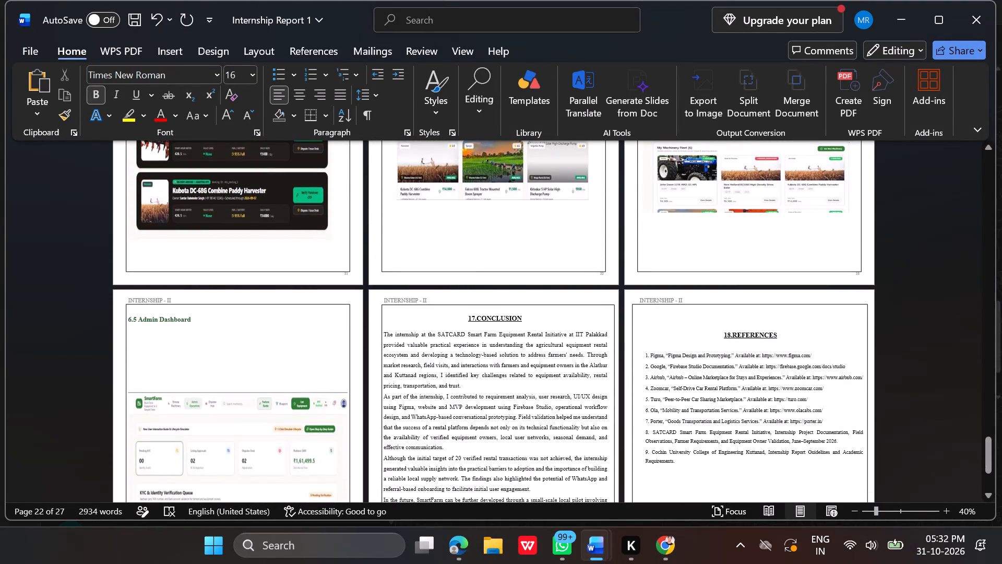
click(717, 322)
key(BackSpace)
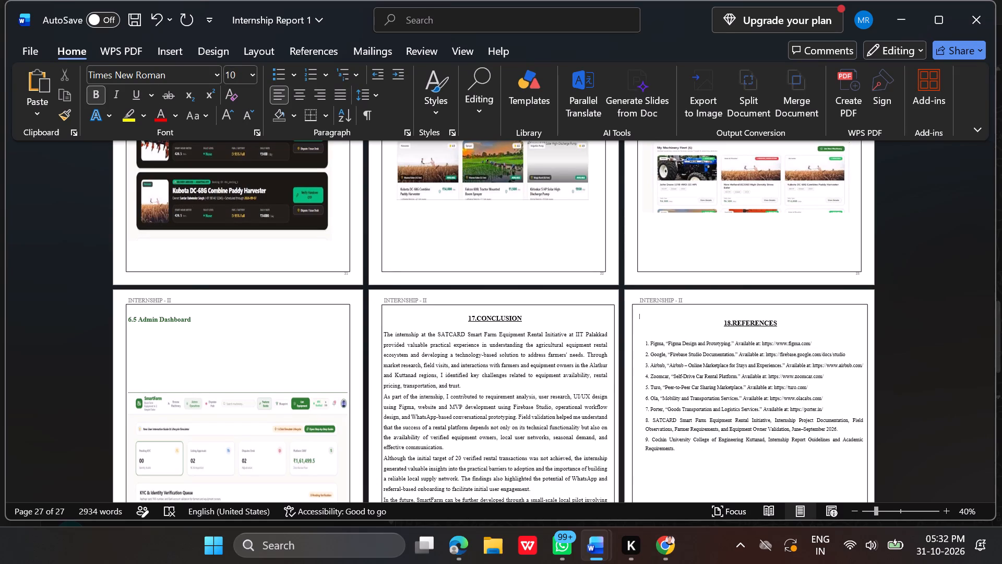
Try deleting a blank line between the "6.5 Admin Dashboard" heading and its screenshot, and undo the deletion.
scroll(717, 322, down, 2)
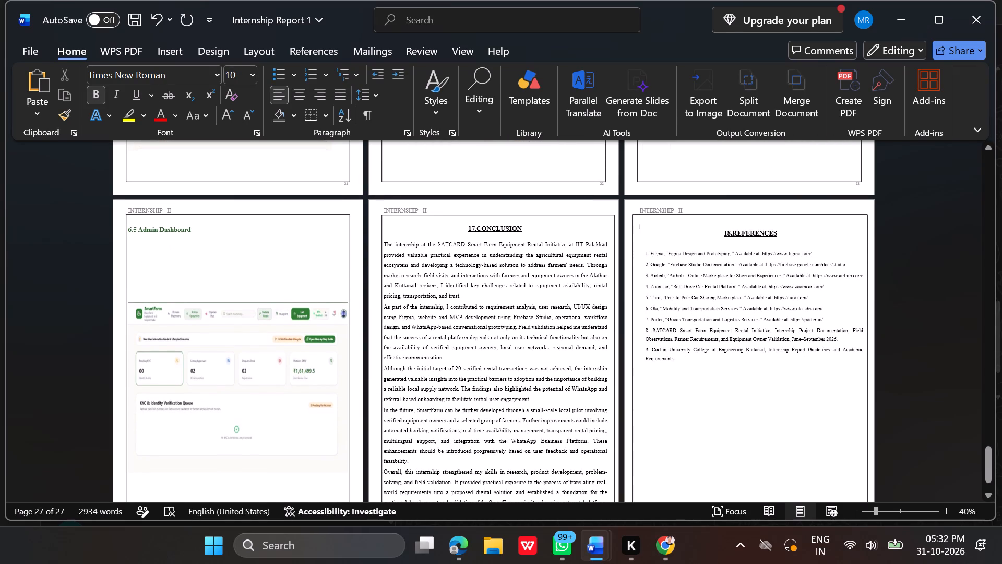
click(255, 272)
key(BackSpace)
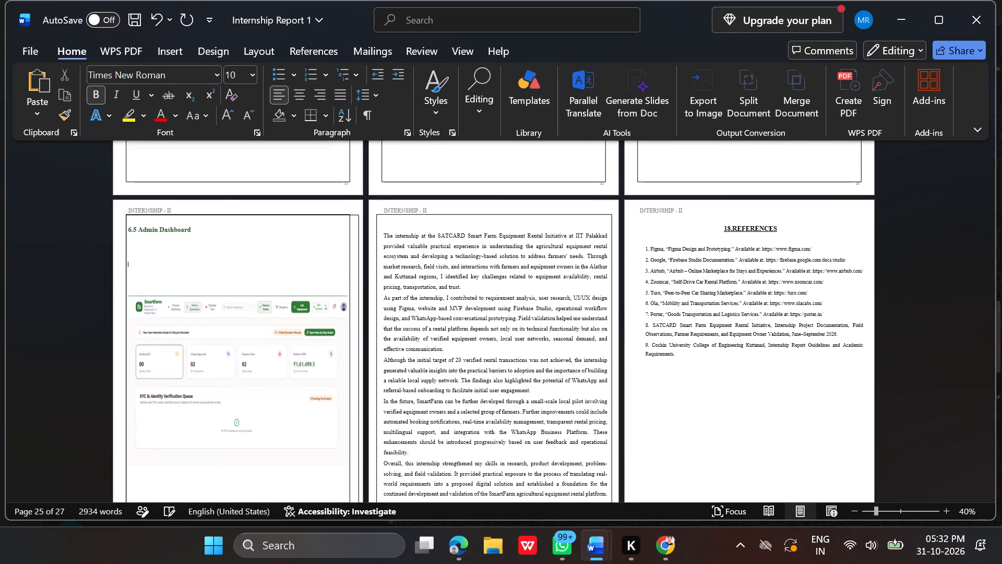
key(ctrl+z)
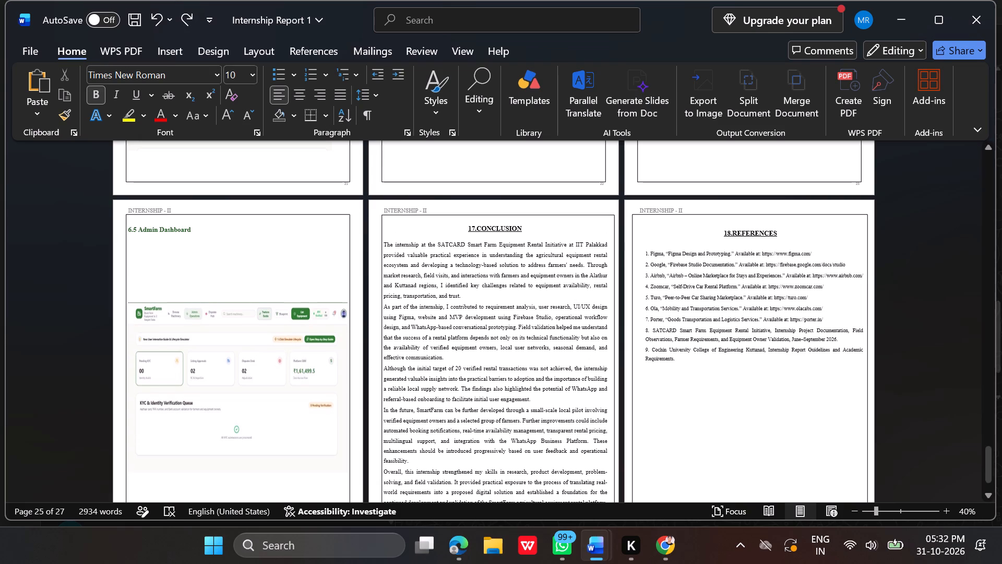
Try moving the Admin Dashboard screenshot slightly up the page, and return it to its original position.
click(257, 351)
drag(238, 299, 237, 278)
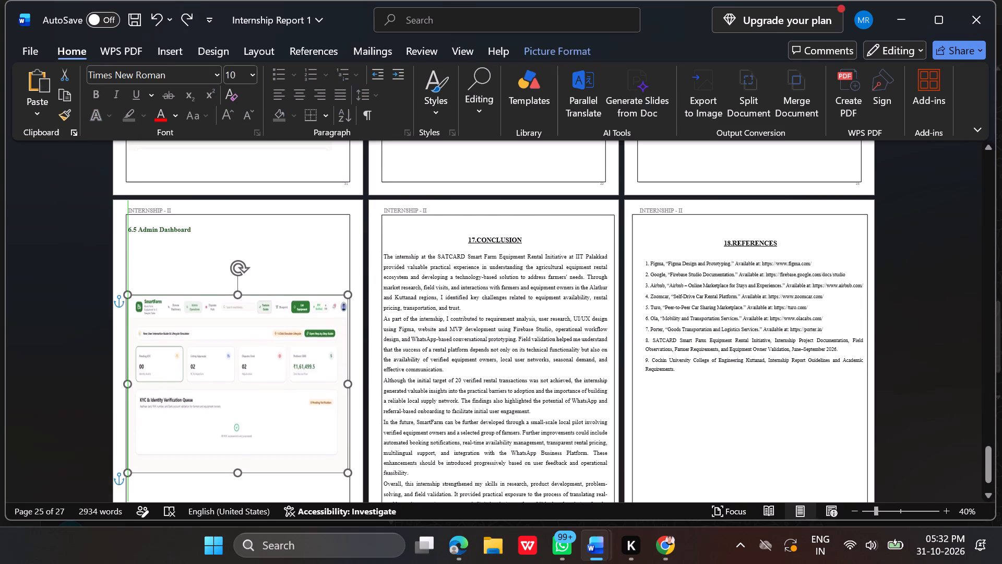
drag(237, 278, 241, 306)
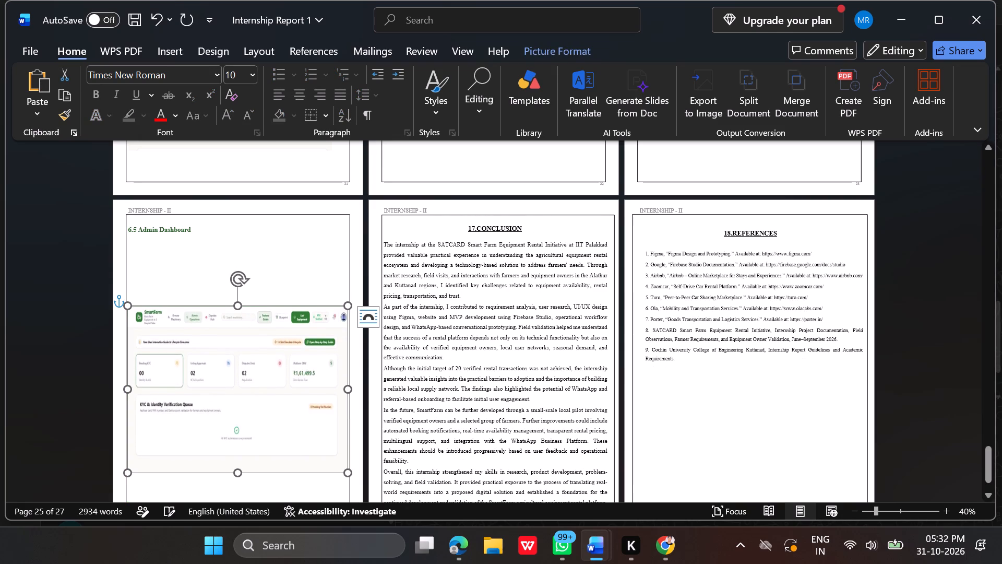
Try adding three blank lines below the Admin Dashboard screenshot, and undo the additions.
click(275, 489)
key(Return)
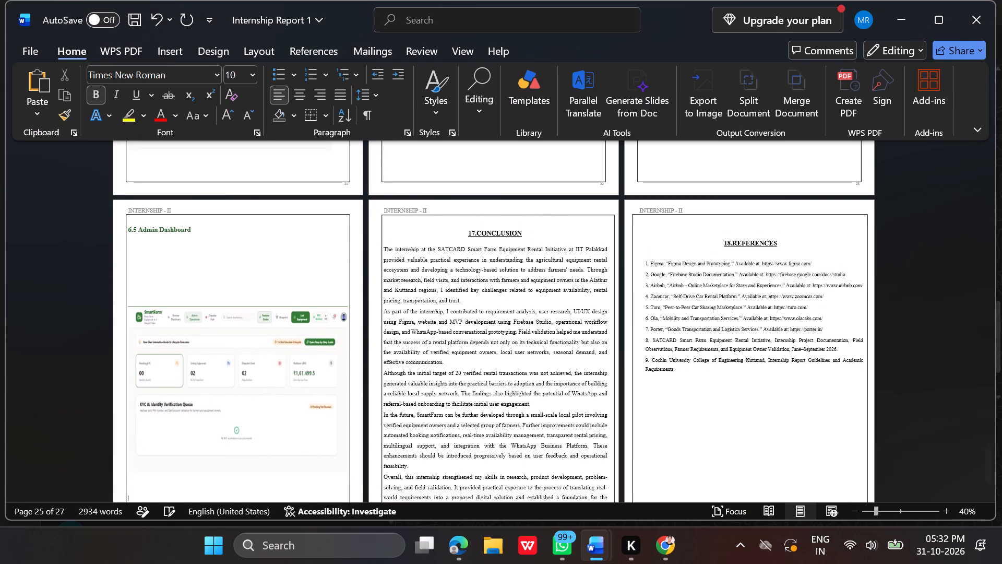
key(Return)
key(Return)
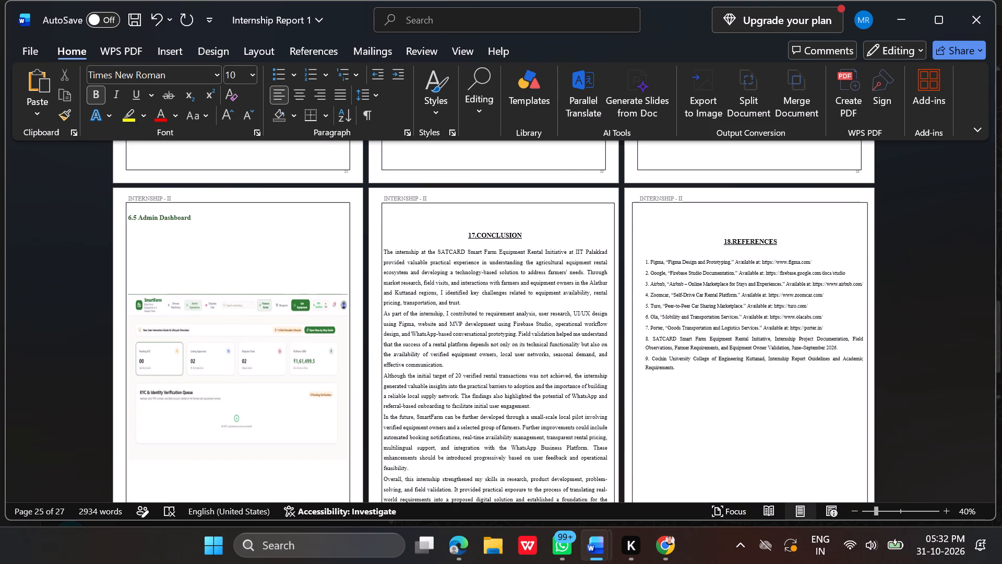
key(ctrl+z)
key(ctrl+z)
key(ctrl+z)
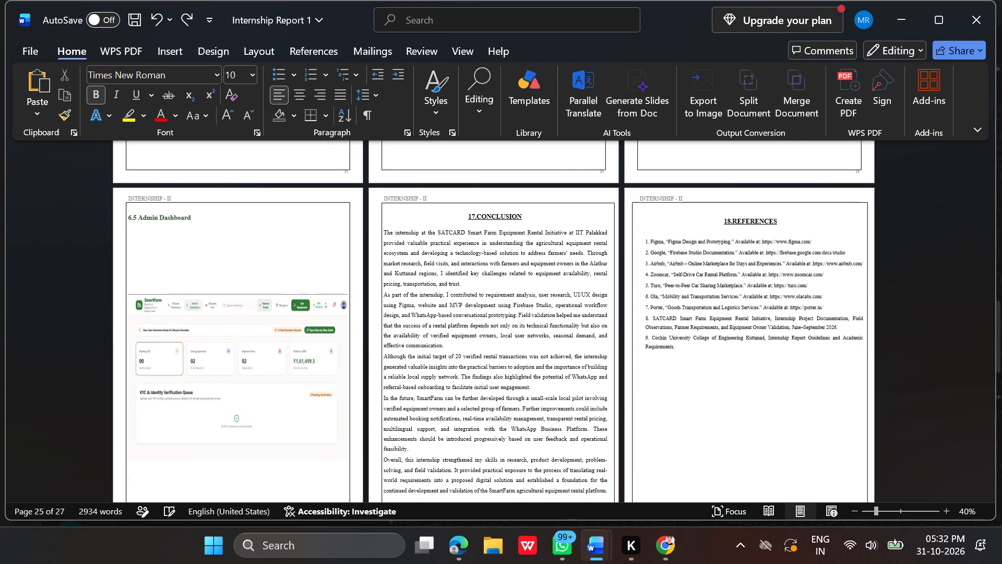
Move the Admin Dashboard screenshot up so it sits just beneath the "6.5 Admin Dashboard" heading.
click(254, 369)
drag(254, 369, 256, 323)
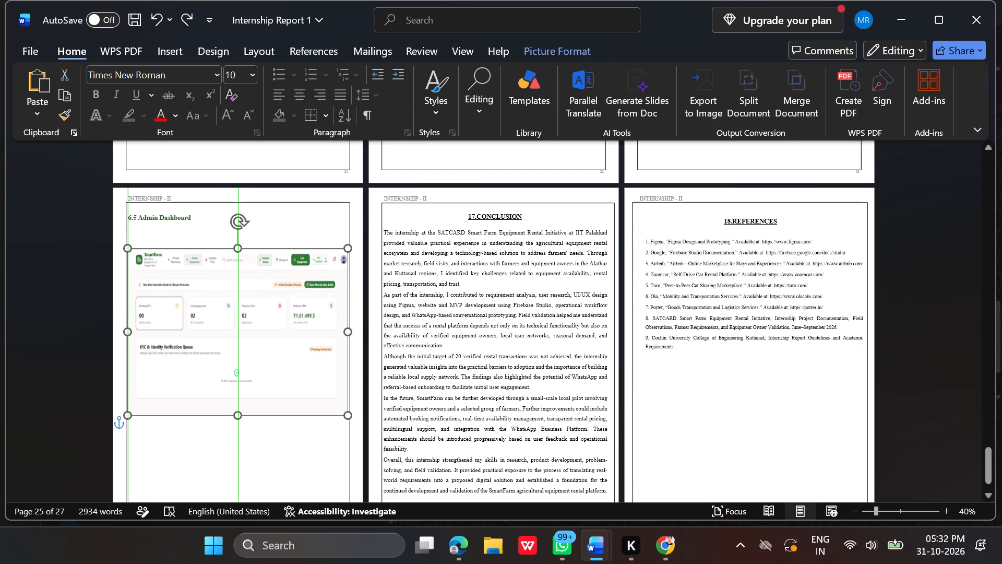
drag(256, 323, 255, 319)
click(288, 438)
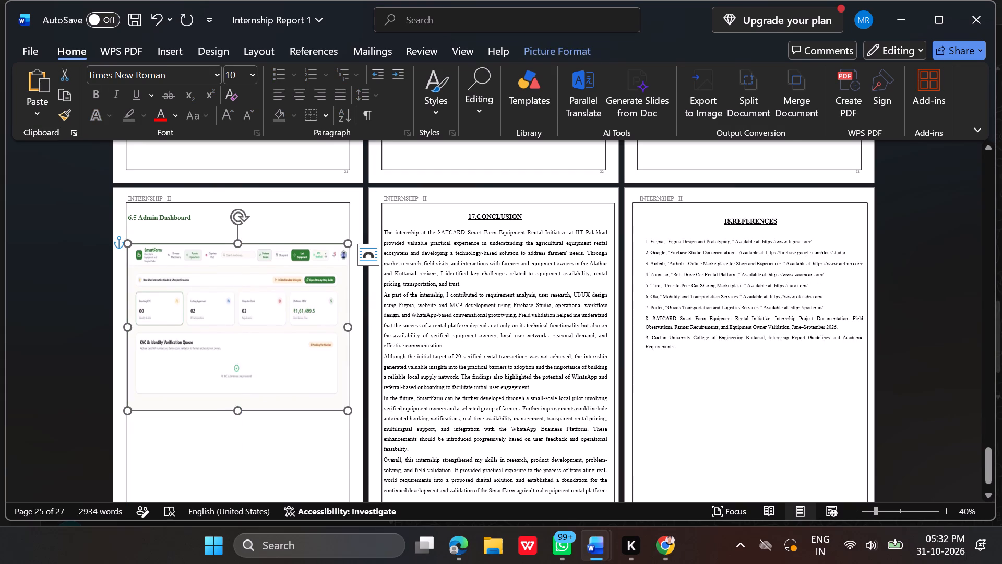
Review the layout, frames and heading numbering on the pages from section 13 through the references.
scroll(725, 409, down, 1)
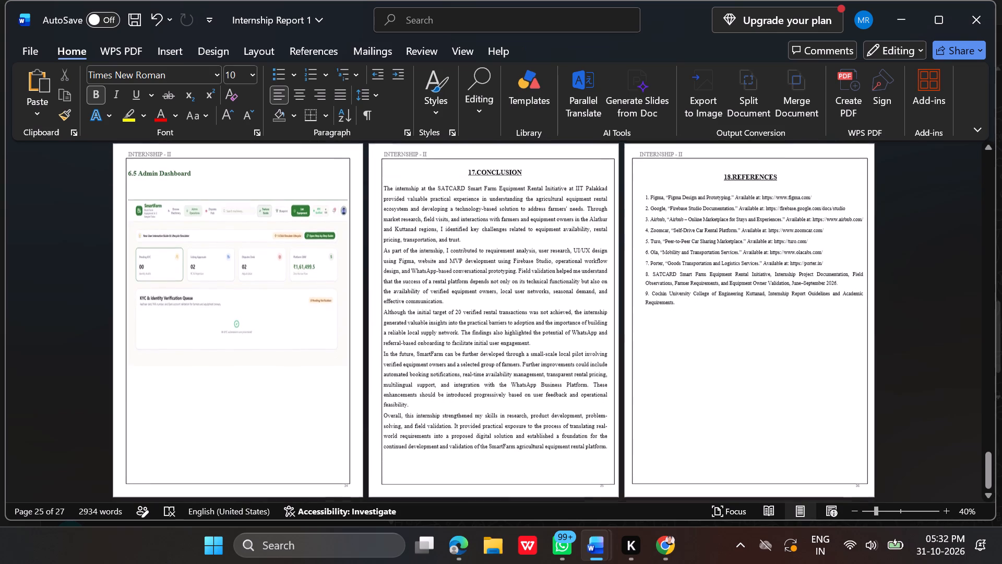
scroll(725, 409, down, 1)
scroll(725, 409, up, 1)
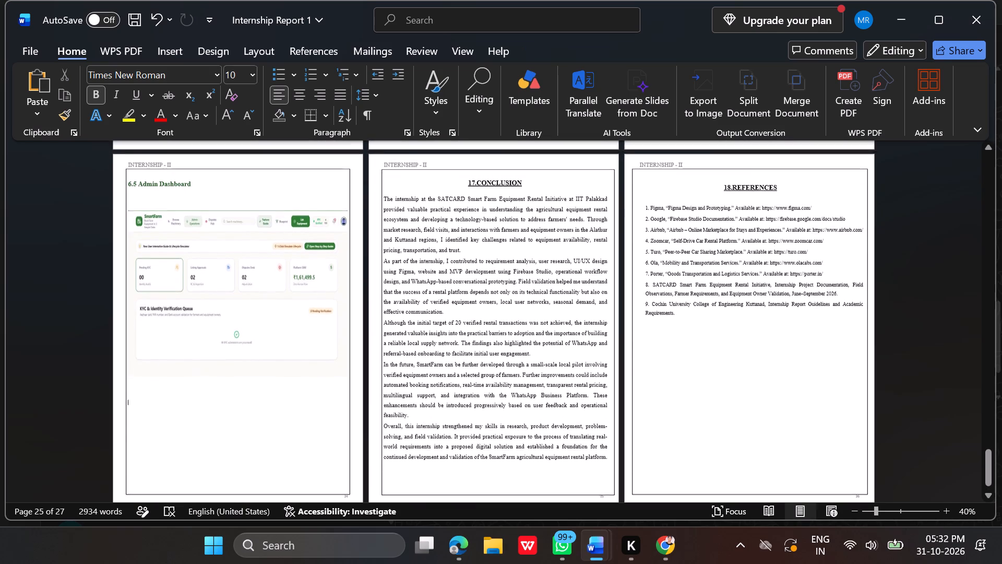
scroll(725, 409, up, 4)
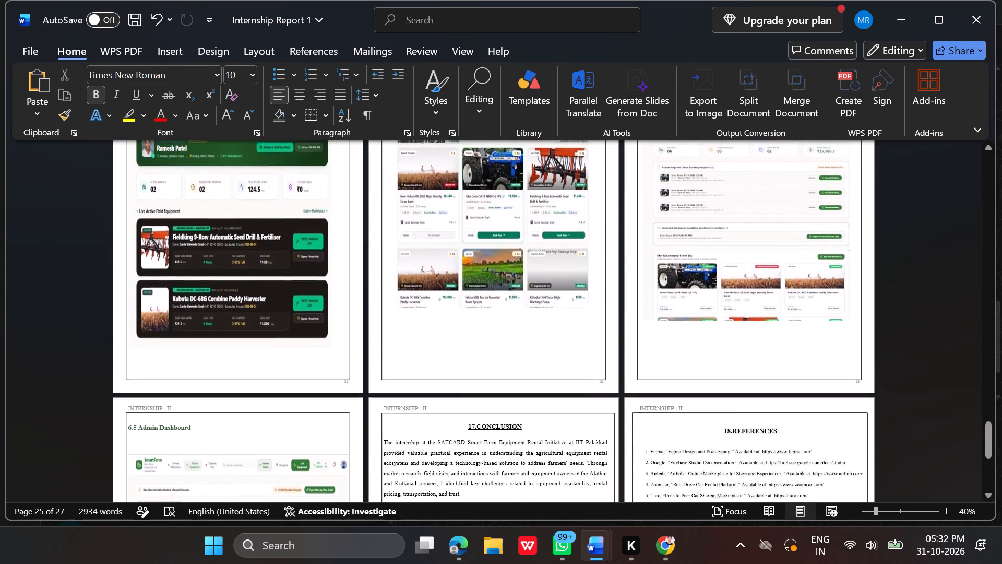
scroll(725, 409, up, 2)
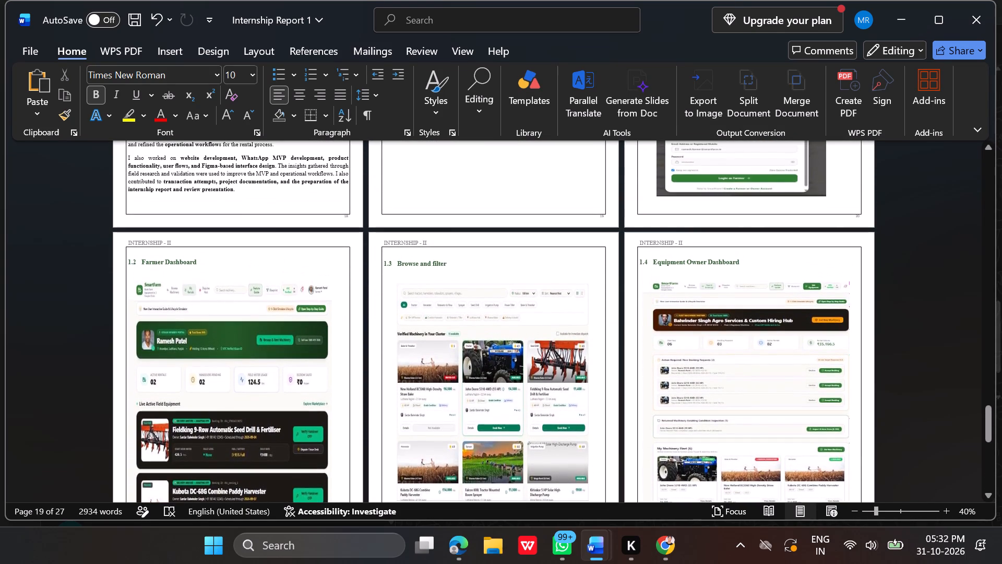
scroll(725, 409, up, 6)
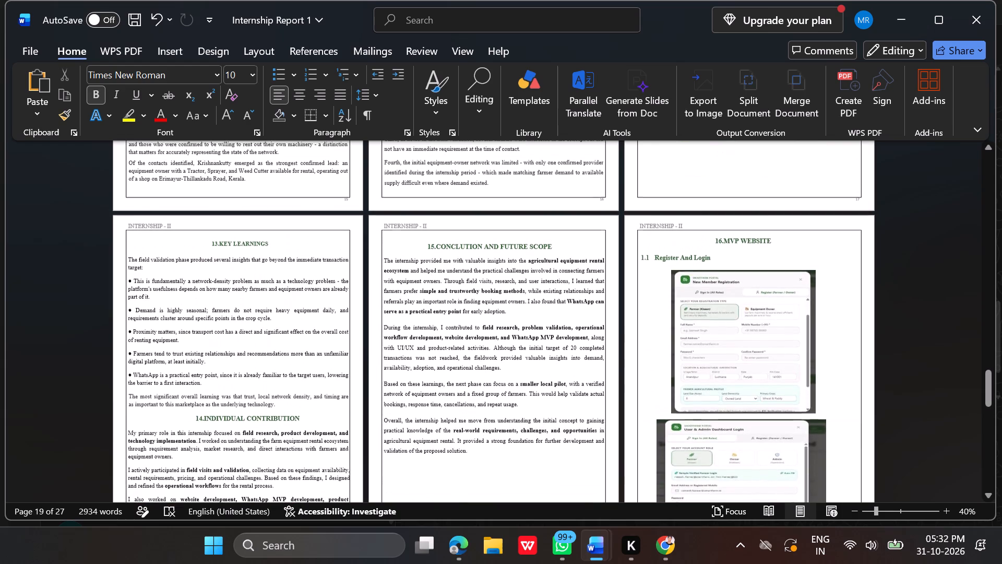
scroll(725, 409, down, 5)
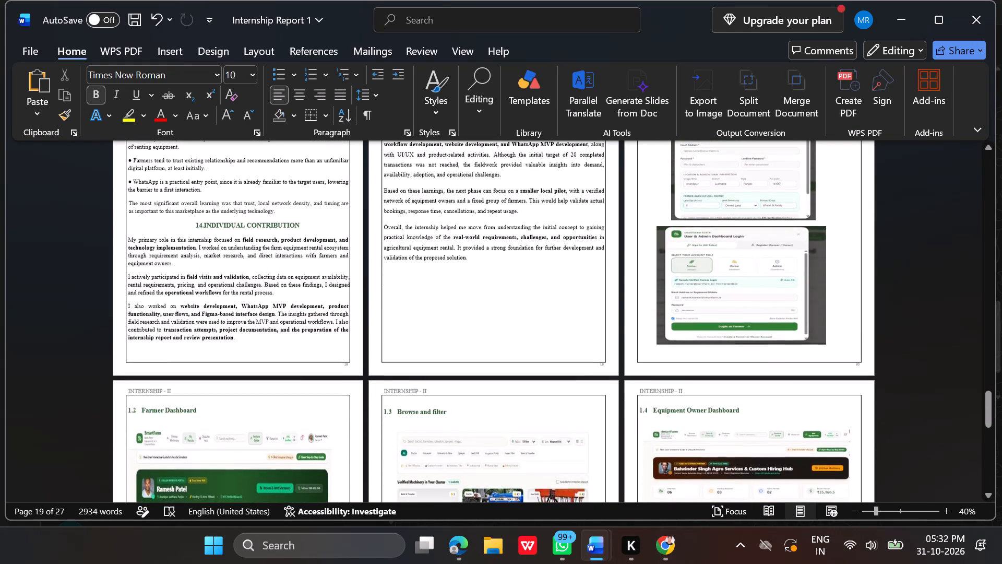
scroll(725, 409, down, 3)
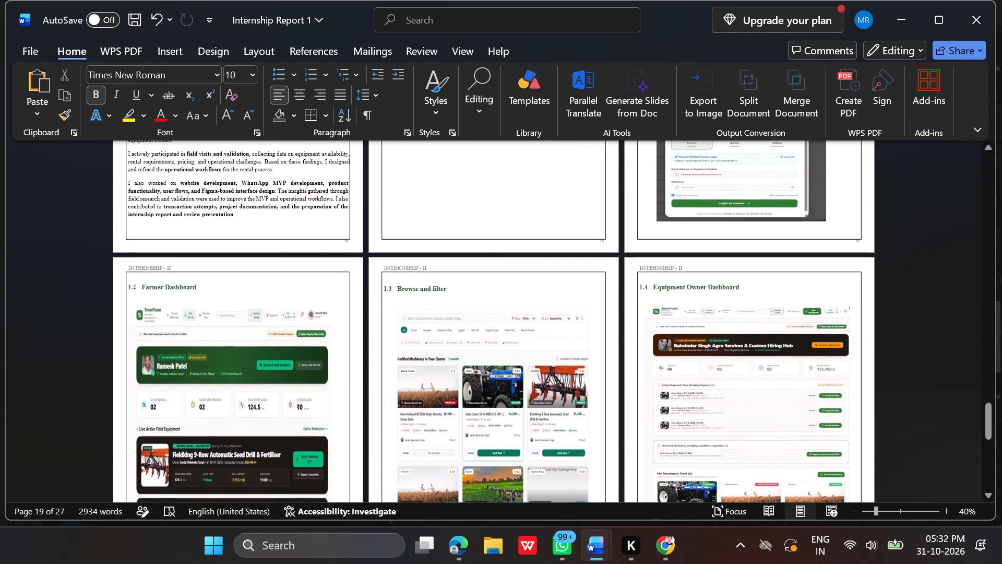
scroll(725, 409, down, 3)
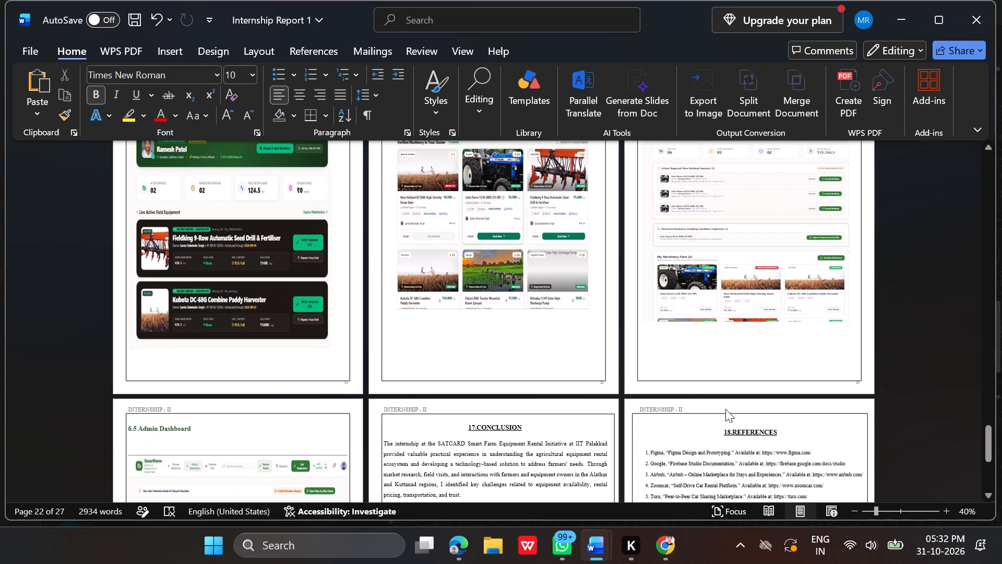
scroll(725, 409, up, 4)
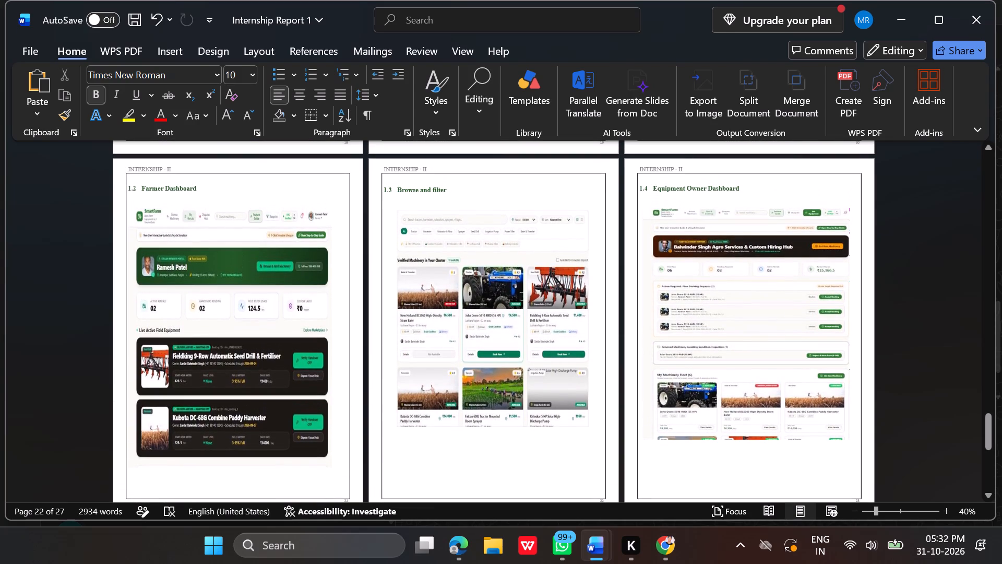
Renumber the "Admin Dashboard" heading as 1.5 in line with the preceding MVP website subsections.
scroll(725, 409, up, 2)
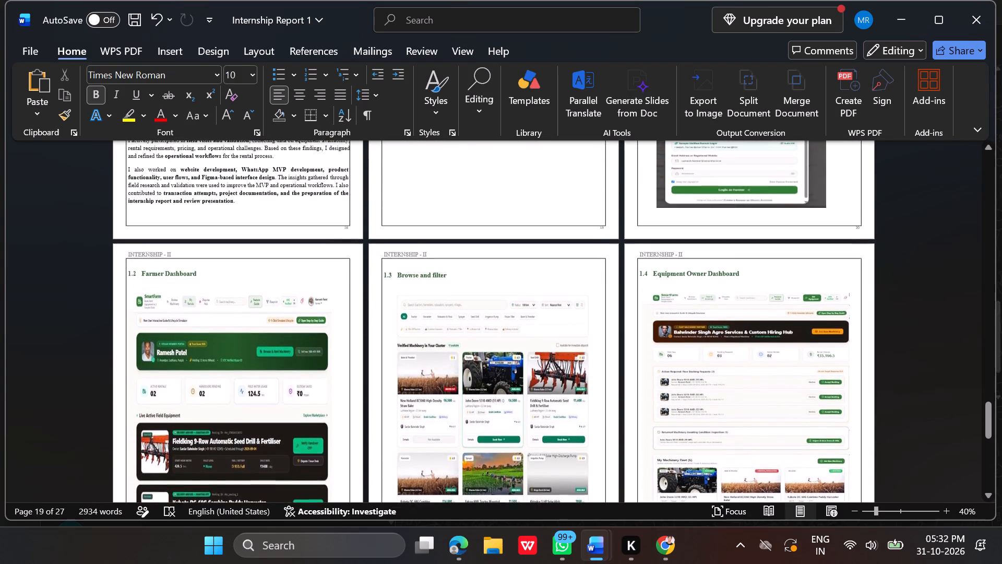
scroll(725, 409, up, 3)
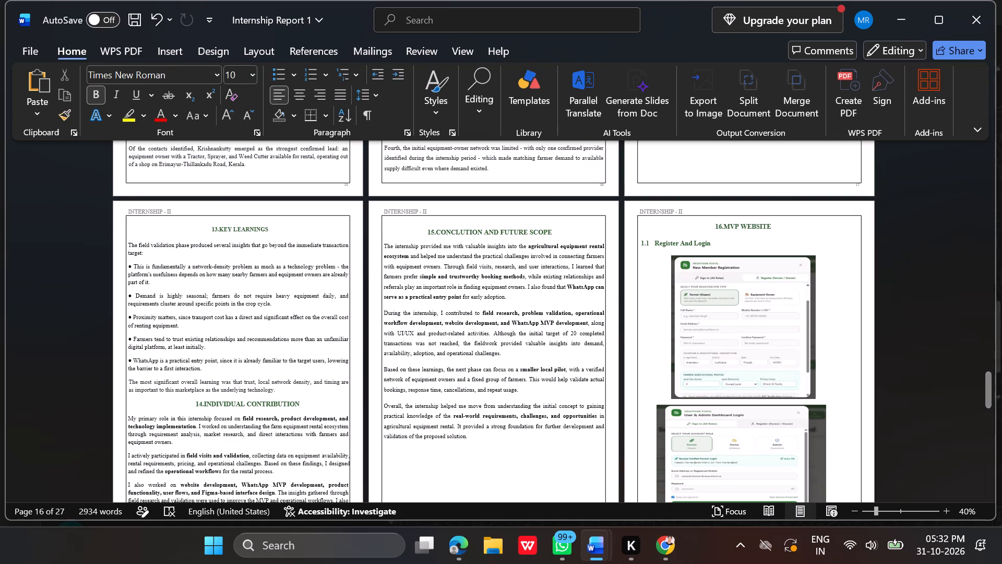
scroll(725, 409, down, 2)
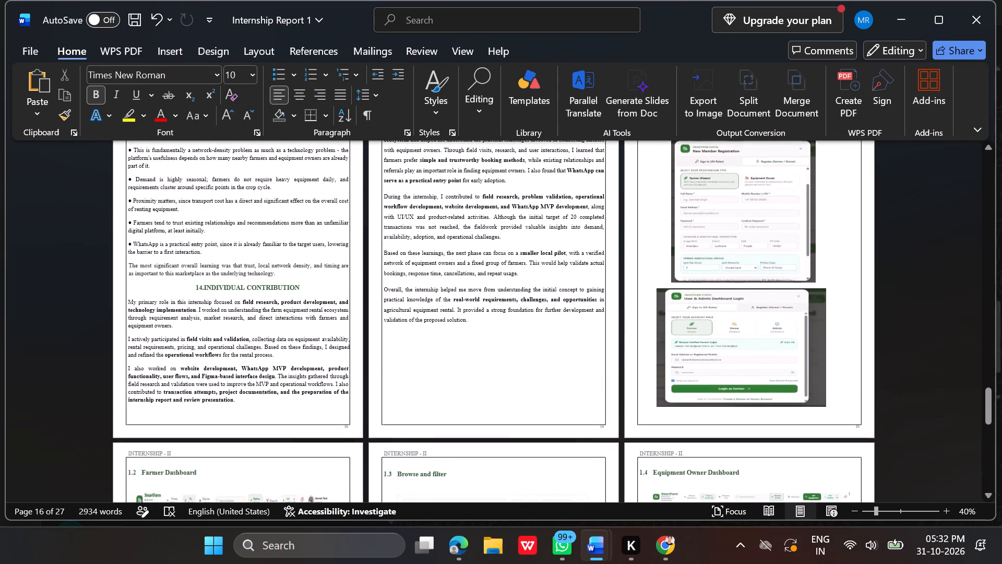
scroll(725, 409, down, 4)
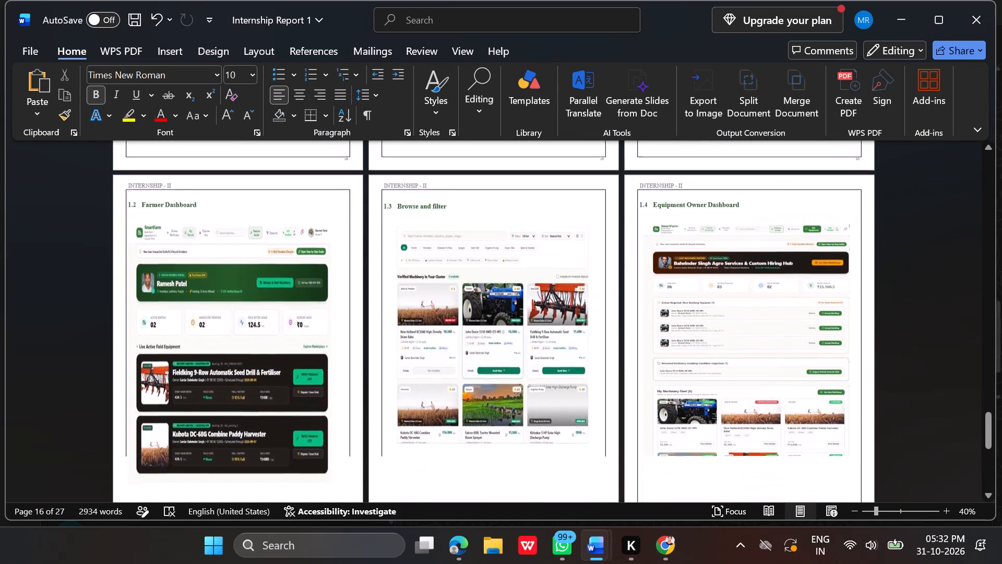
scroll(725, 409, down, 2)
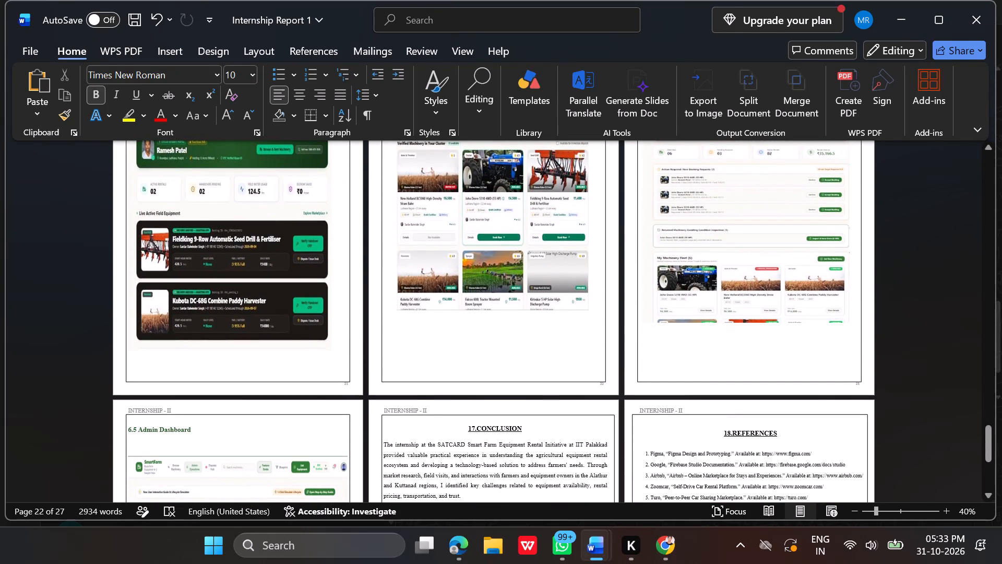
click(134, 428)
key(Left)
key(BackSpace)
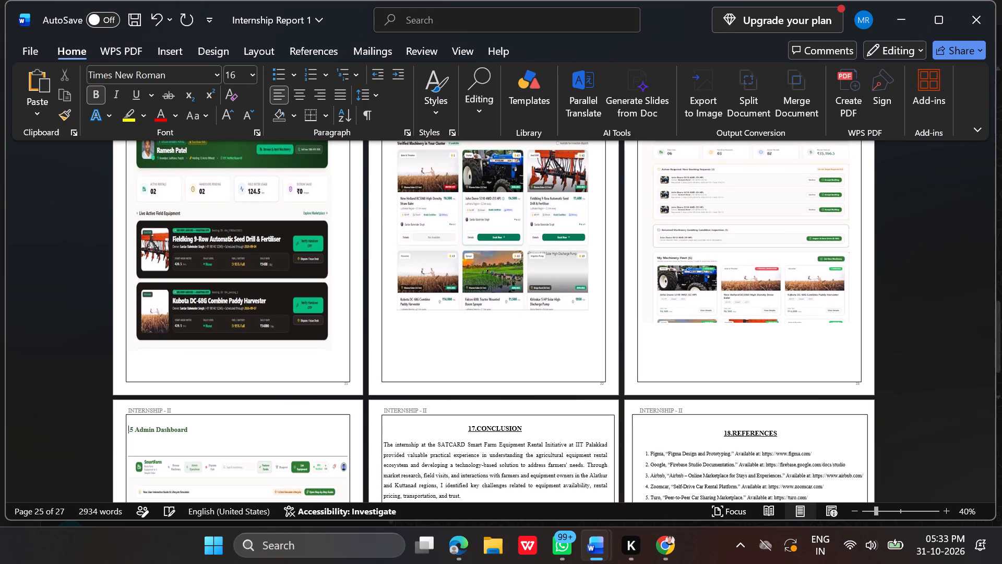
key(1)
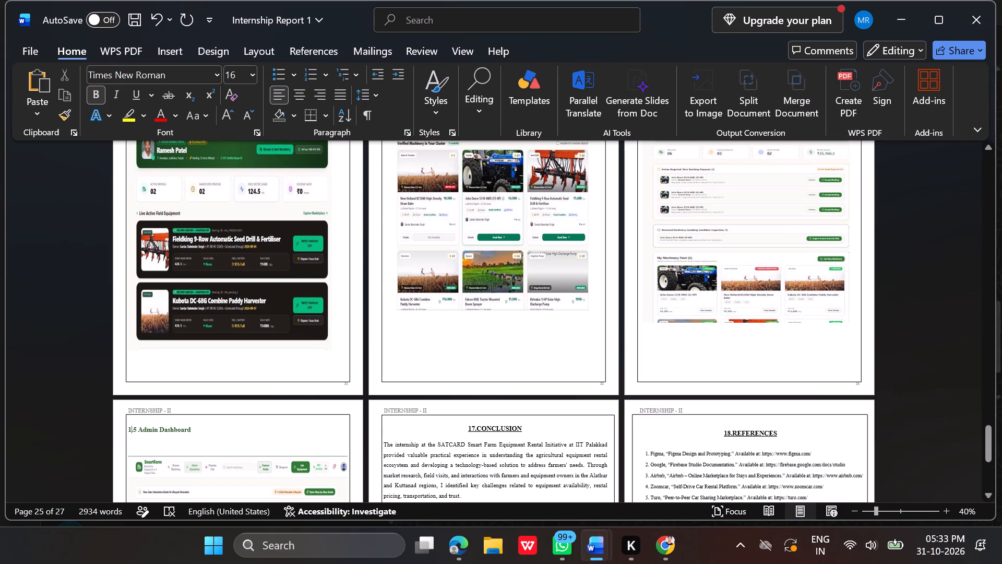
Review page layout, frames and heading numbering from the references back to the cover page.
scroll(259, 424, down, 4)
scroll(259, 424, up, 1)
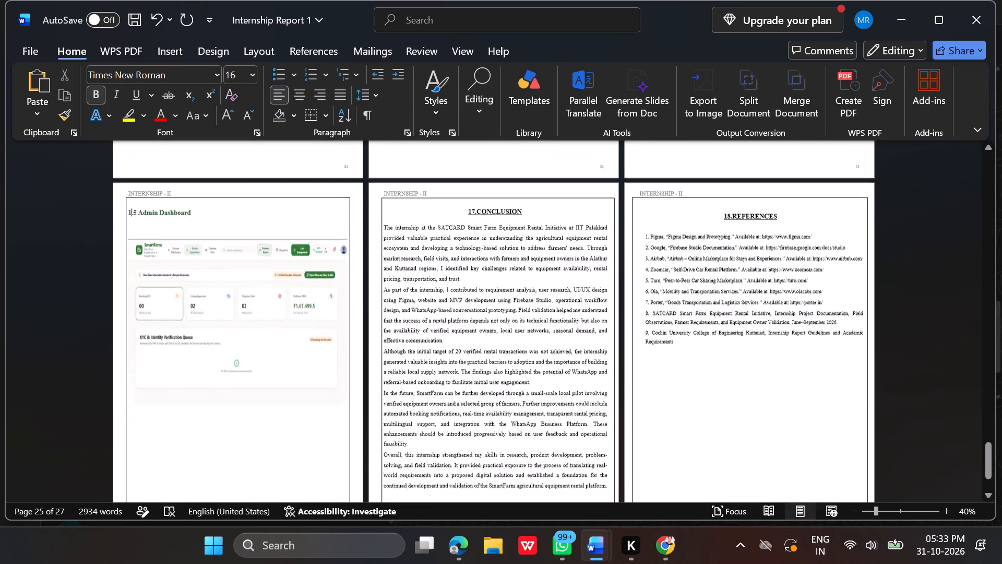
scroll(259, 424, up, 8)
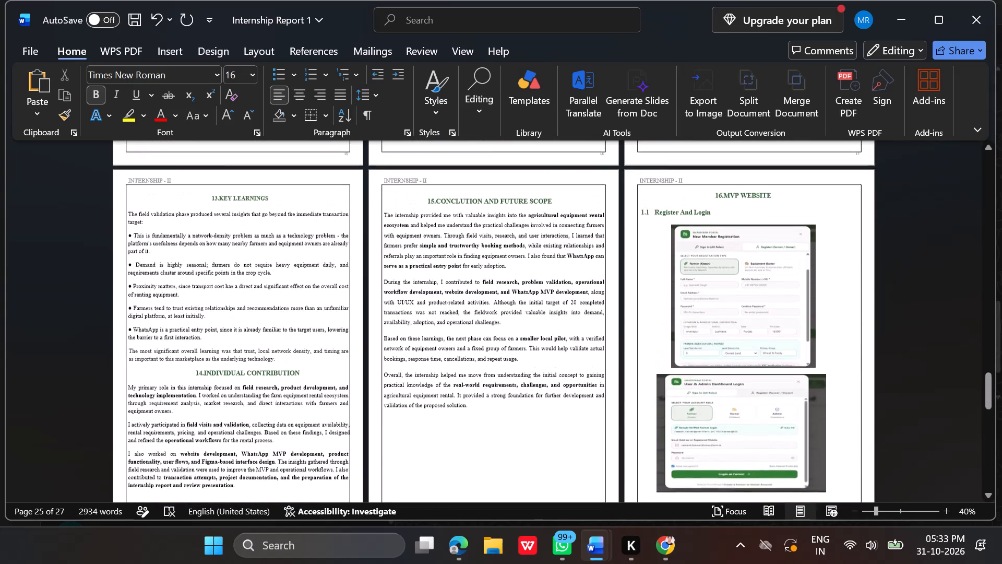
scroll(259, 424, up, 4)
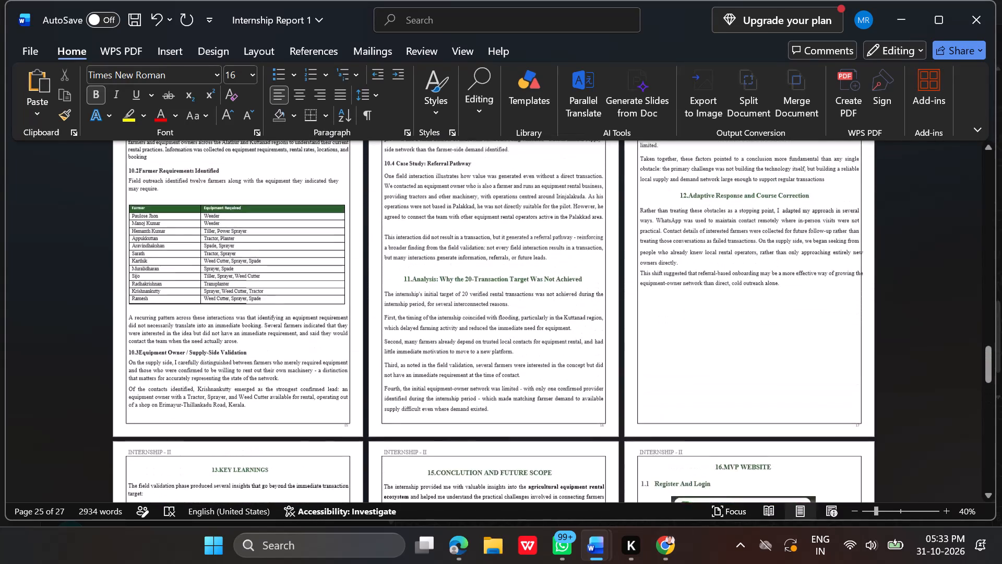
scroll(259, 424, up, 8)
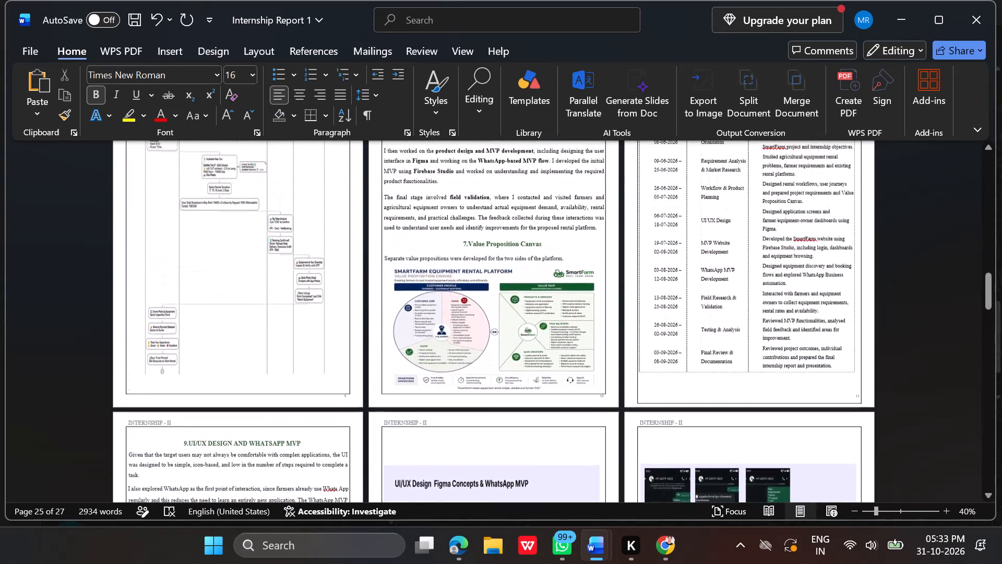
scroll(259, 424, up, 2)
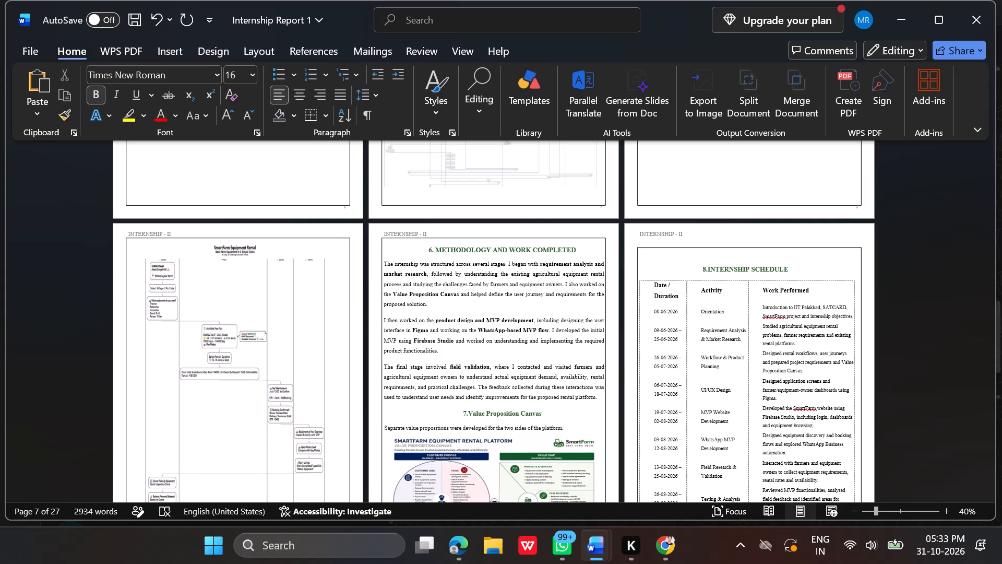
scroll(259, 424, up, 7)
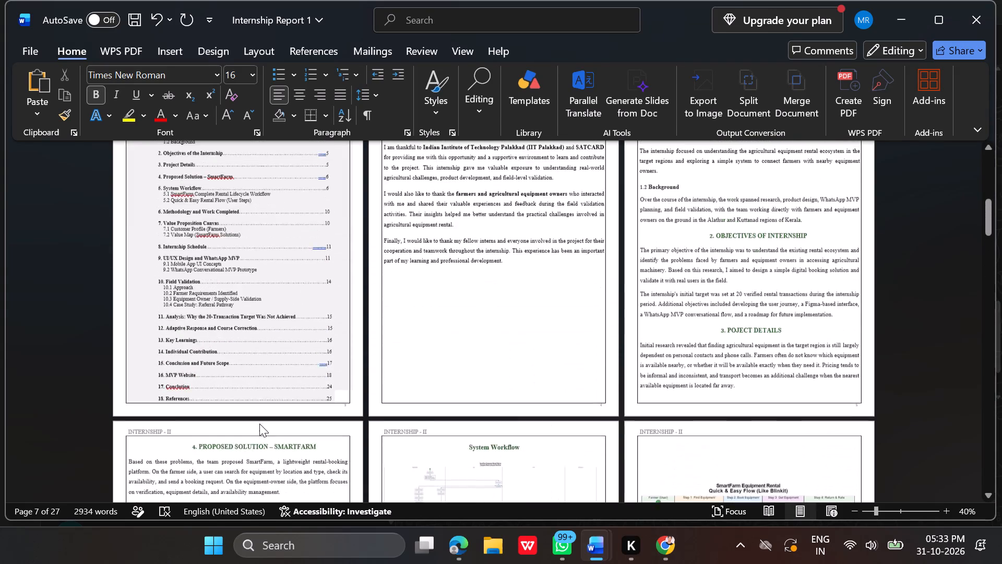
scroll(259, 424, up, 5)
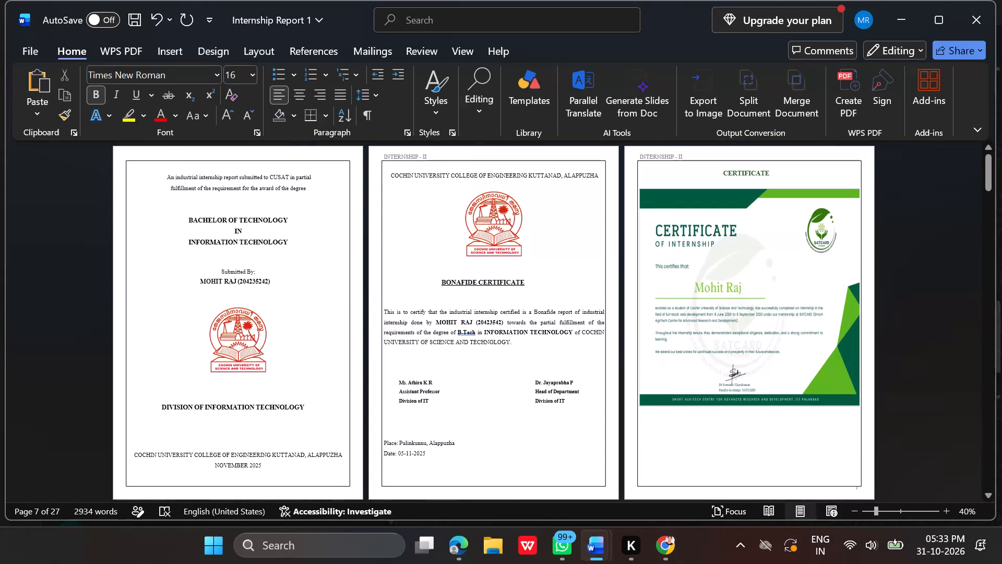
Examine the table of contents against the acknowledgement, introduction, objectives and project details pages.
scroll(438, 424, down, 3)
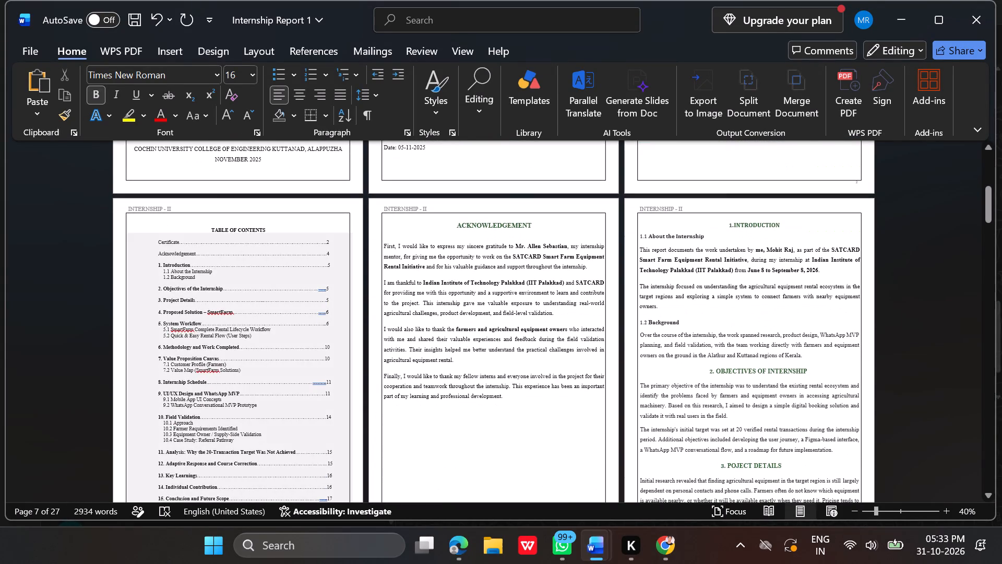
scroll(438, 424, down, 1)
scroll(438, 424, up, 1)
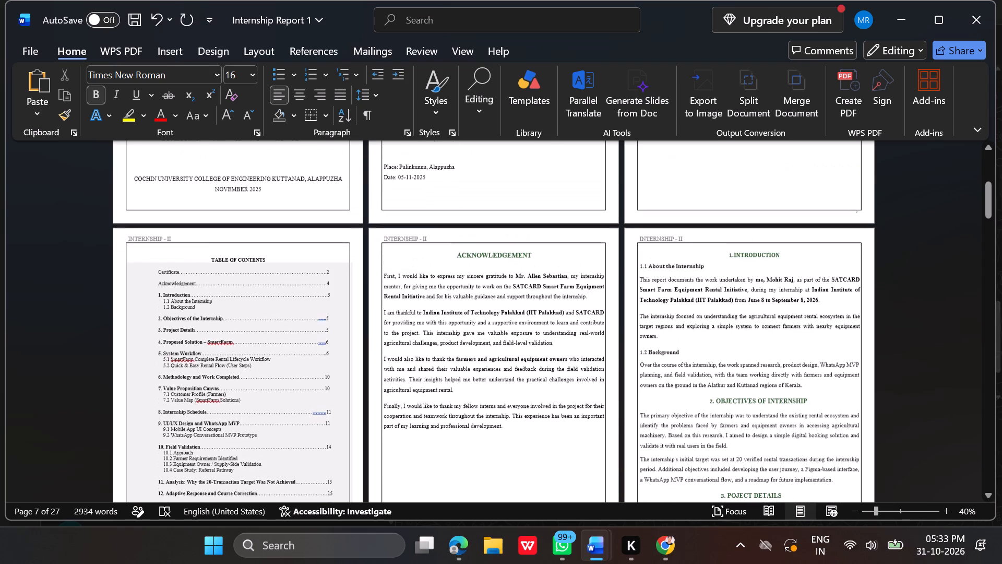
scroll(438, 424, up, 1)
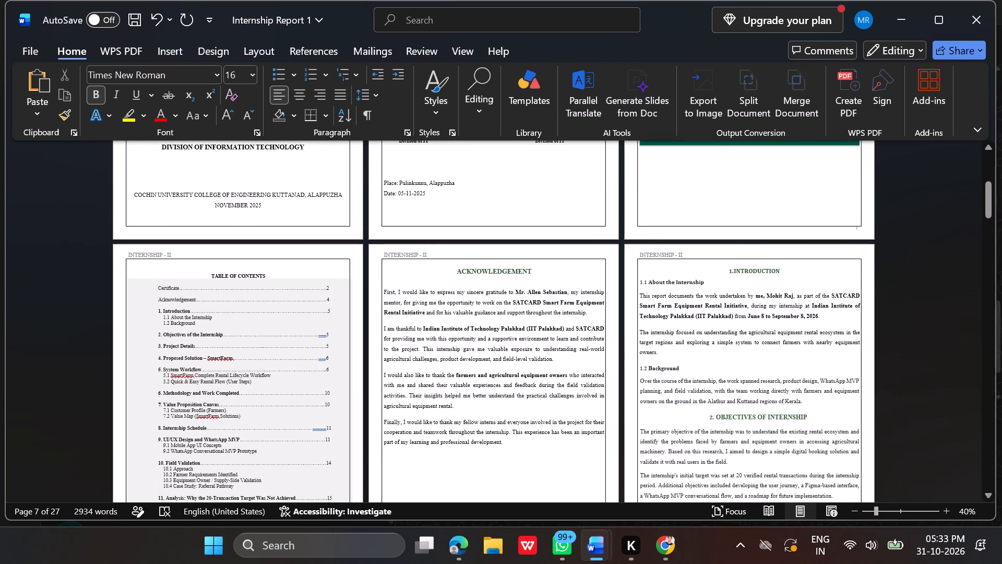
scroll(438, 424, down, 4)
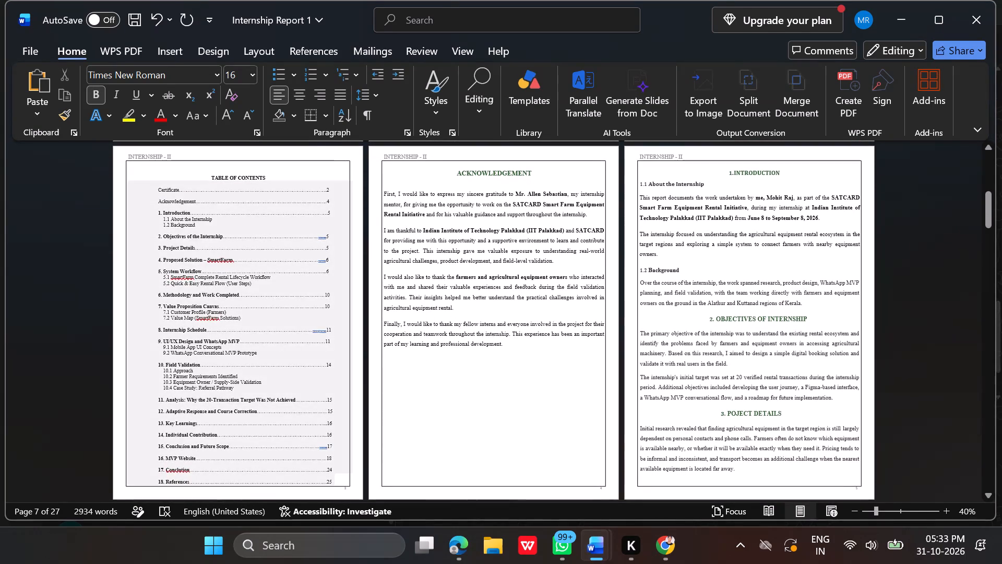
scroll(438, 424, down, 1)
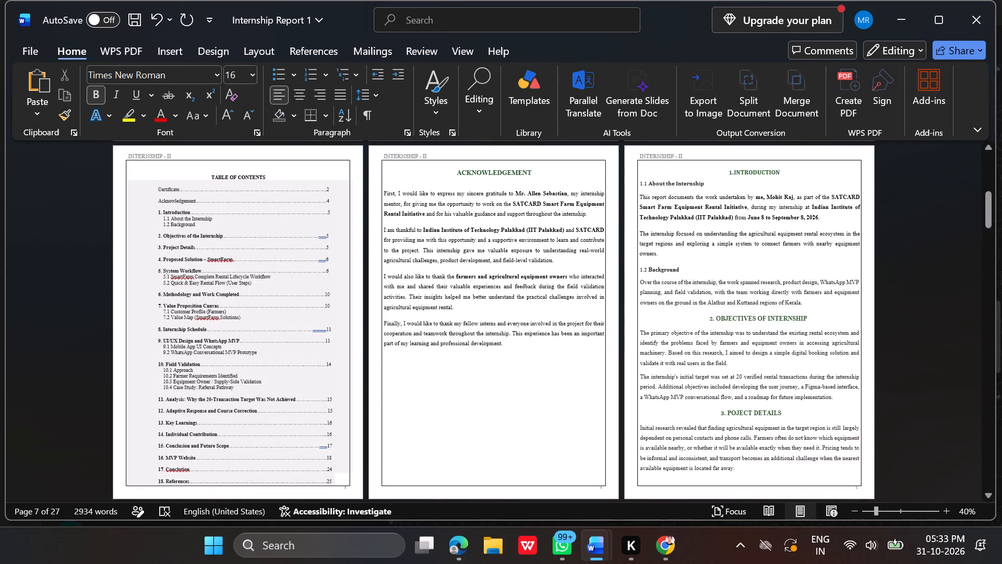
scroll(490, 338, down, 1)
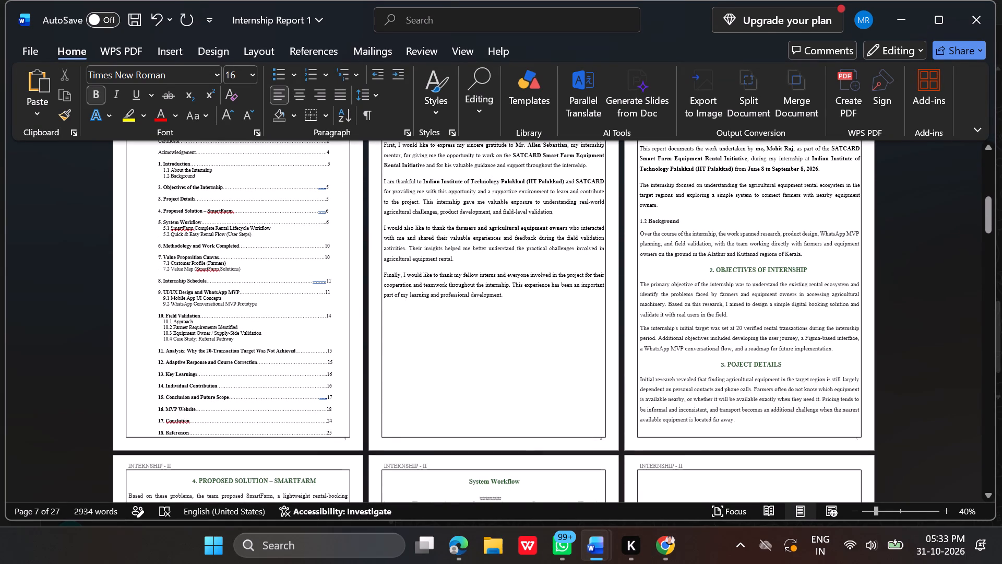
scroll(575, 308, down, 1)
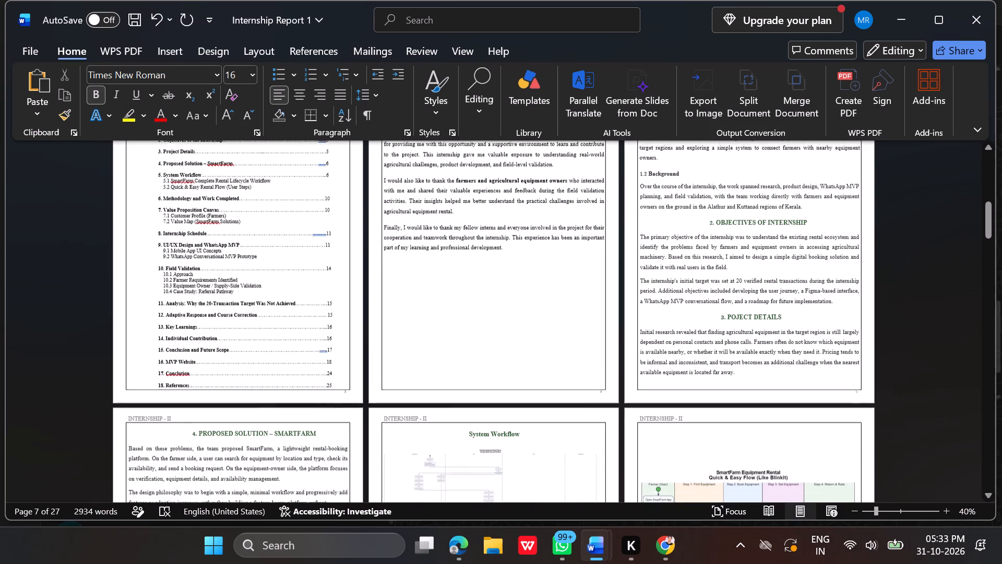
scroll(575, 308, down, 1)
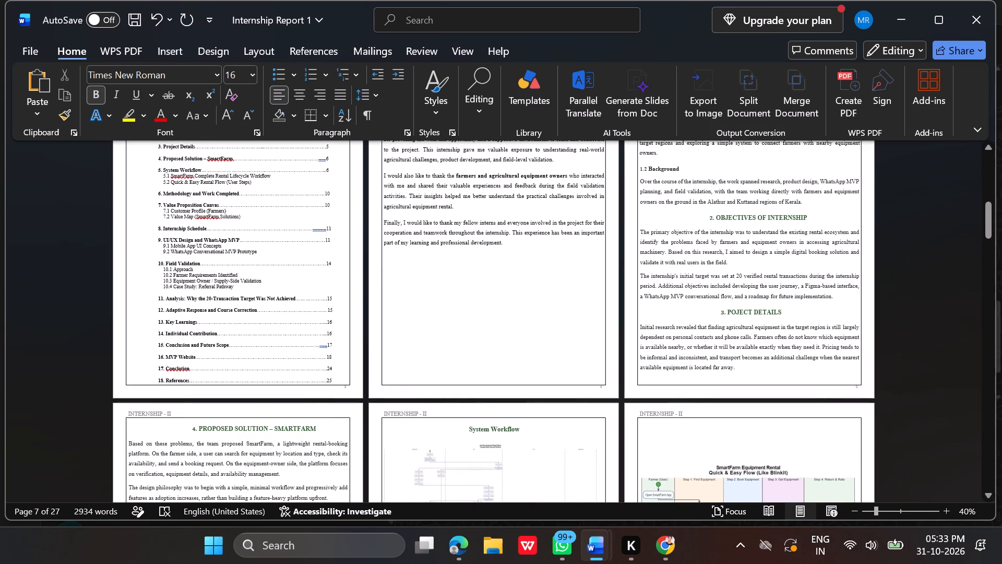
scroll(575, 308, up, 2)
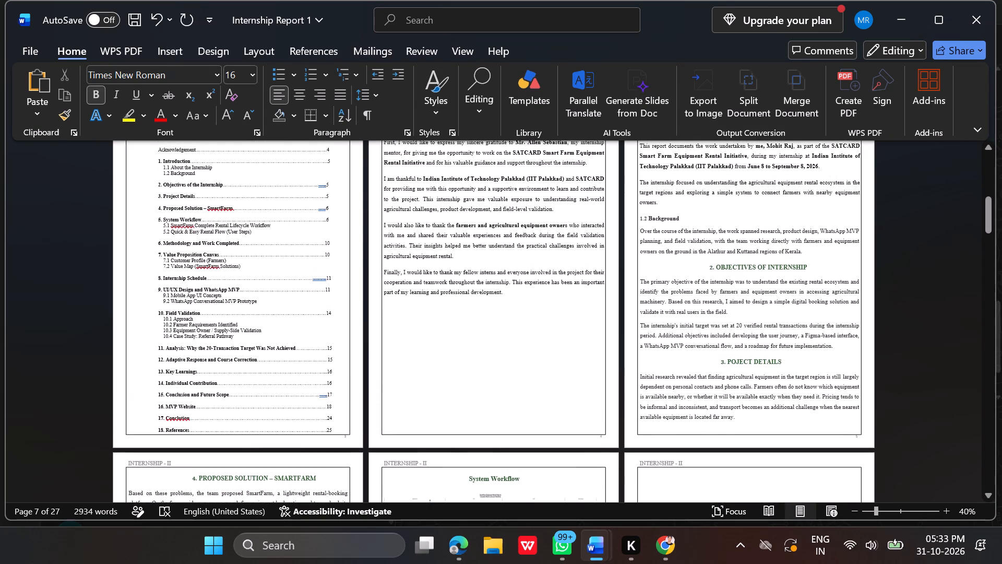
scroll(575, 308, down, 2)
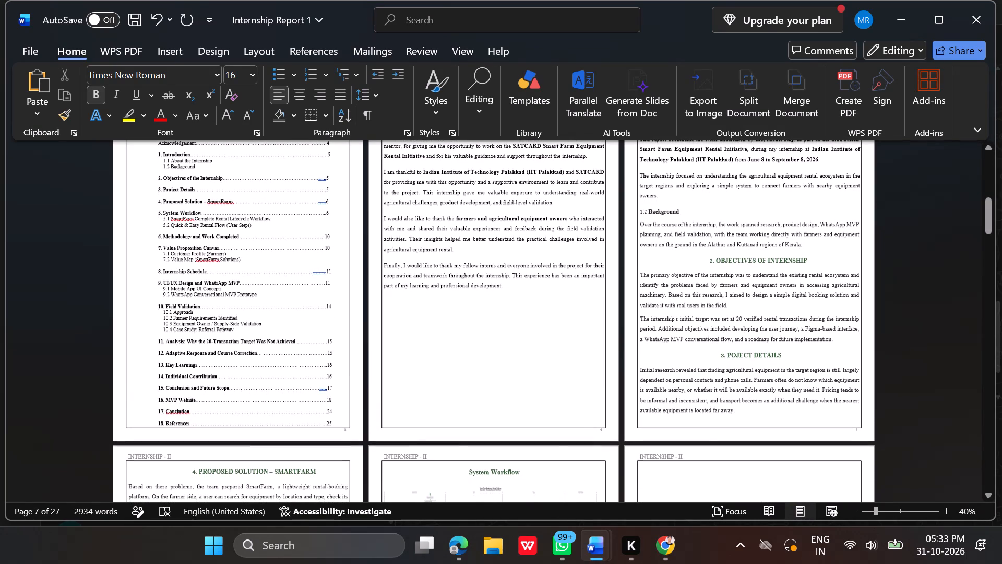
scroll(575, 308, down, 1)
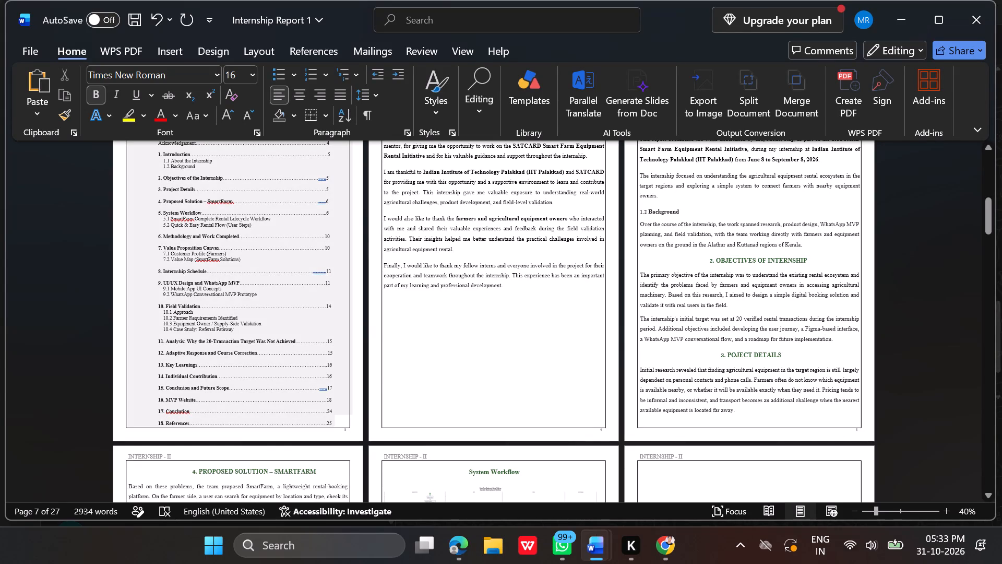
Save the internship report.
click(457, 326)
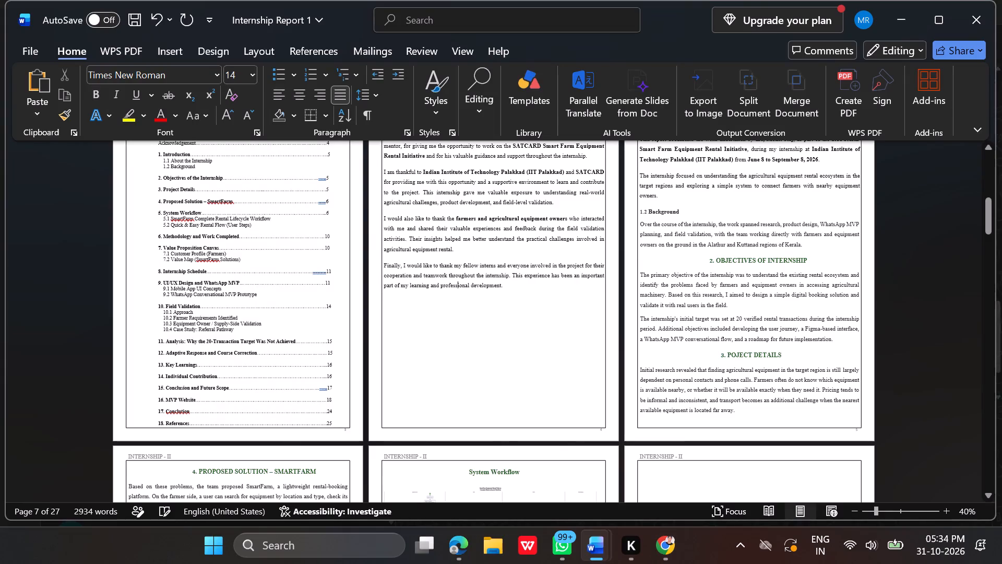
key(ctrl+s)
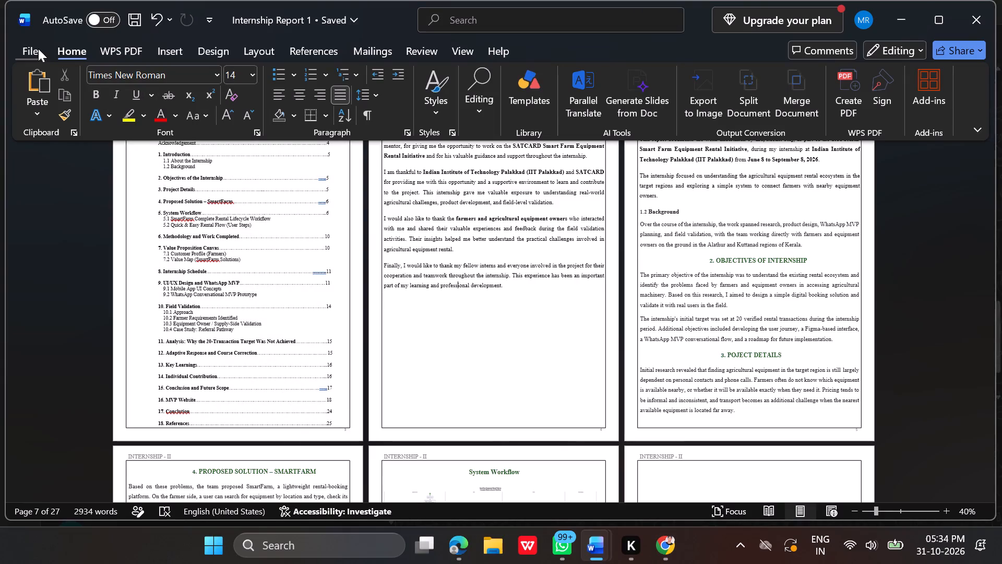
Export the report to the Desktop as a PDF named Internship Report FINAL.
click(38, 49)
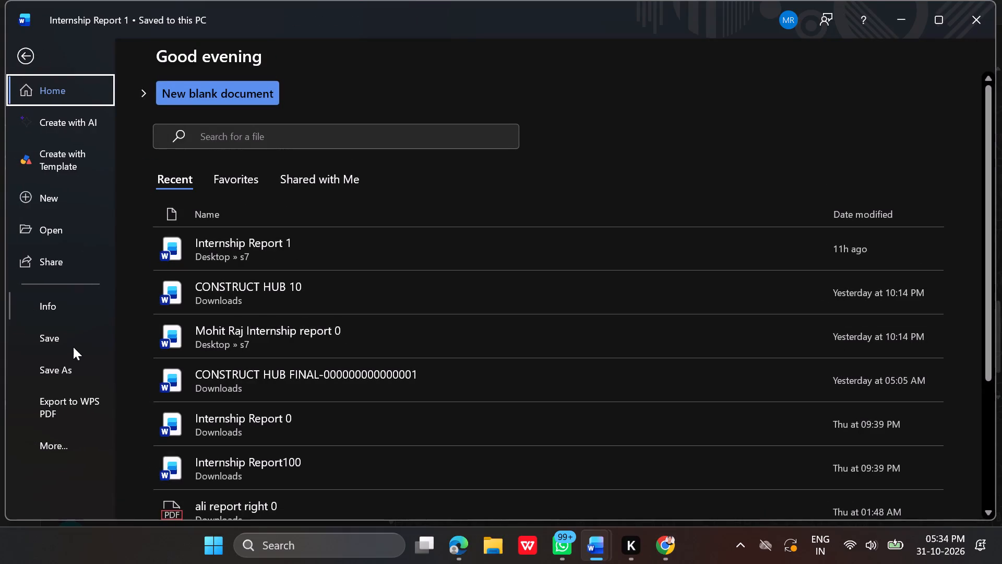
click(70, 372)
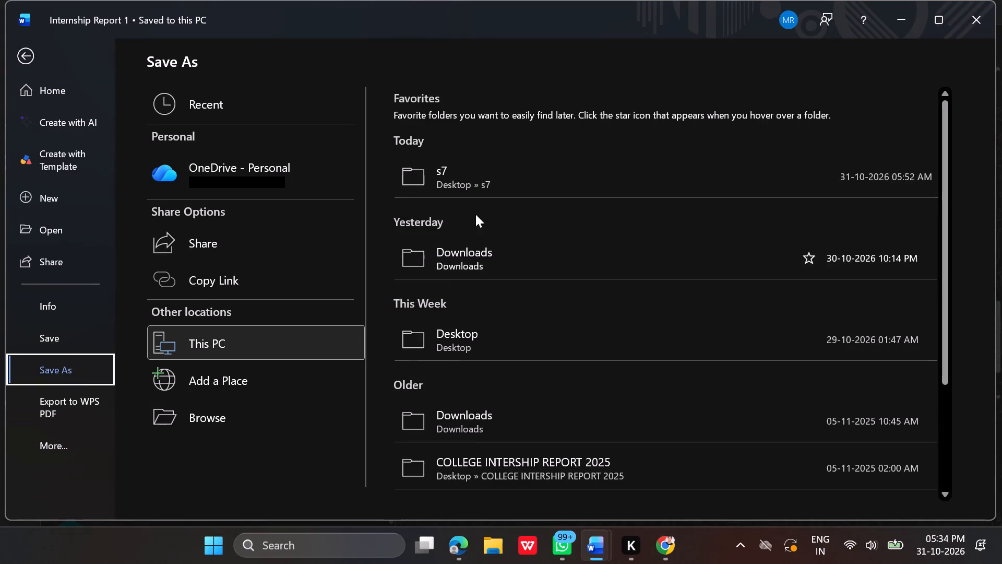
click(481, 183)
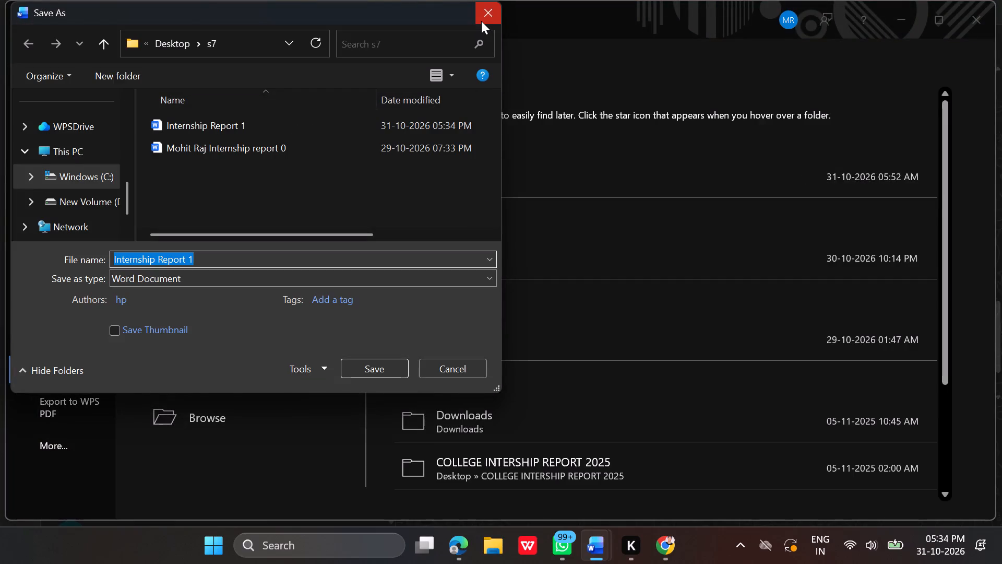
click(481, 21)
click(526, 255)
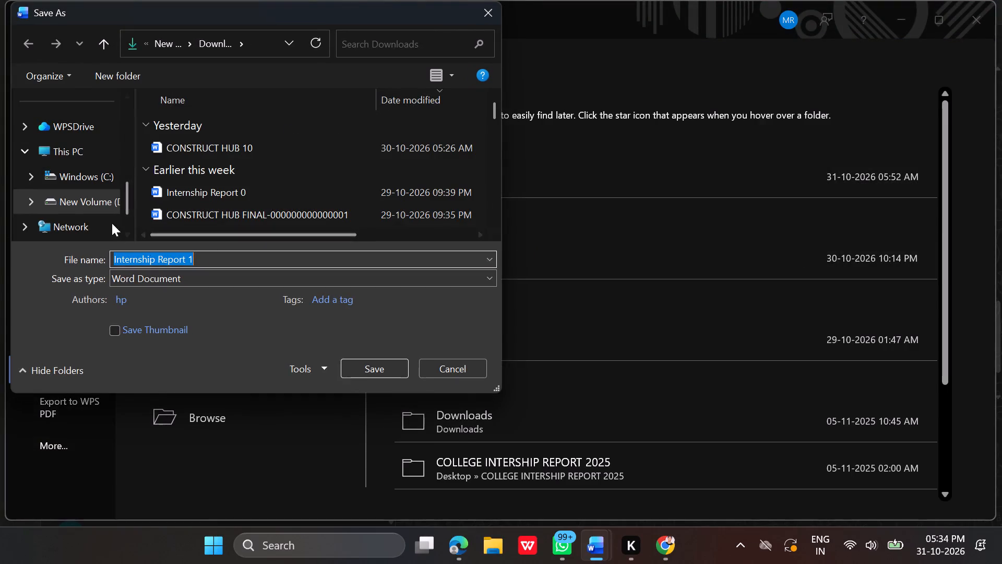
scroll(97, 183, up, 2)
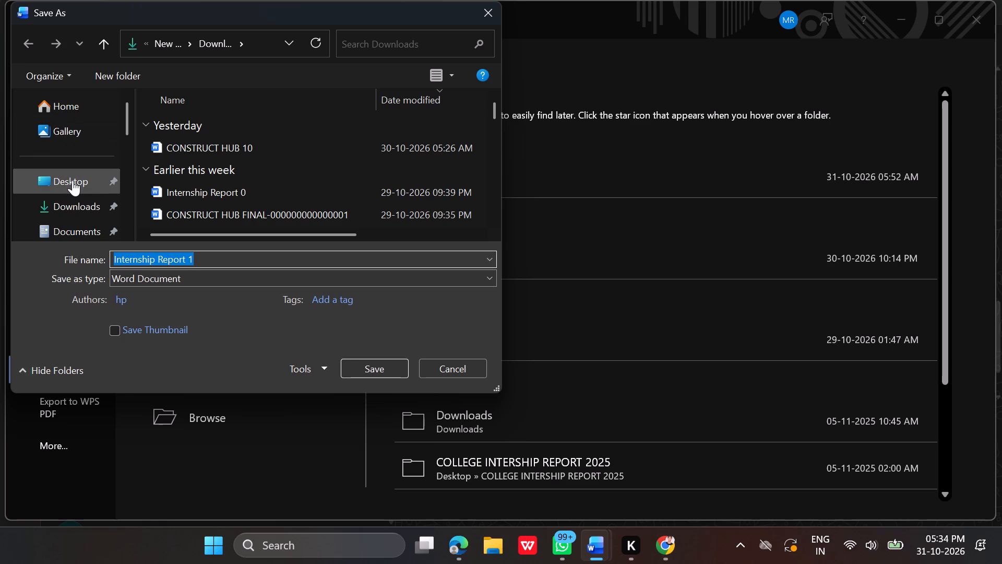
click(73, 180)
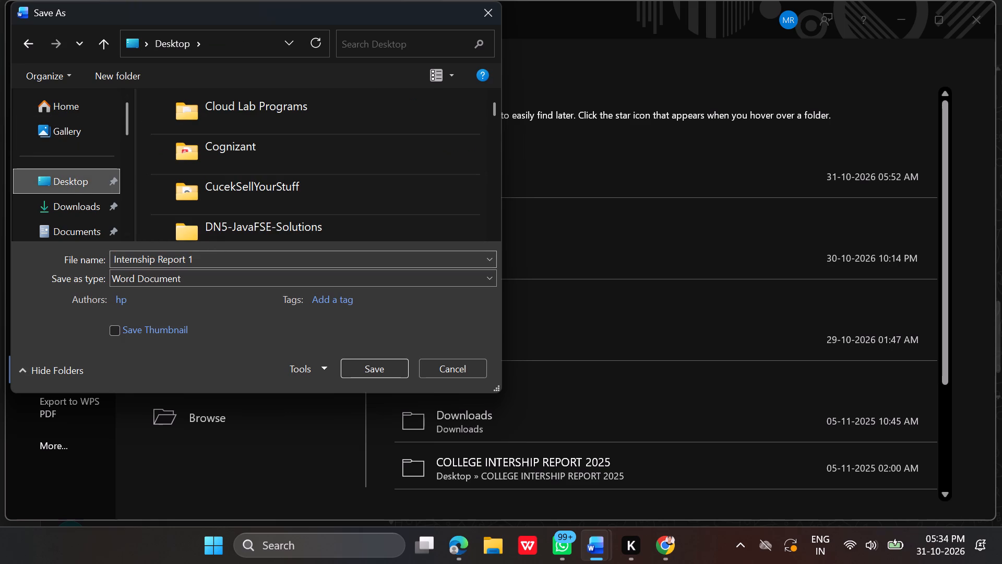
click(220, 262)
click(220, 262)
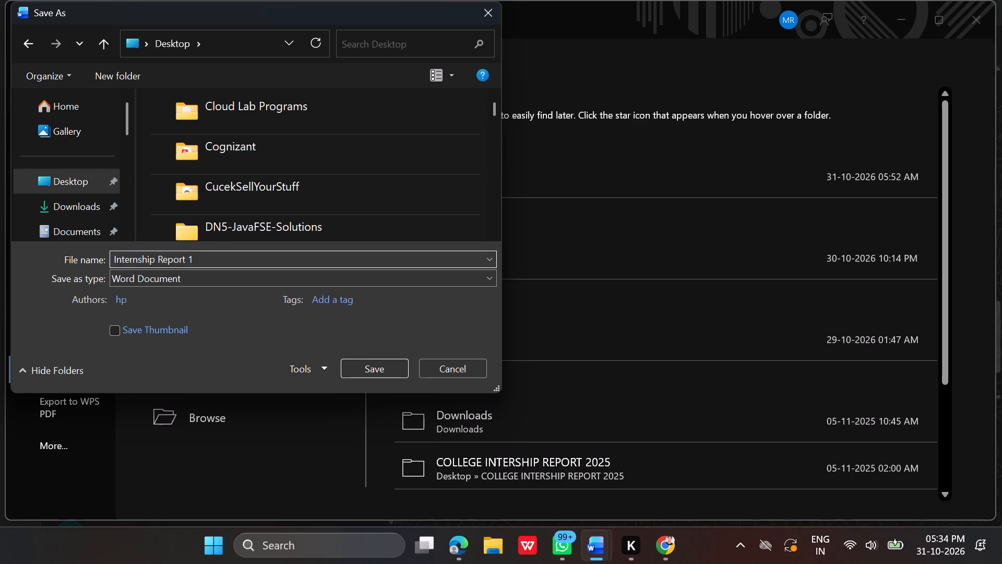
key(BackSpace)
text(FINAL)
click(188, 275)
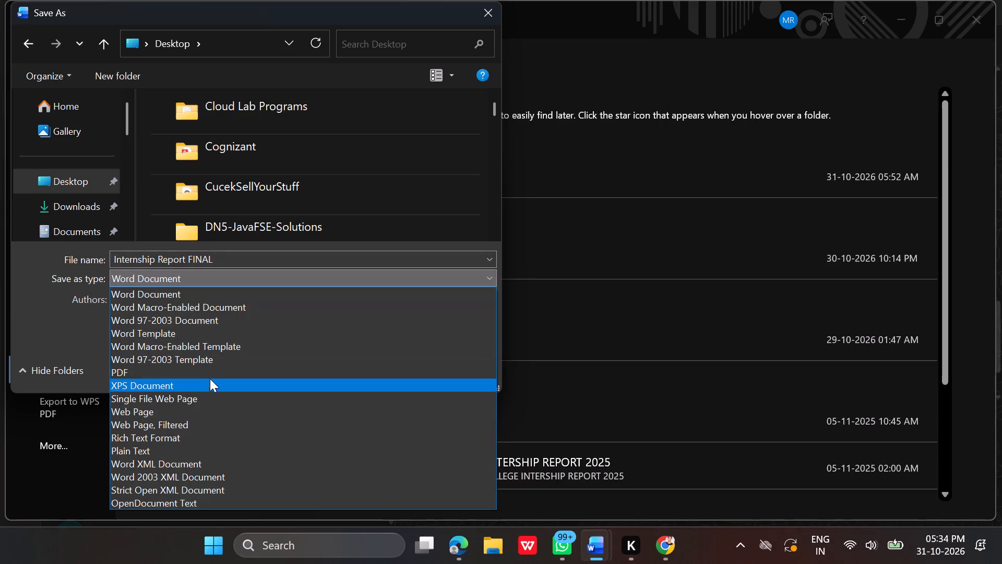
click(214, 374)
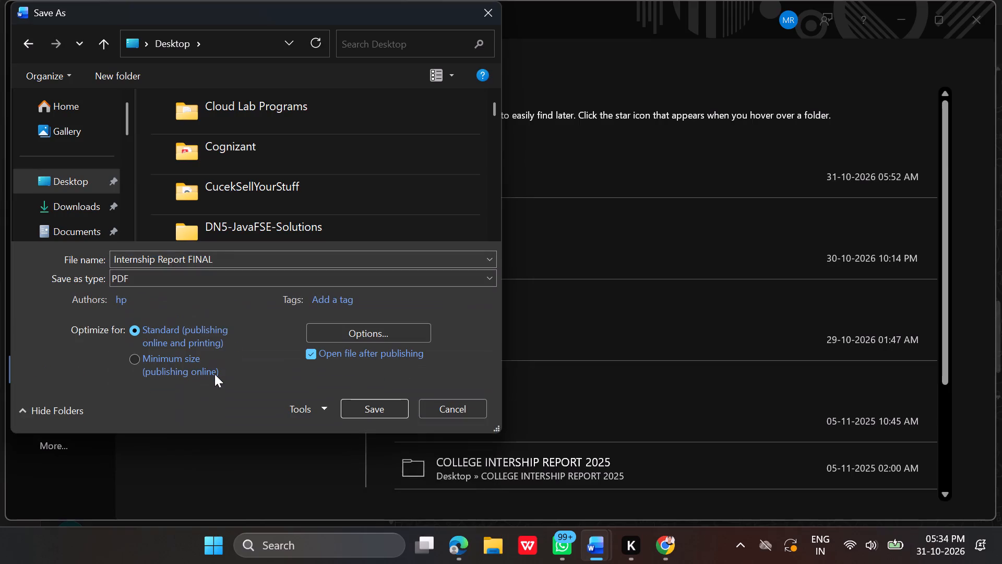
click(376, 408)
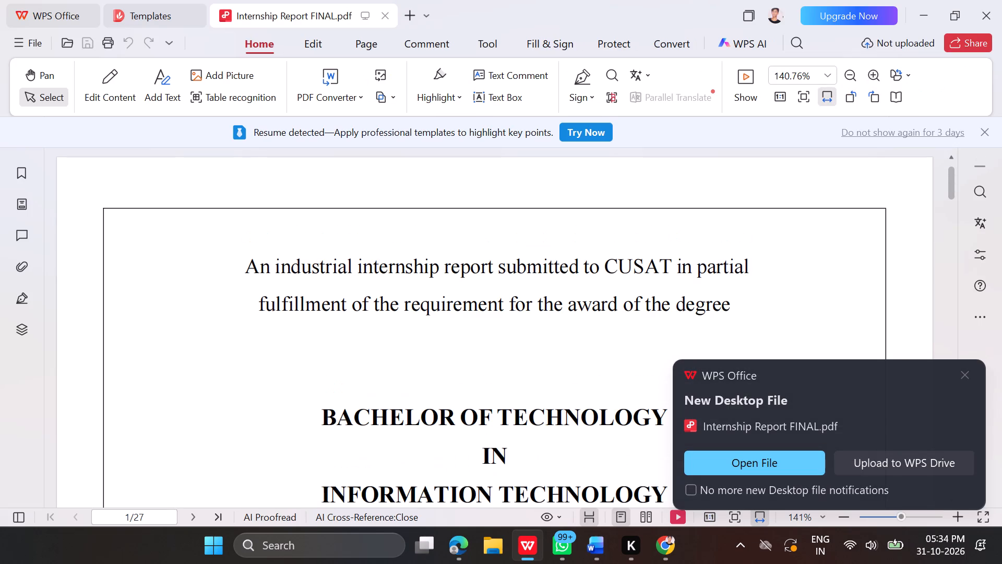
Review the exported PDF's cover page, bonafide certificate and internship certificate for layout and page frames.
scroll(492, 459, down, 3)
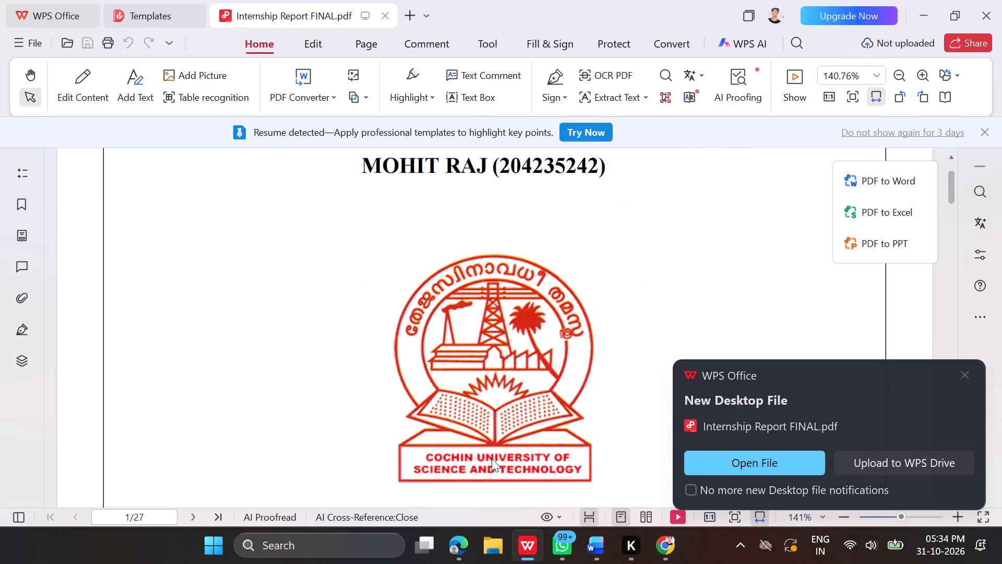
scroll(492, 459, down, 2)
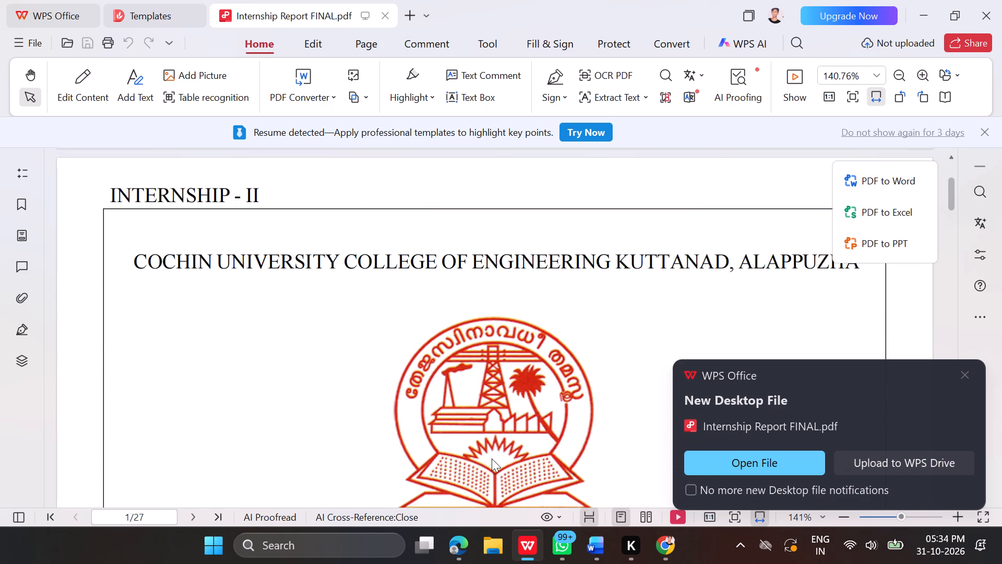
scroll(492, 459, down, 2)
ctrl+scroll(492, 459, down, 3)
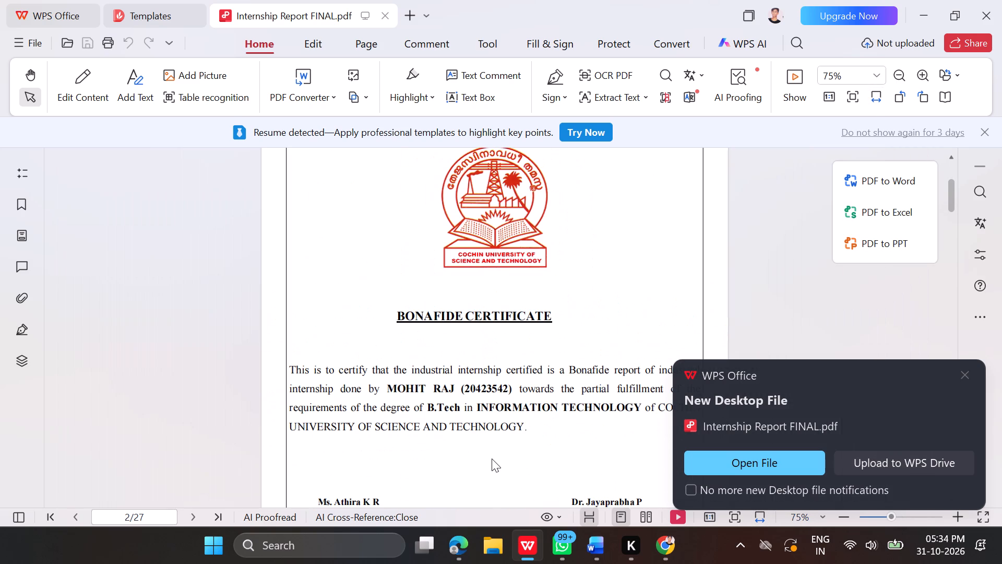
click(968, 372)
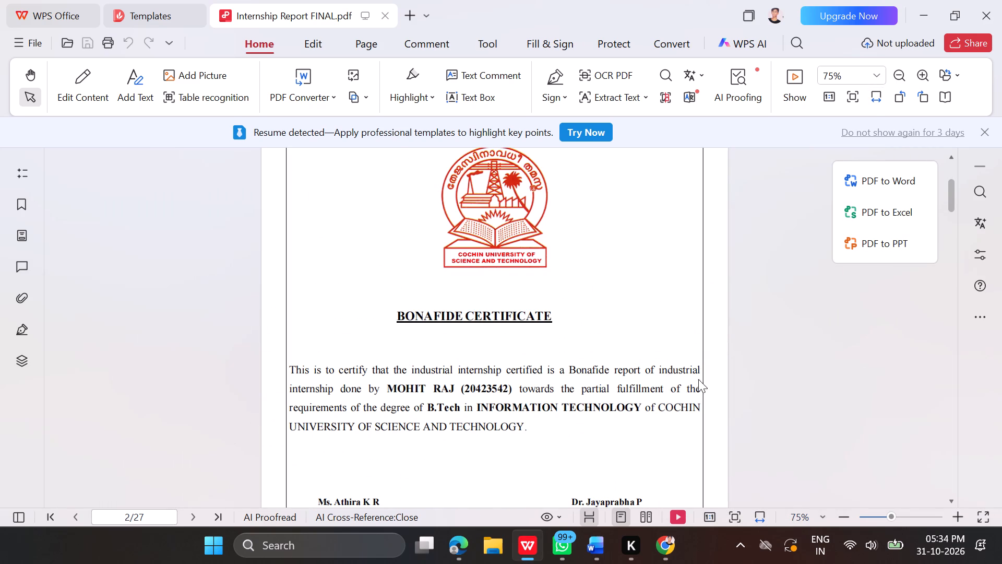
scroll(590, 394, down, 2)
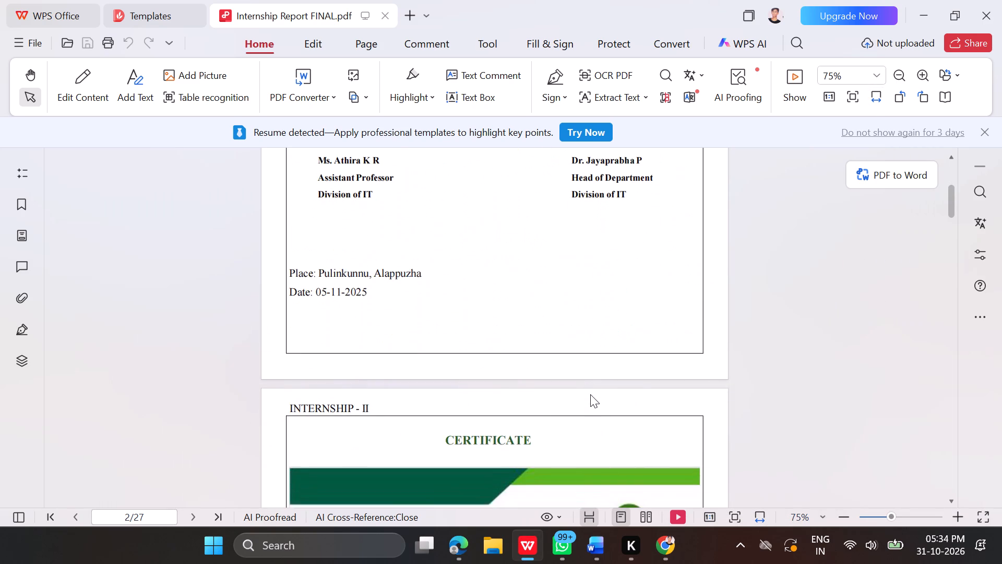
scroll(590, 394, down, 2)
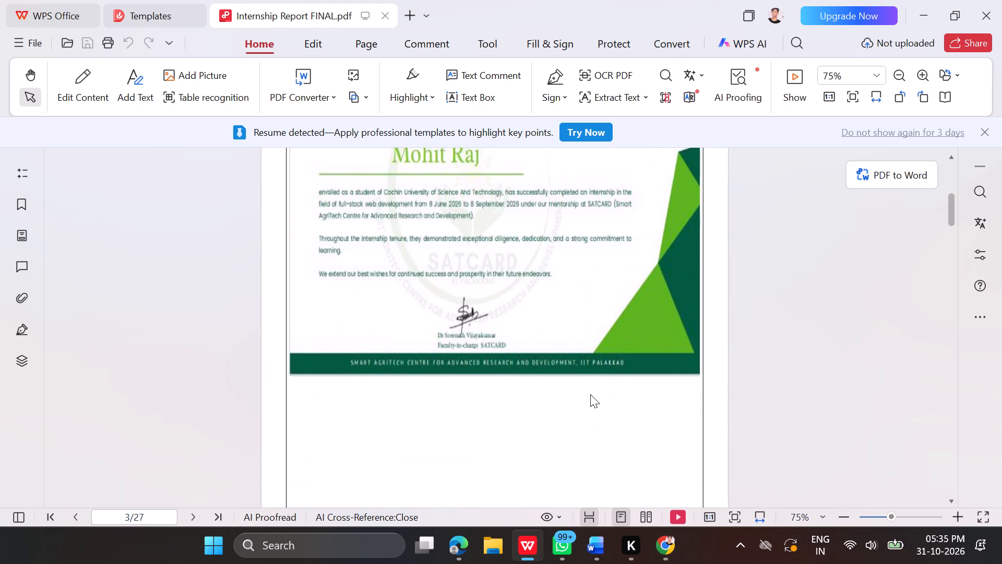
scroll(590, 394, down, 1)
scroll(590, 394, up, 1)
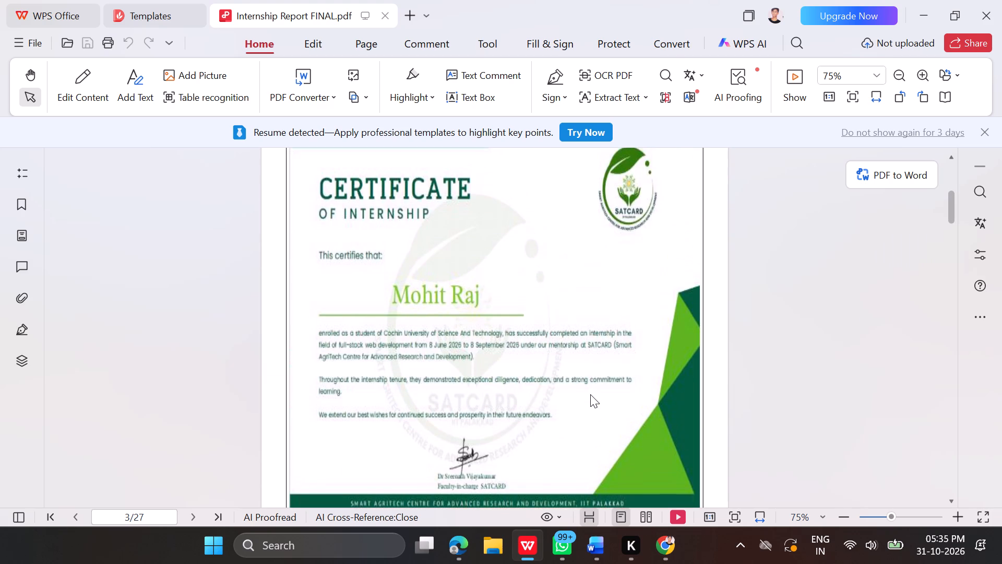
scroll(590, 394, up, 1)
ctrl+scroll(590, 394, down, 1)
scroll(590, 394, down, 1)
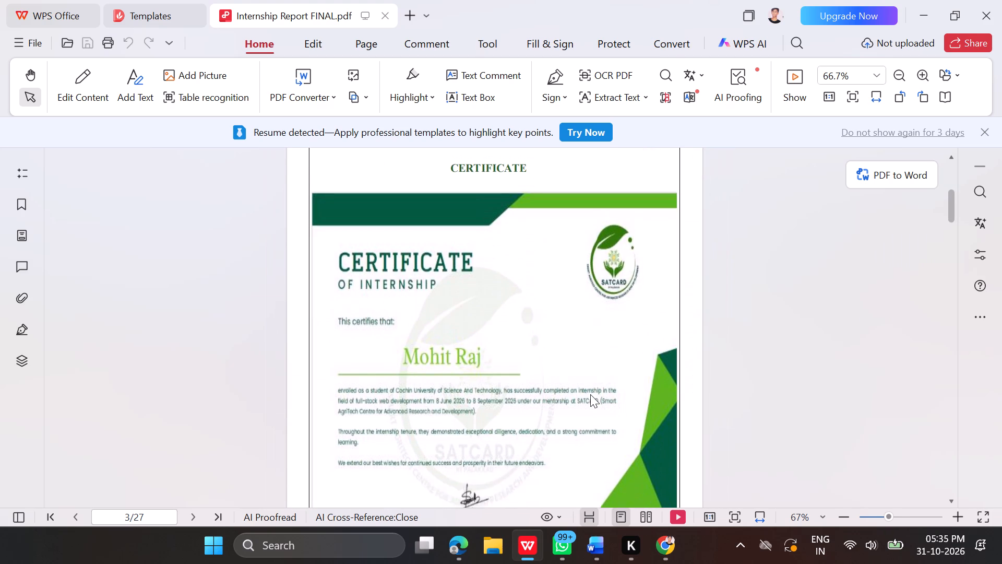
scroll(590, 394, down, 1)
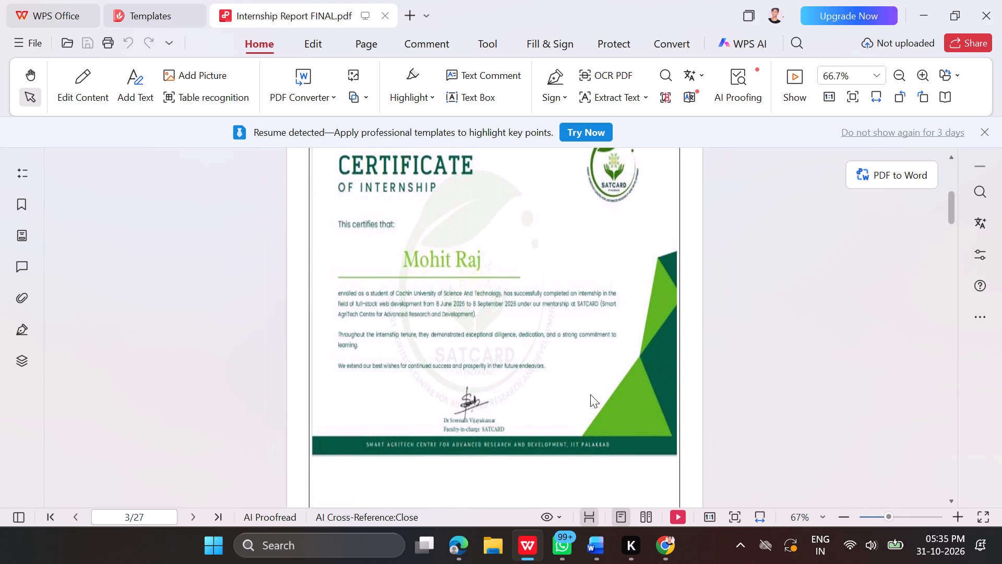
scroll(590, 394, down, 2)
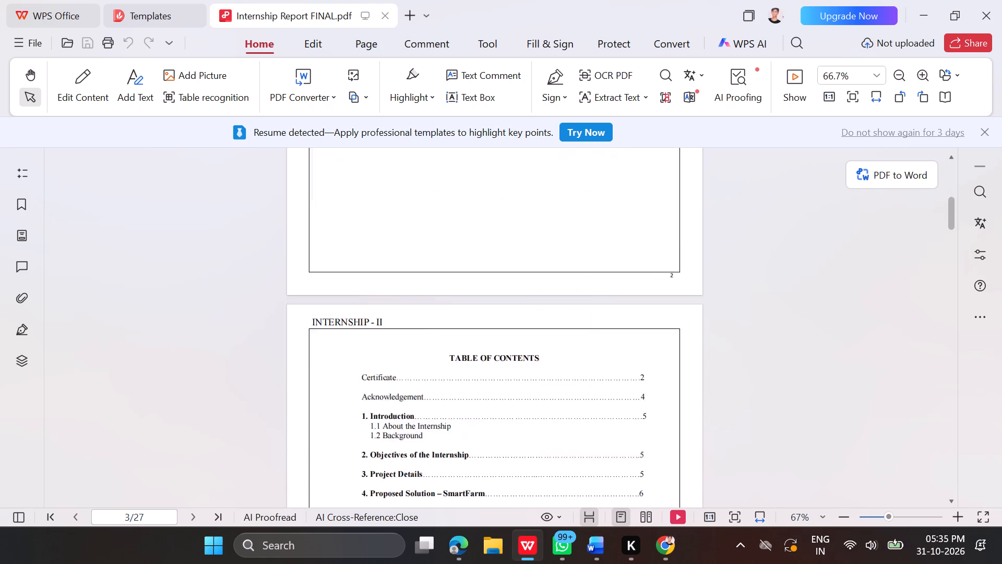
Check the PDF's table of contents, acknowledgement, introduction, objectives and project details pages for numbering and layout.
scroll(590, 394, down, 1)
ctrl+scroll(590, 394, down, 1)
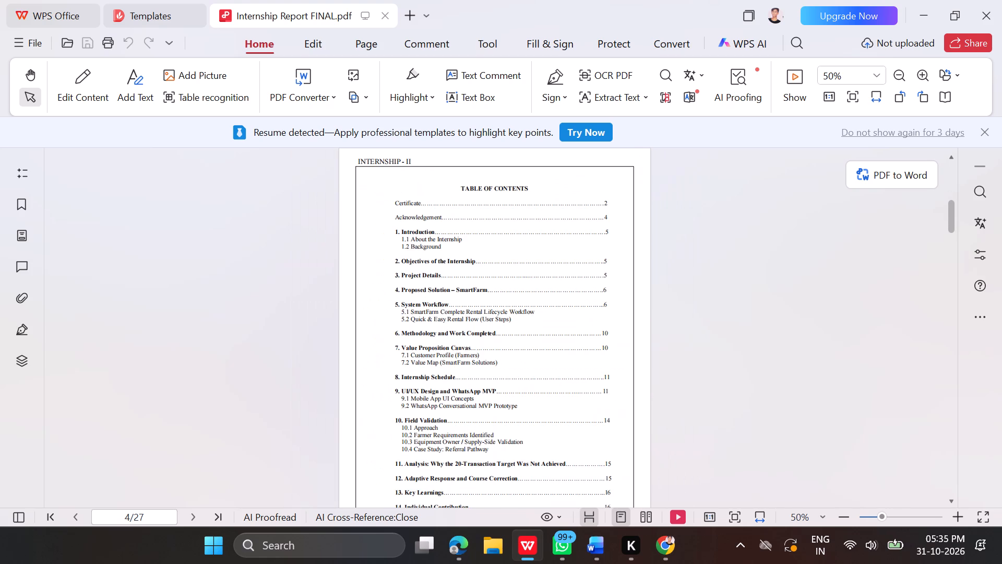
scroll(590, 394, down, 2)
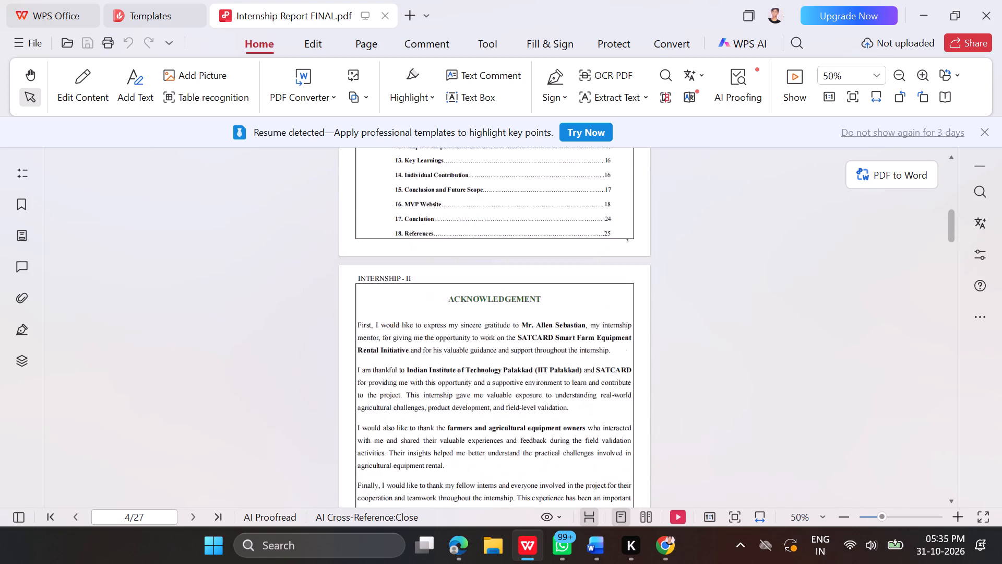
scroll(590, 394, down, 2)
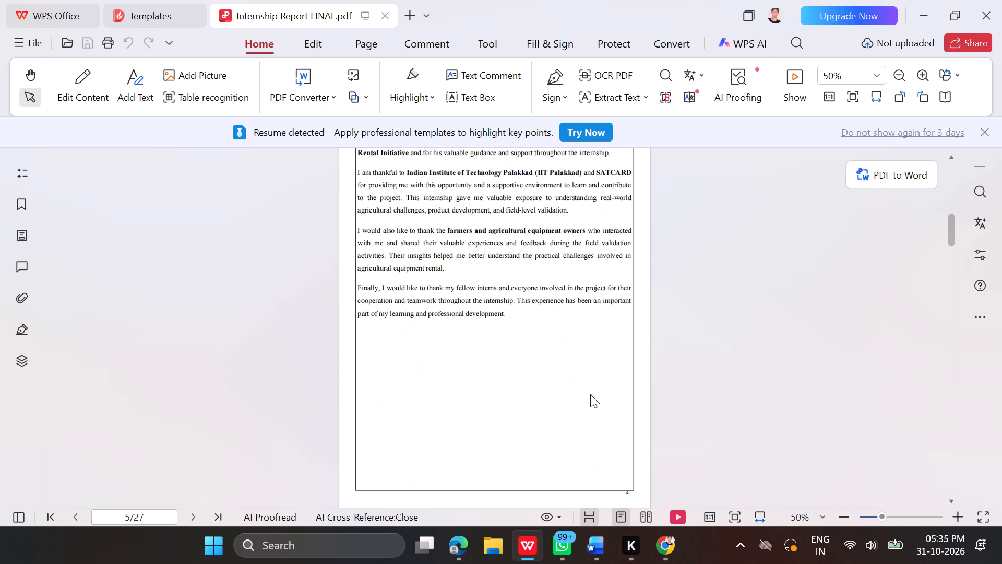
scroll(590, 394, down, 1)
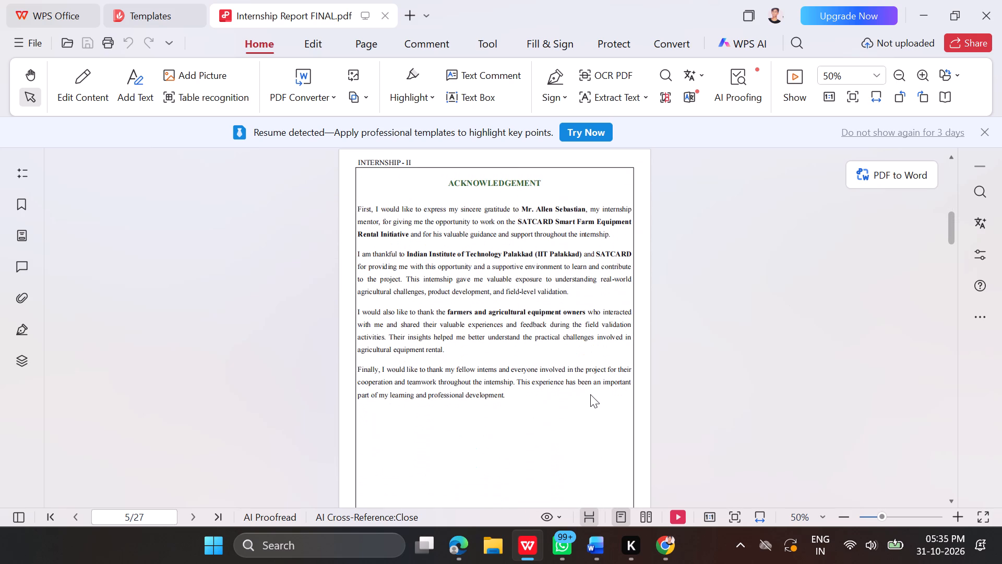
scroll(590, 394, down, 3)
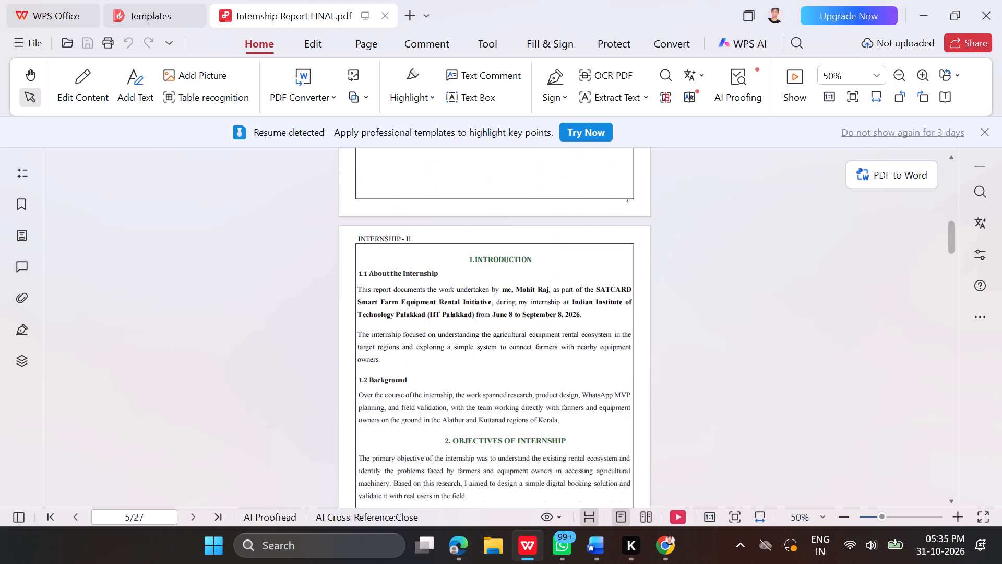
scroll(590, 394, down, 3)
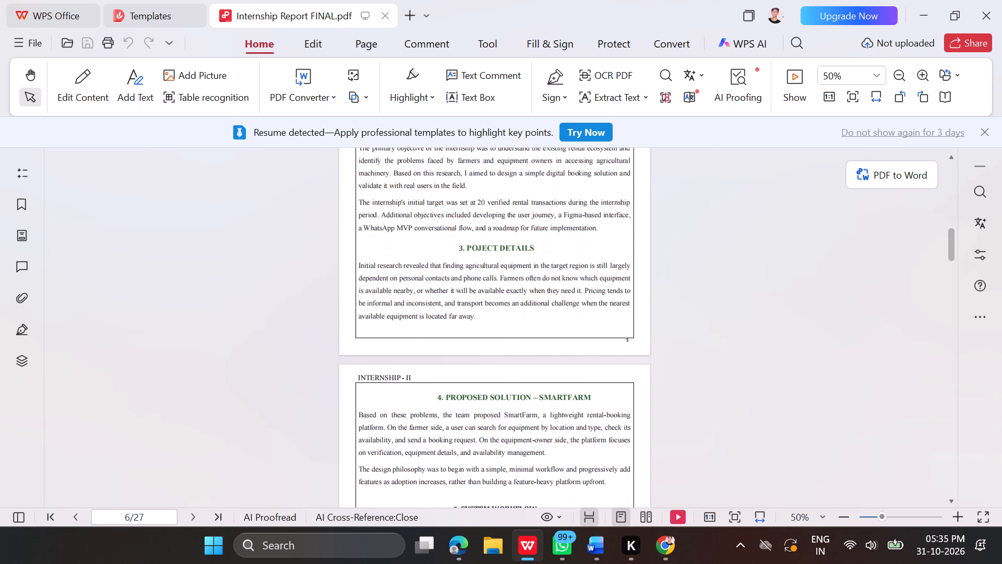
Review the PDF's proposed solution, system workflow, value proposition canvas and internship schedule pages for heading numbering, diagrams and page frames.
scroll(590, 394, down, 2)
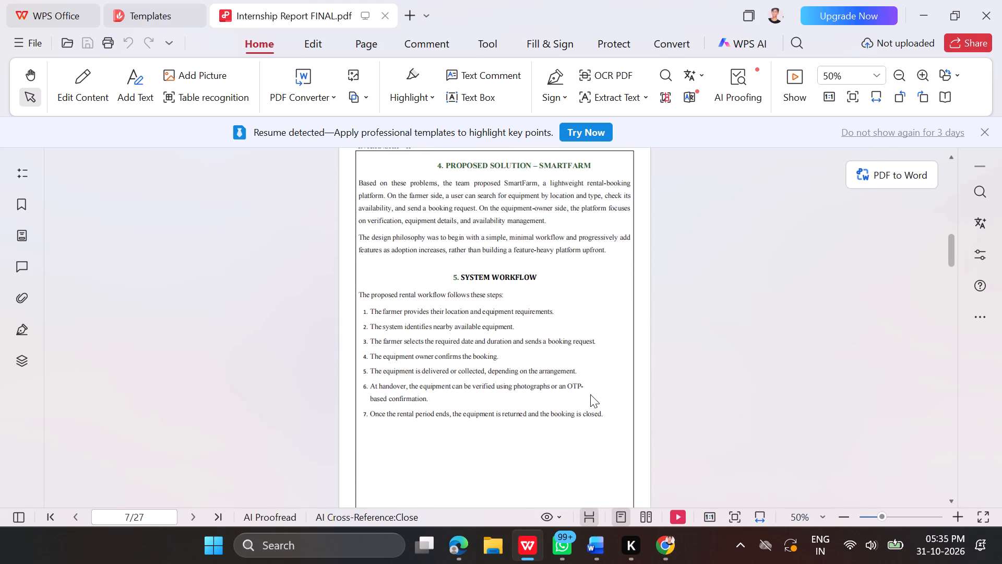
scroll(590, 394, down, 1)
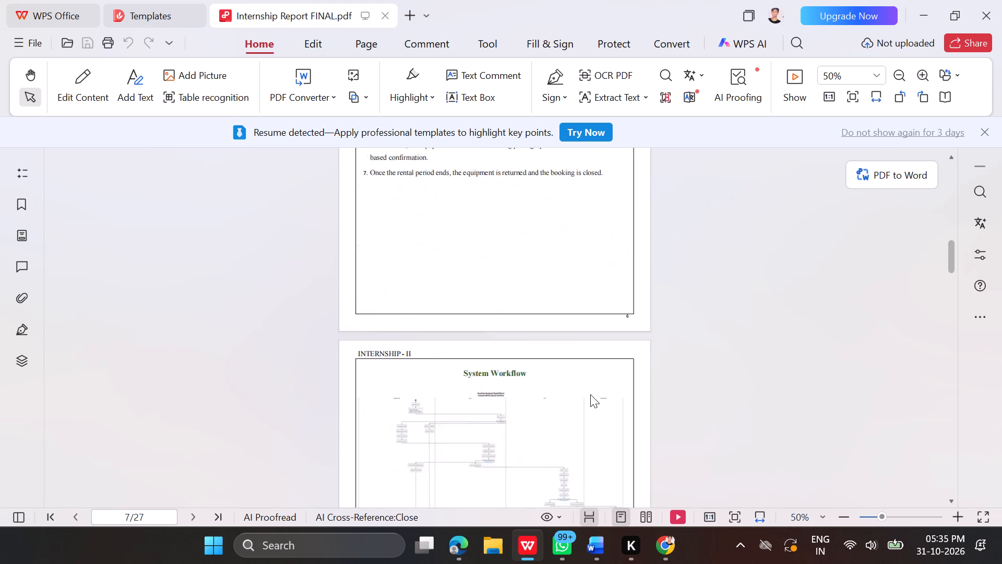
scroll(590, 394, down, 4)
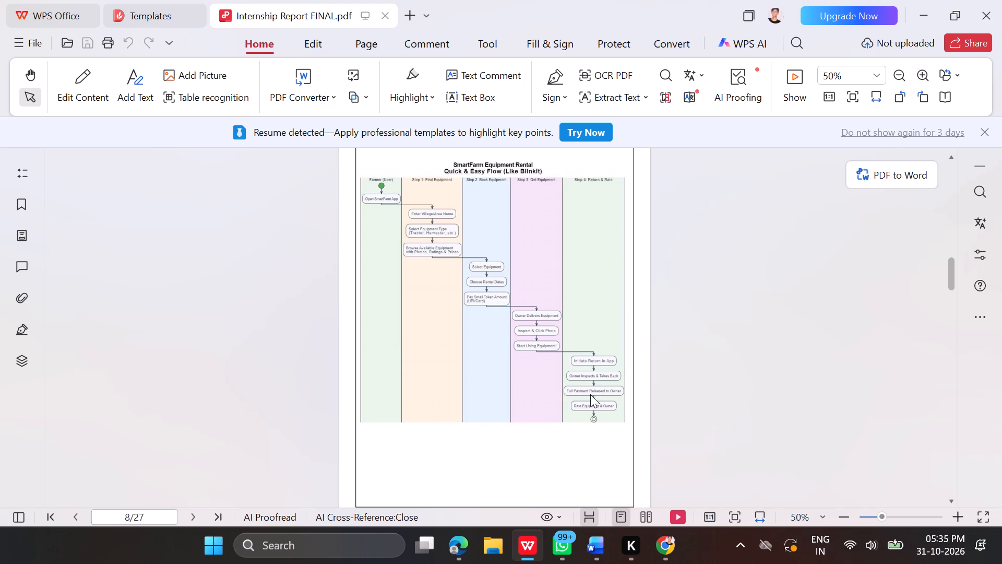
scroll(590, 394, down, 4)
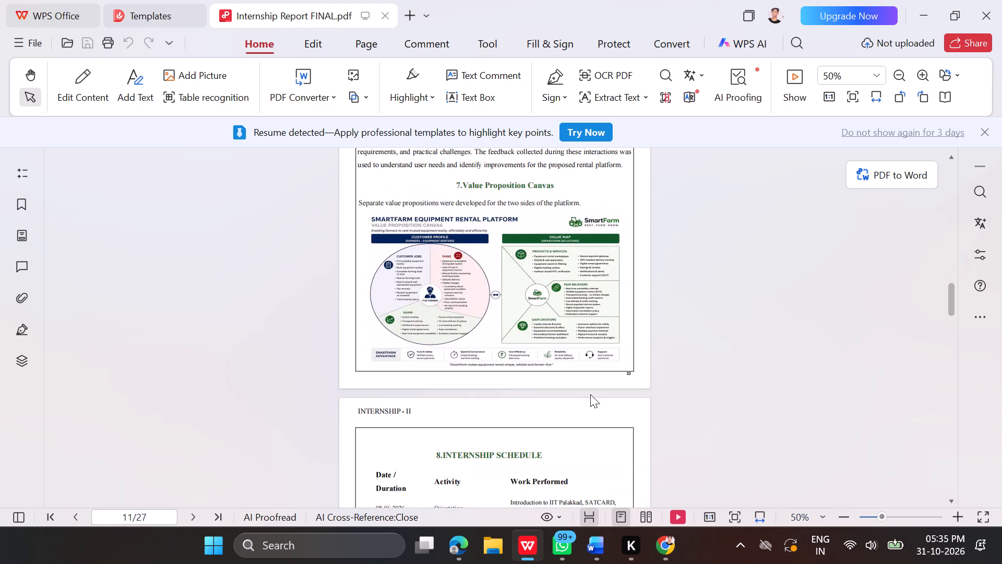
scroll(590, 394, down, 2)
scroll(590, 394, up, 1)
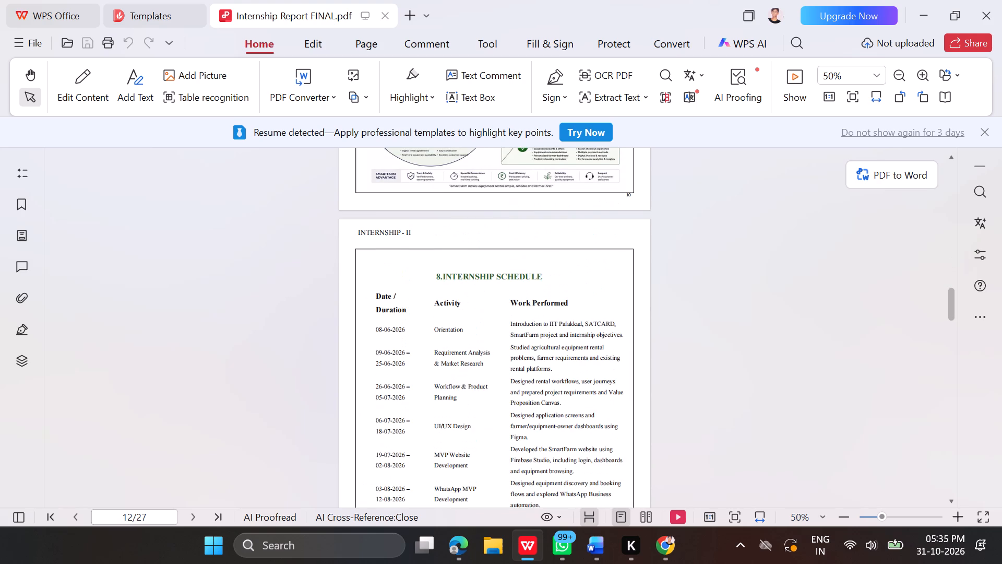
scroll(590, 394, down, 2)
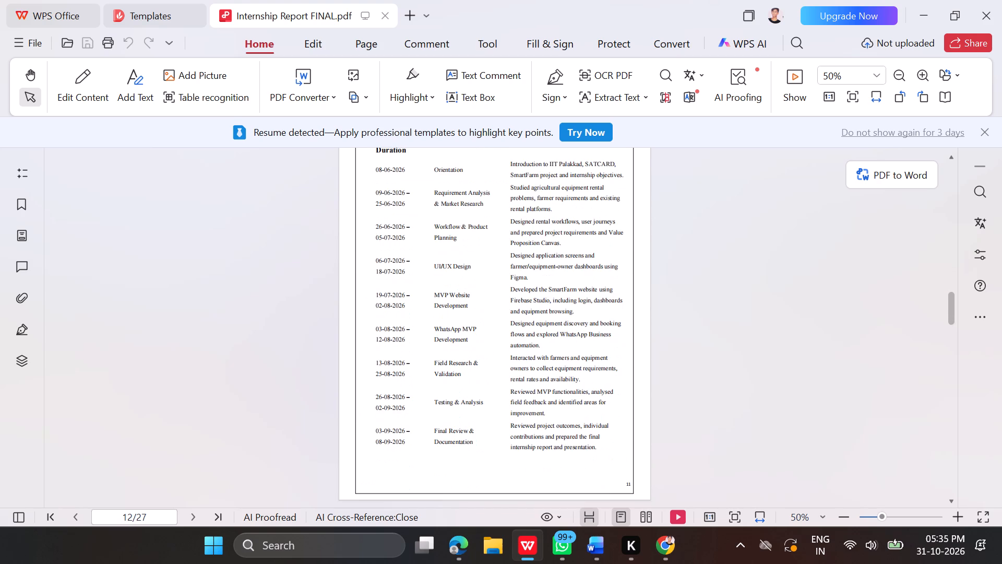
scroll(590, 394, down, 1)
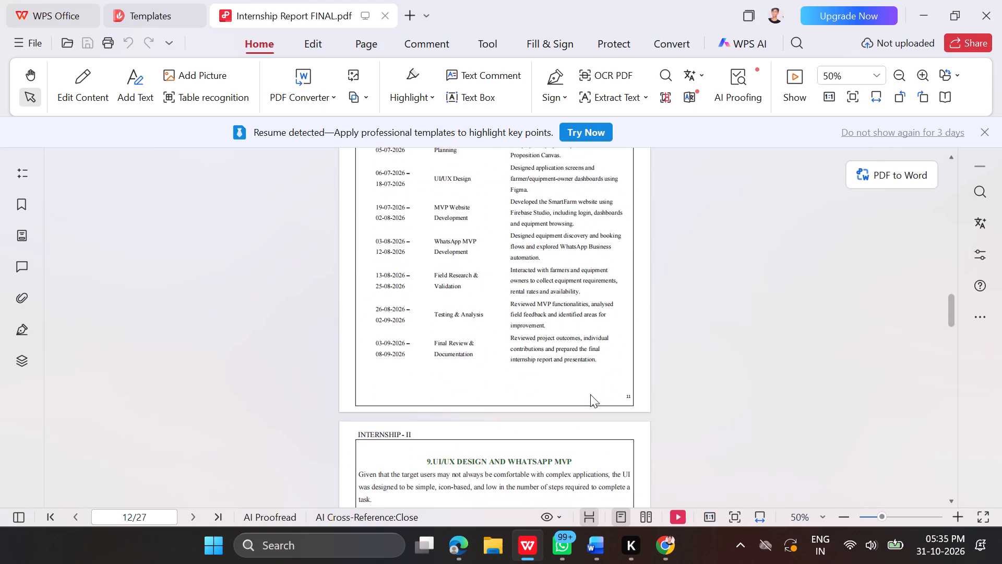
Check the PDF's UI/UX Design and WhatsApp MVP section for text layout, image placement and page frames.
scroll(590, 394, down, 3)
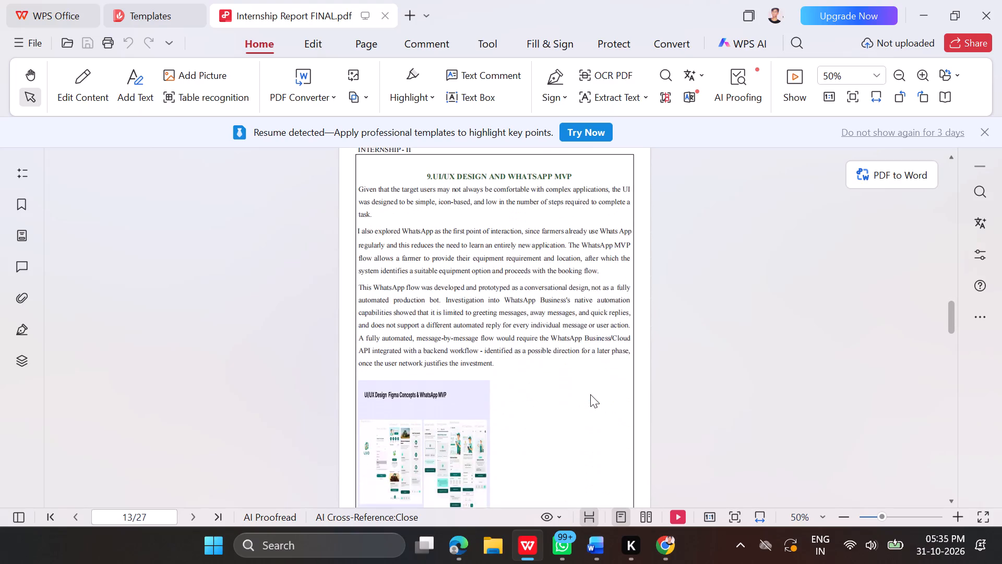
scroll(590, 394, down, 1)
scroll(590, 394, up, 1)
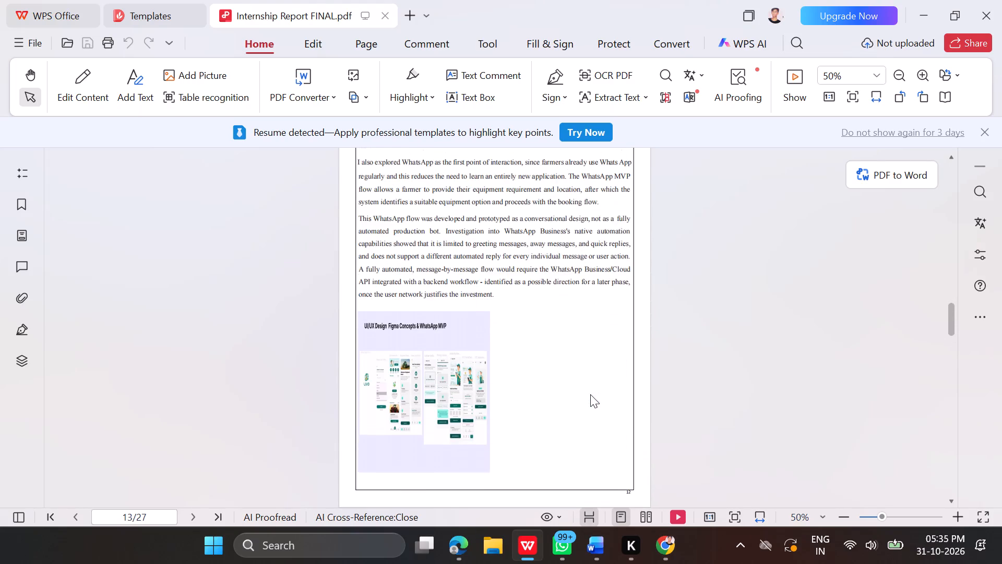
scroll(590, 394, up, 1)
scroll(590, 394, down, 3)
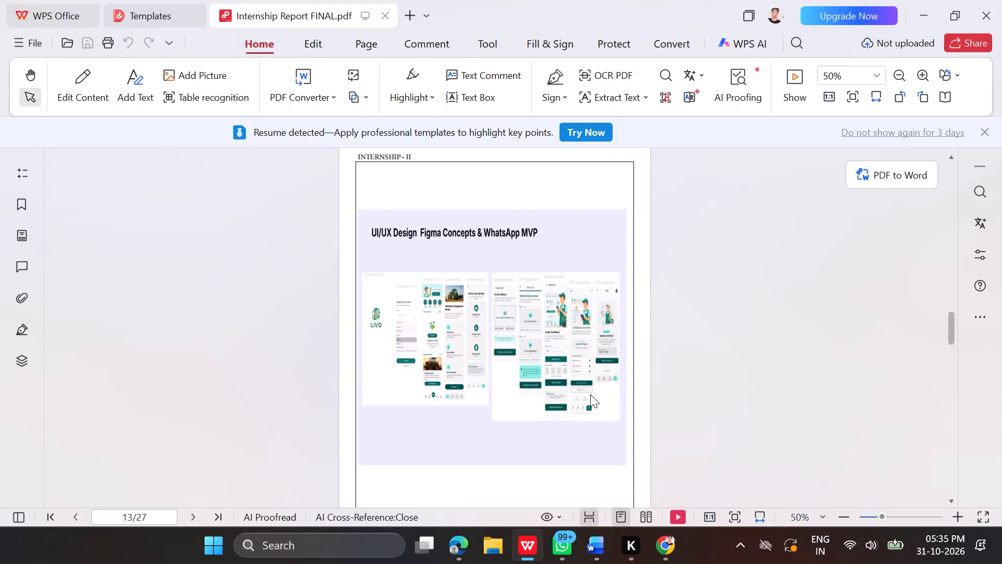
Inspect the PDF's field validation, key learnings and individual role pages for heading numbering, table layout and page frames.
scroll(590, 394, down, 2)
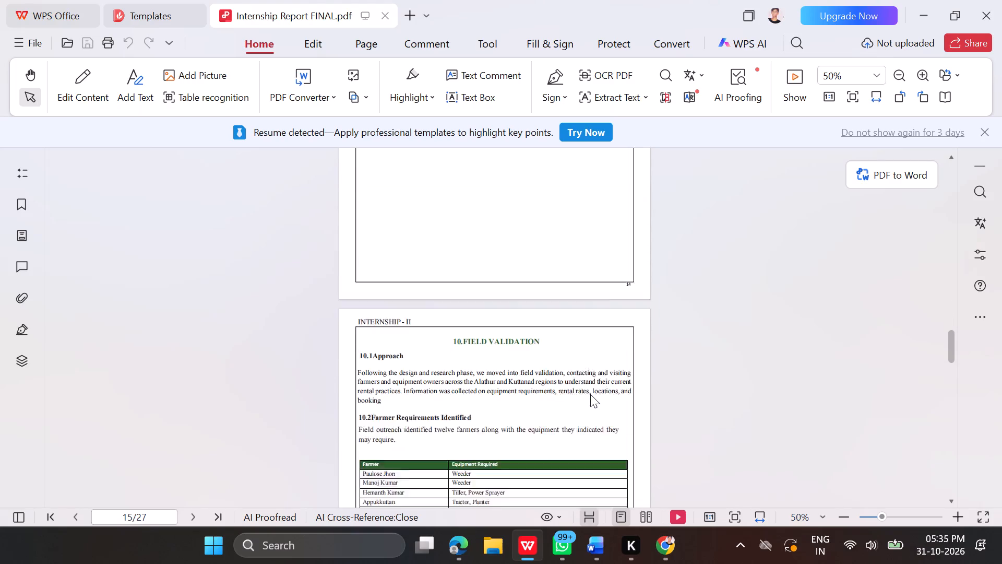
scroll(590, 394, down, 2)
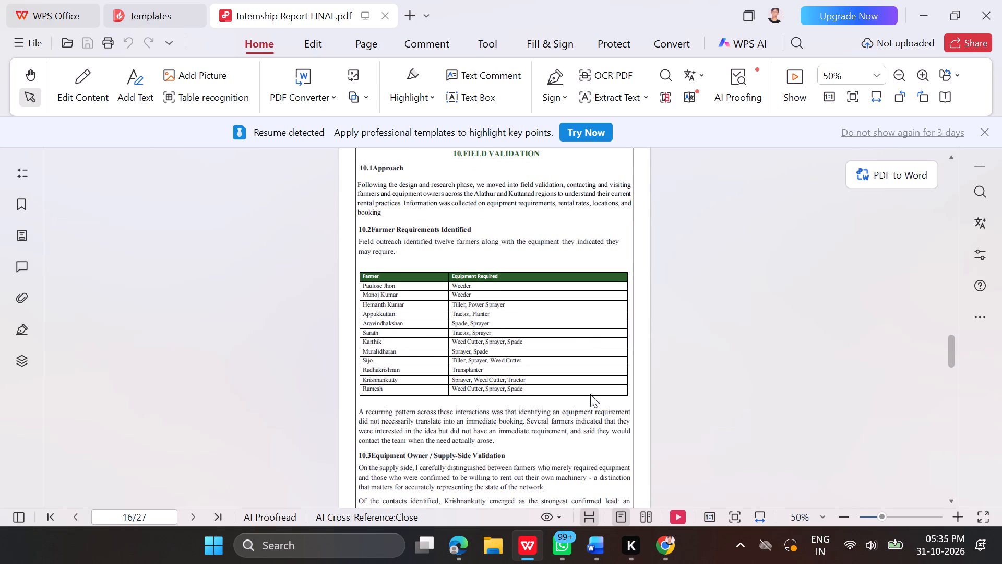
scroll(591, 387, down, 1)
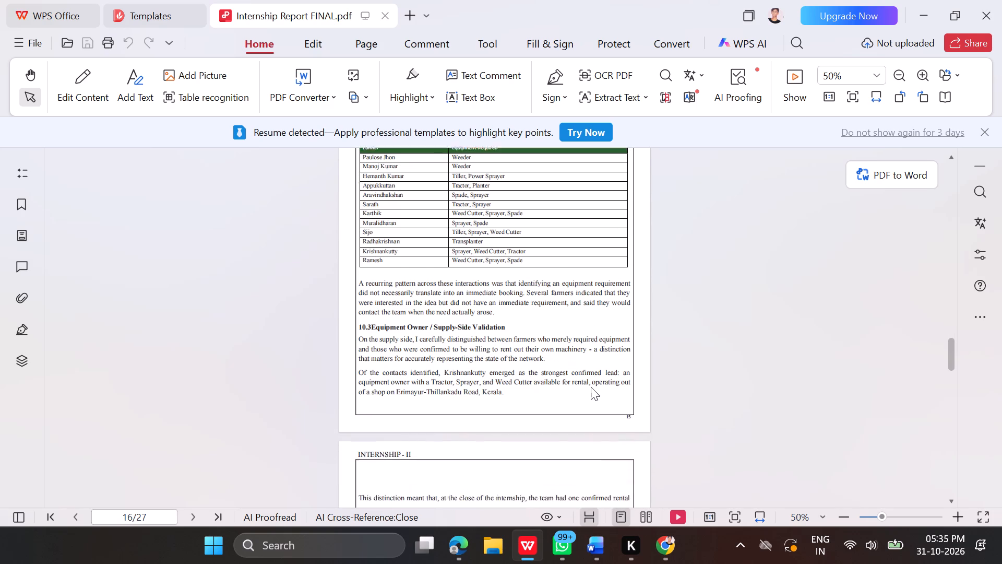
scroll(591, 387, down, 6)
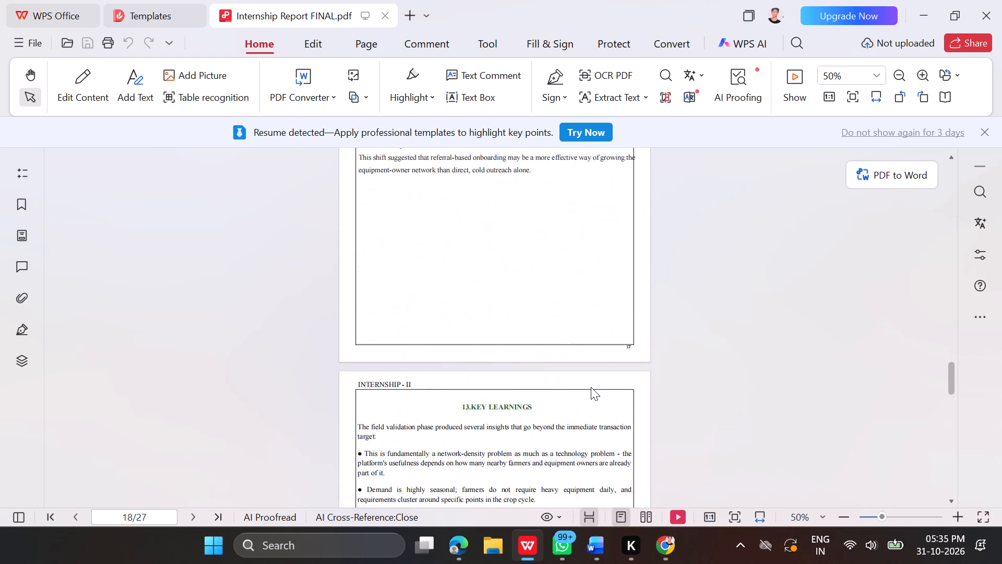
scroll(591, 387, down, 3)
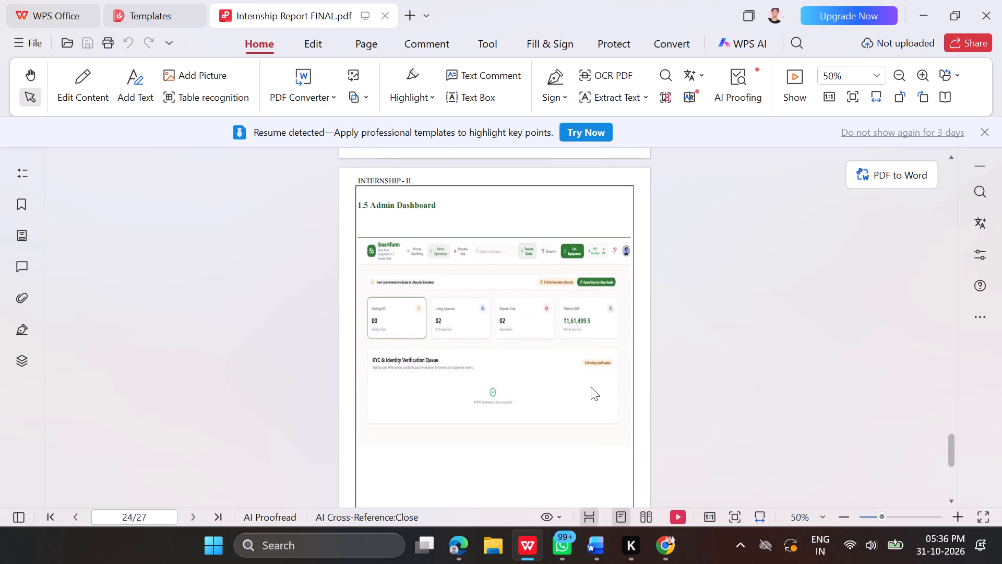
Review the PDF's last pages, from the Admin Dashboard through the closing text to the references, for numbering and page frames.
scroll(591, 387, down, 4)
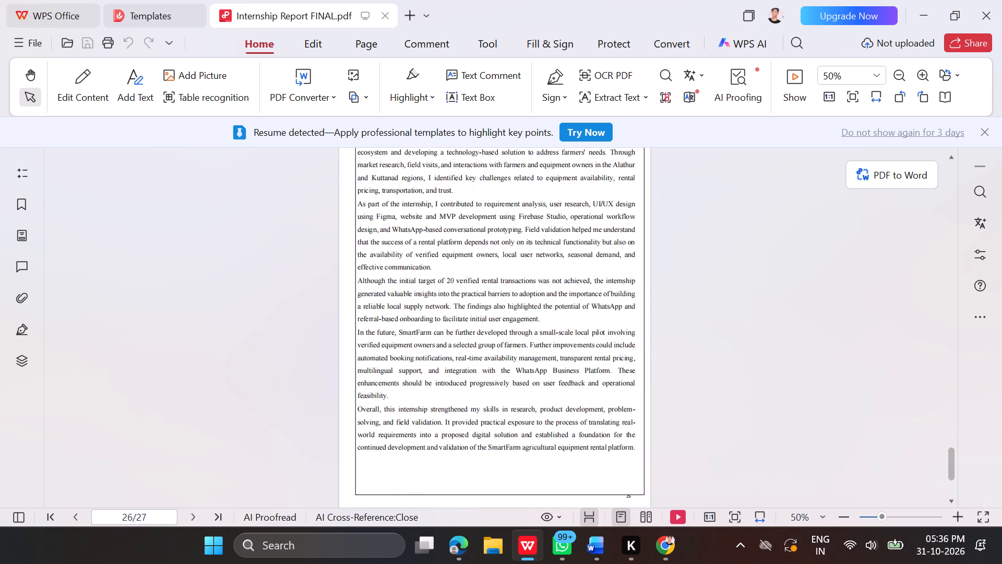
scroll(591, 387, down, 4)
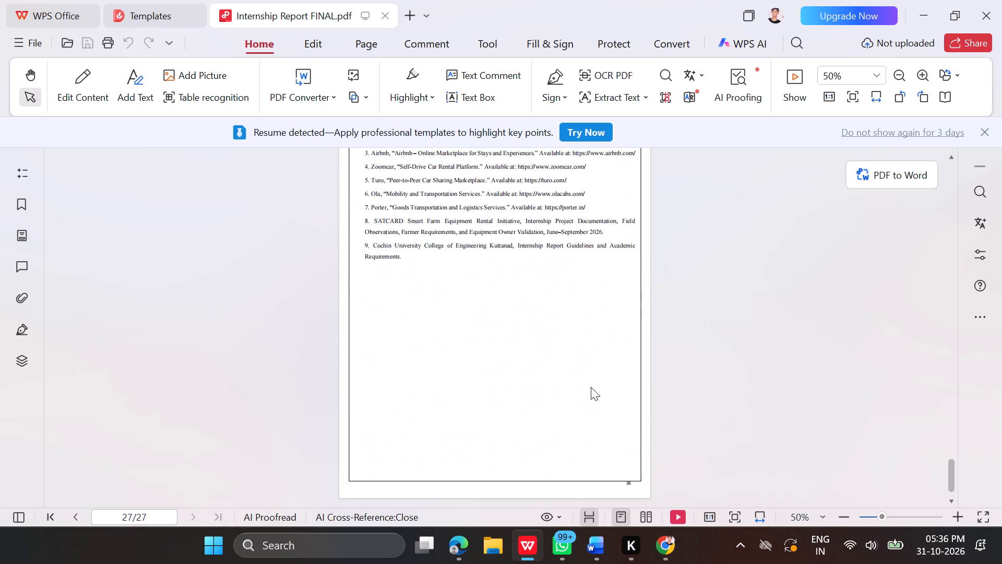
scroll(591, 387, down, 1)
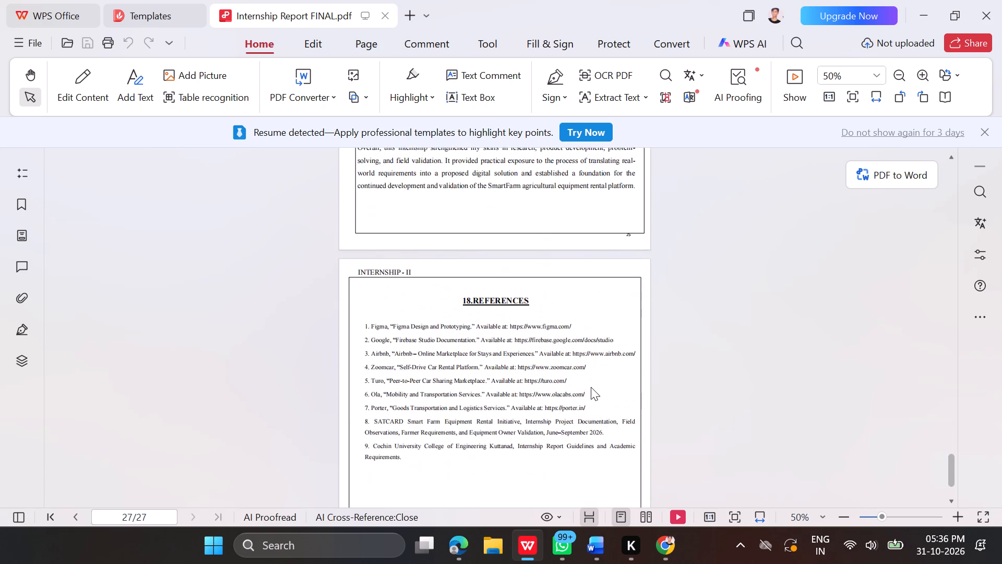
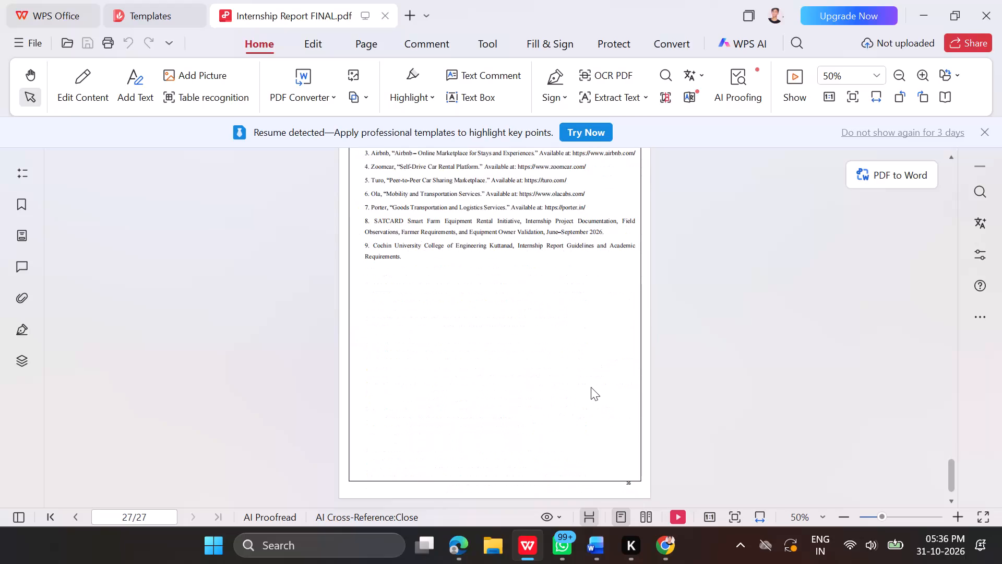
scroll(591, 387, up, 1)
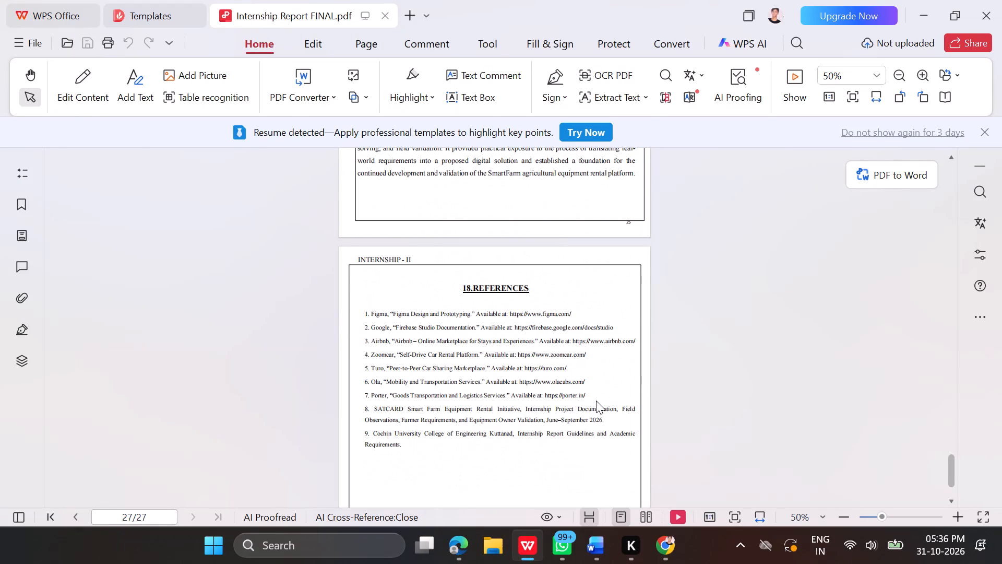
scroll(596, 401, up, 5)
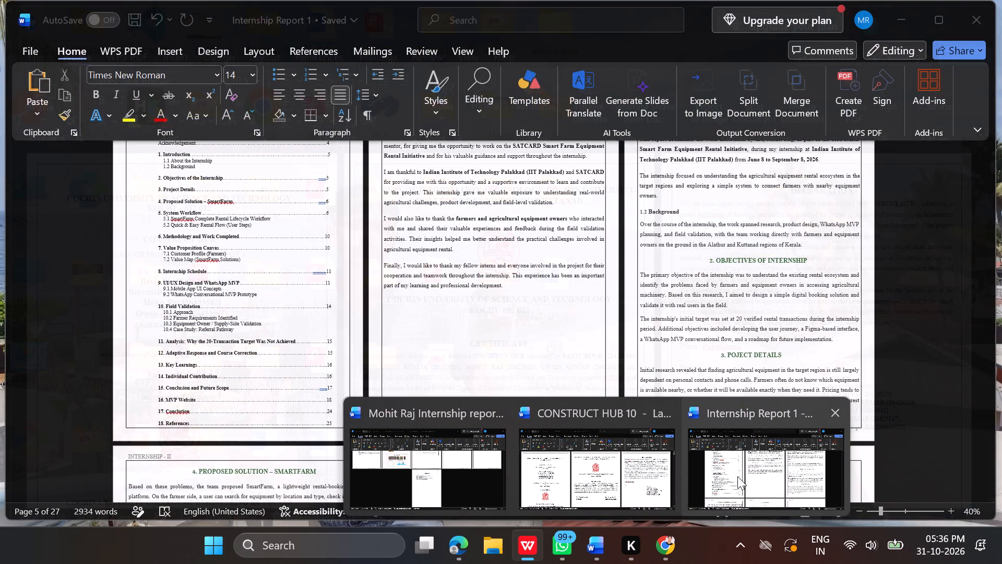
Switch to the Internship Report 1 document in Word and examine the cover, certificate, table of contents, acknowledgement and introduction pages.
click(737, 476)
scroll(506, 372, up, 3)
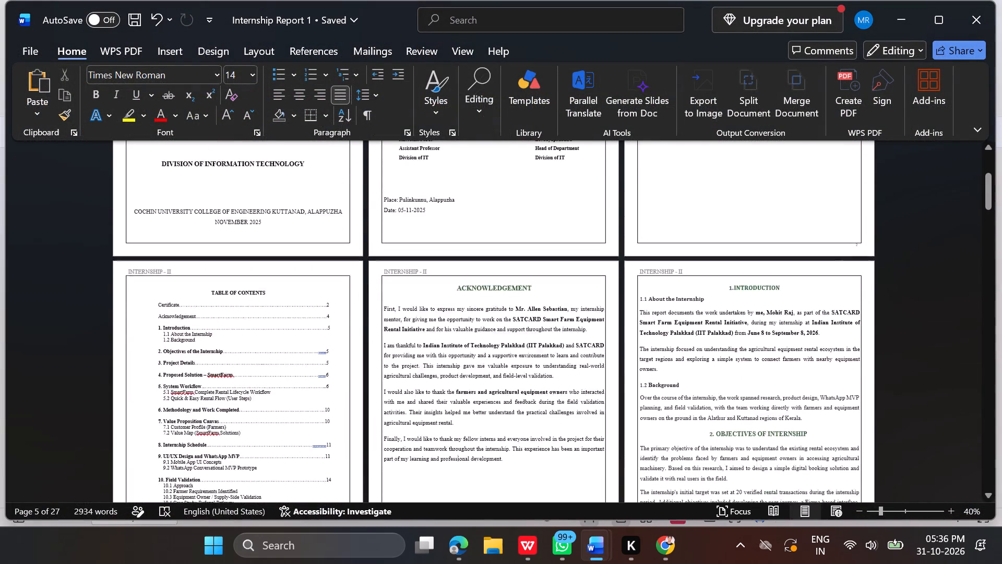
scroll(506, 372, up, 3)
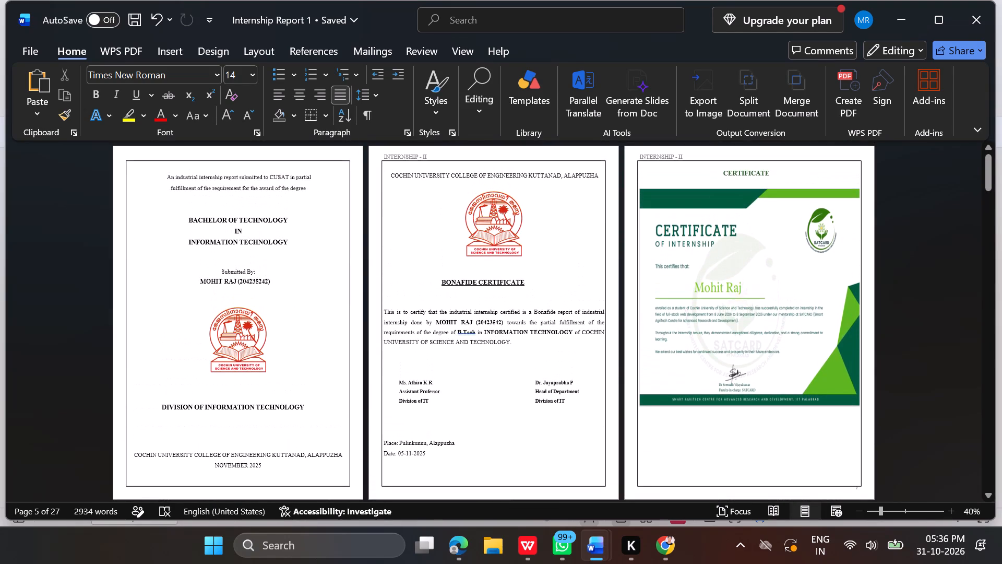
scroll(506, 372, up, 1)
scroll(506, 372, down, 4)
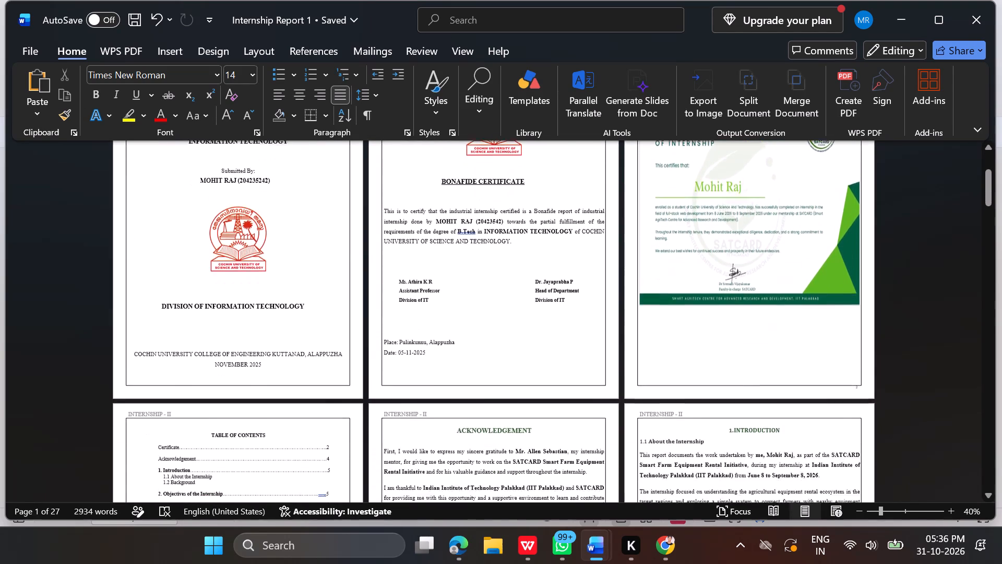
scroll(506, 372, down, 1)
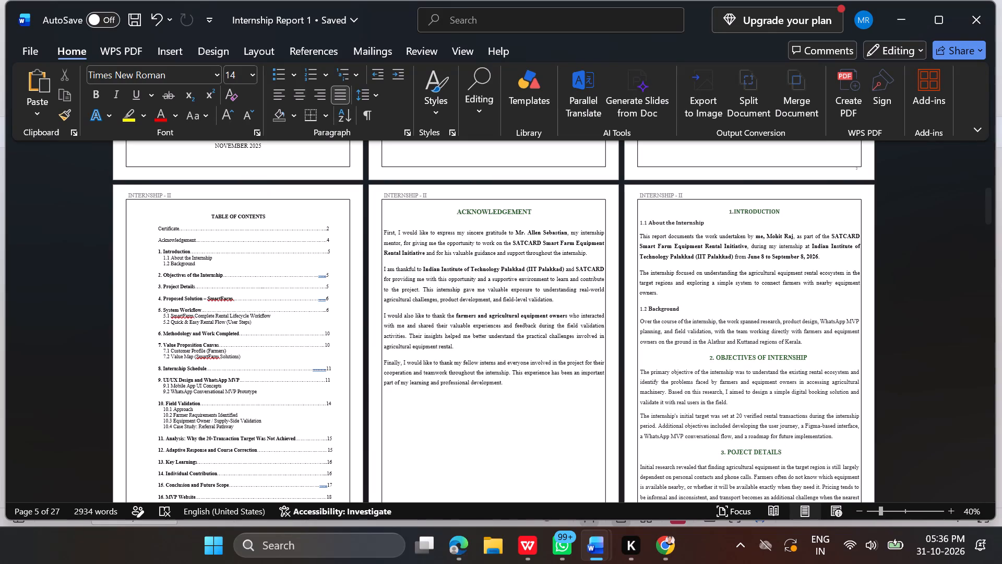
scroll(506, 372, up, 2)
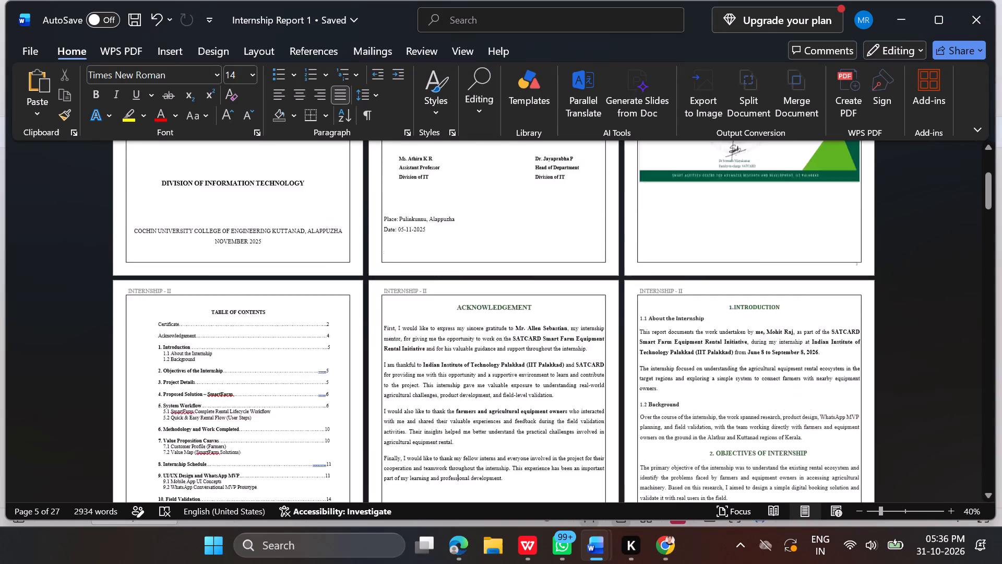
scroll(506, 372, up, 1)
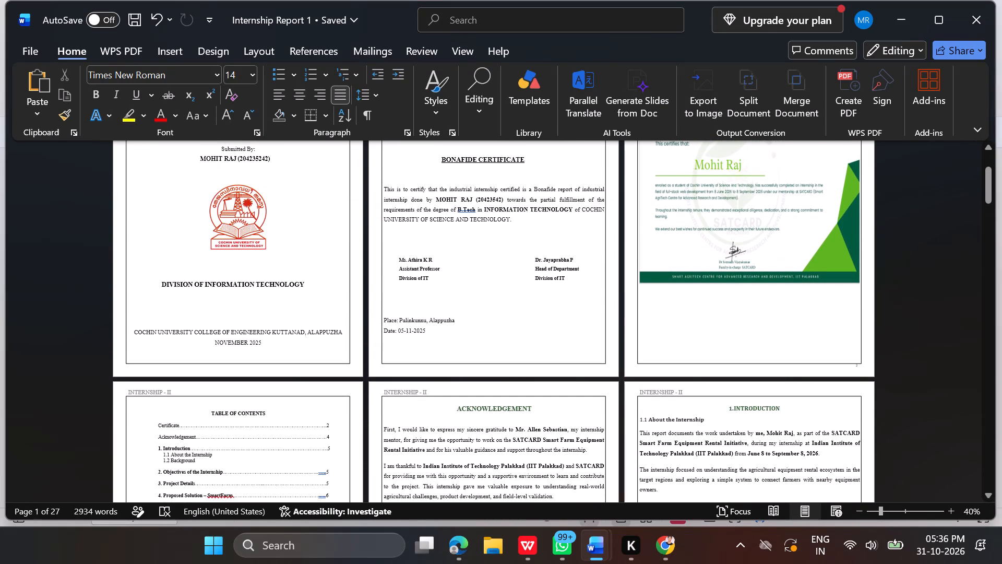
scroll(506, 372, up, 1)
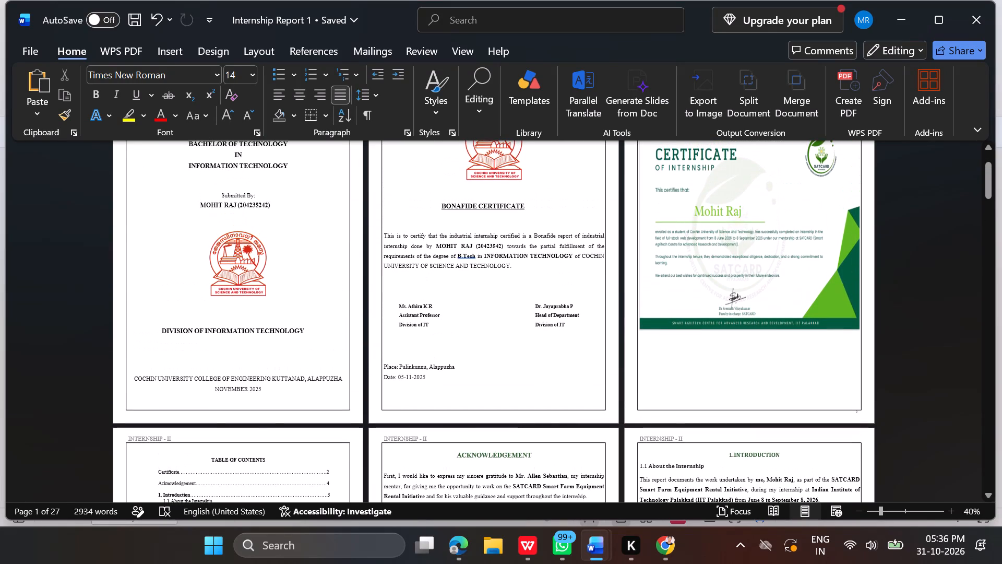
Look over the Word report's pages through the System Workflow section and return to the cover page to compare layout and page frames.
scroll(506, 372, down, 2)
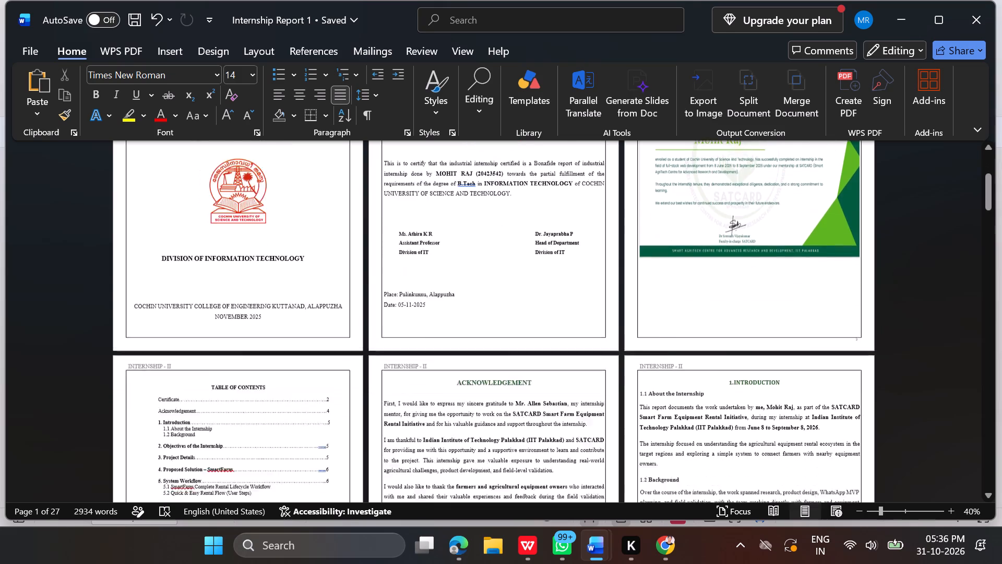
scroll(506, 372, down, 4)
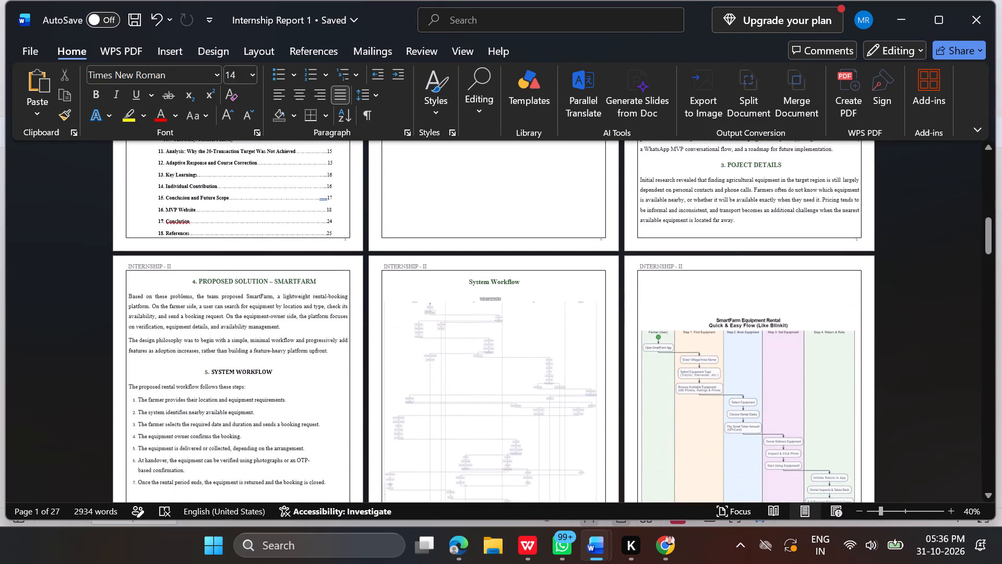
scroll(506, 372, down, 3)
scroll(506, 372, up, 8)
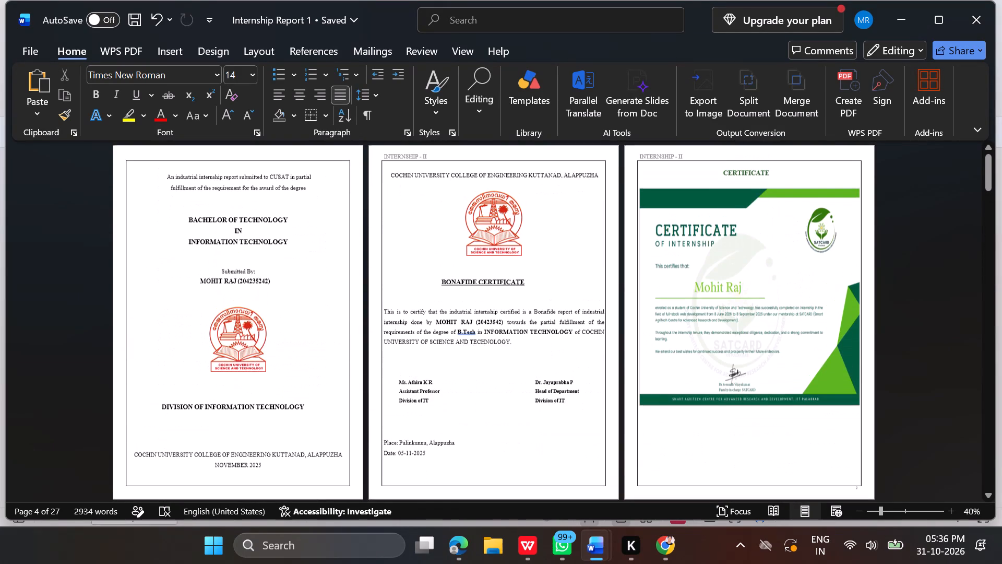
scroll(506, 372, up, 1)
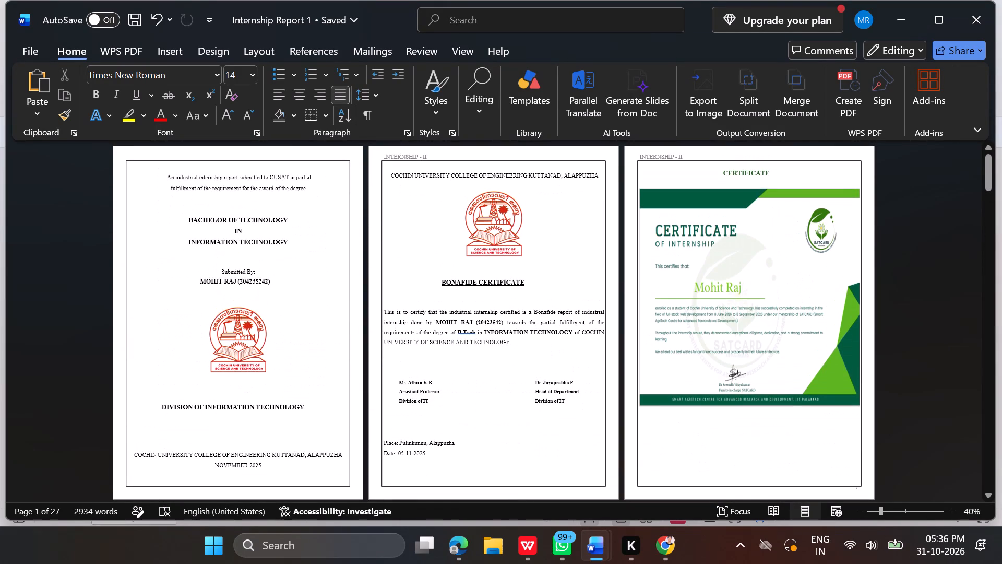